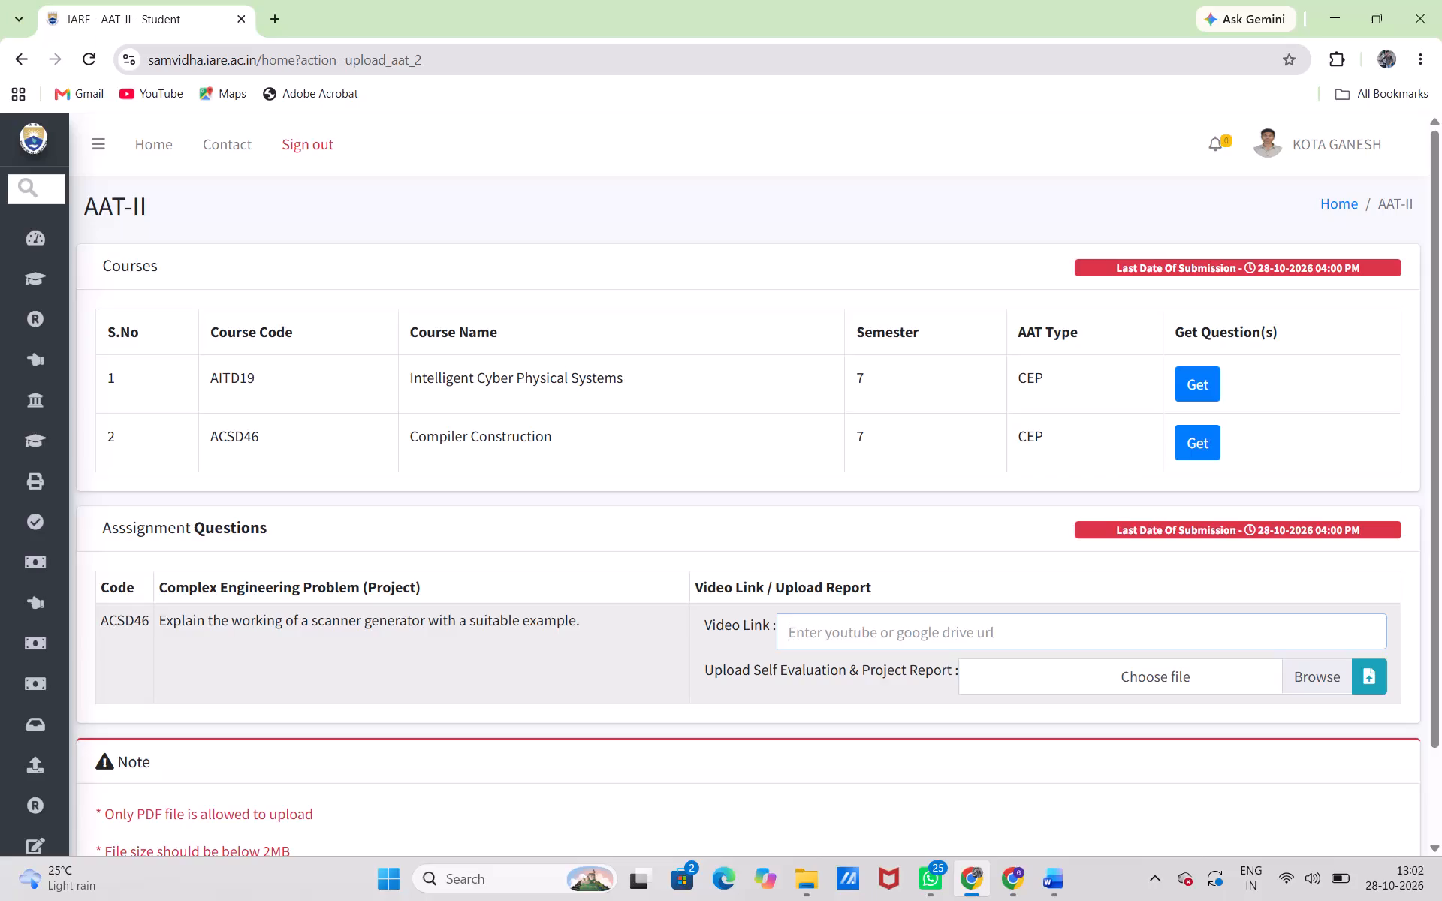
Submit the ACSD46 answer with the copied Google Drive video link and the PDF "complex of cc updated" from Documents.
key(ctrl+v)
click(1038, 680)
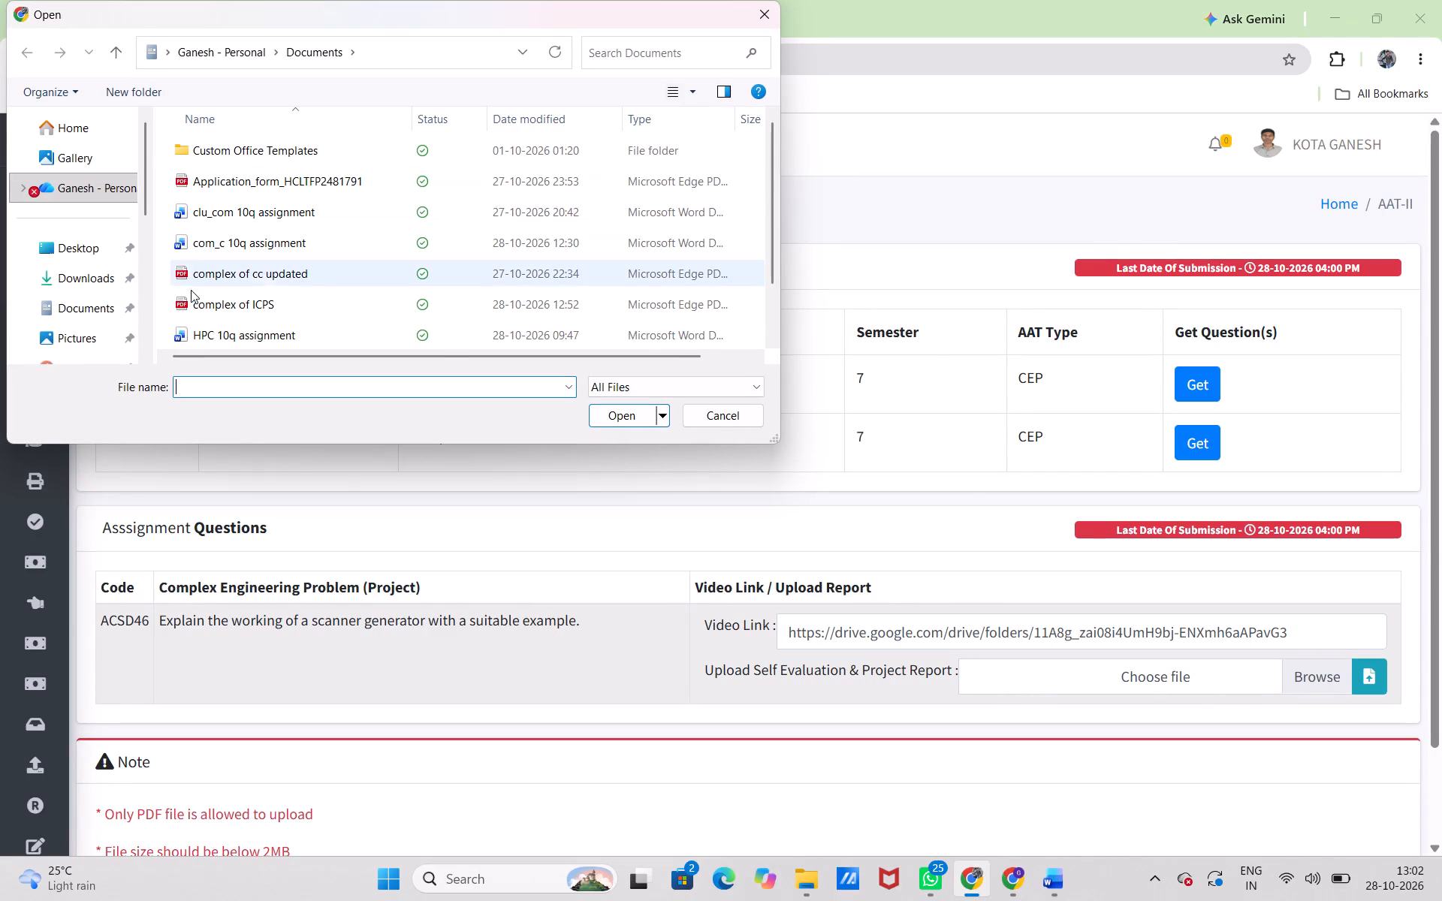
click(77, 305)
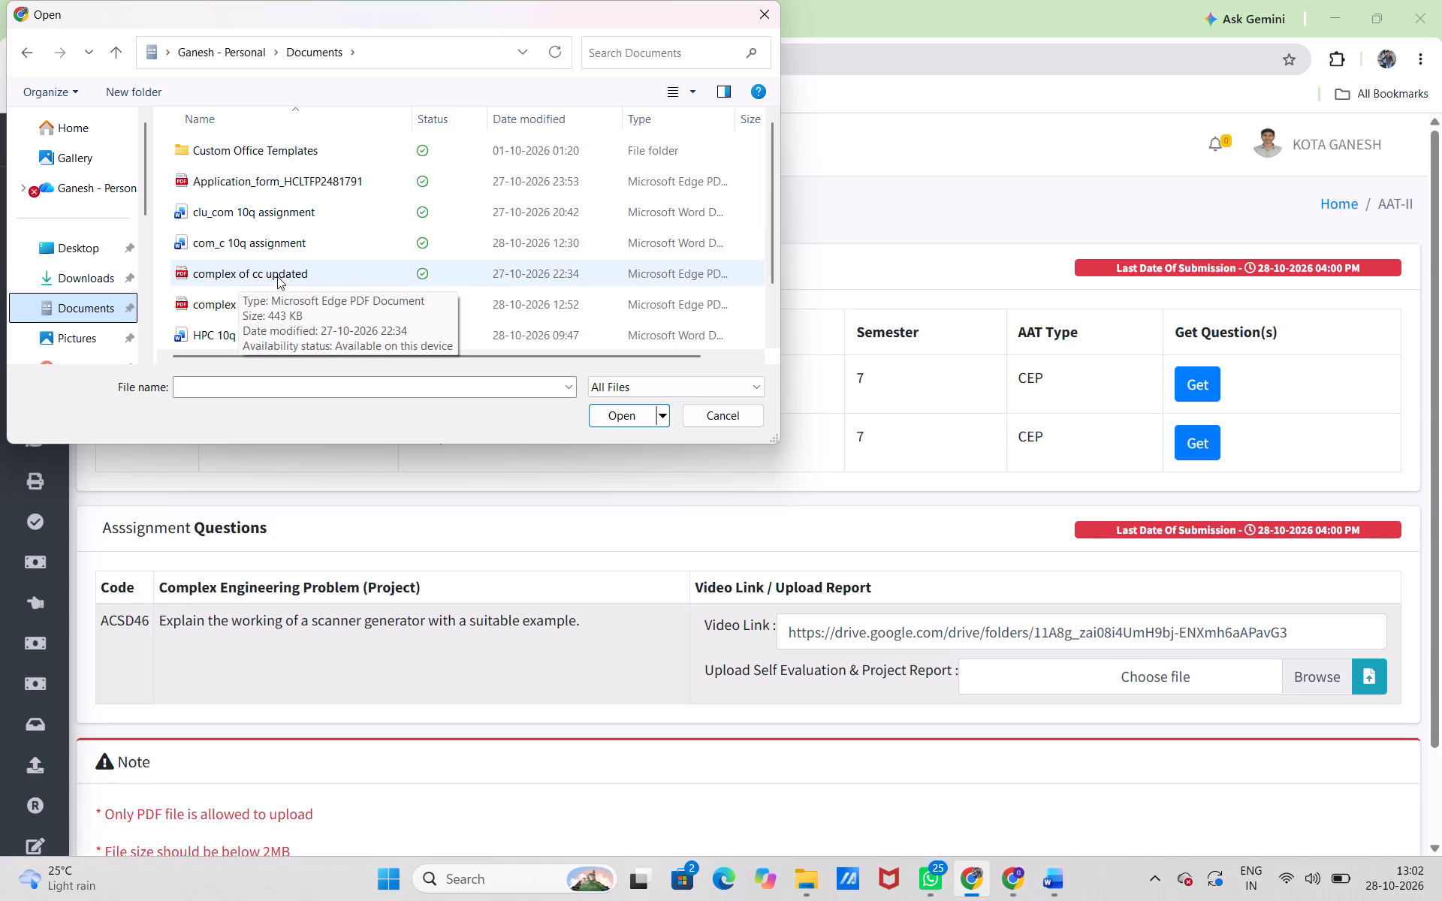
double_click(255, 271)
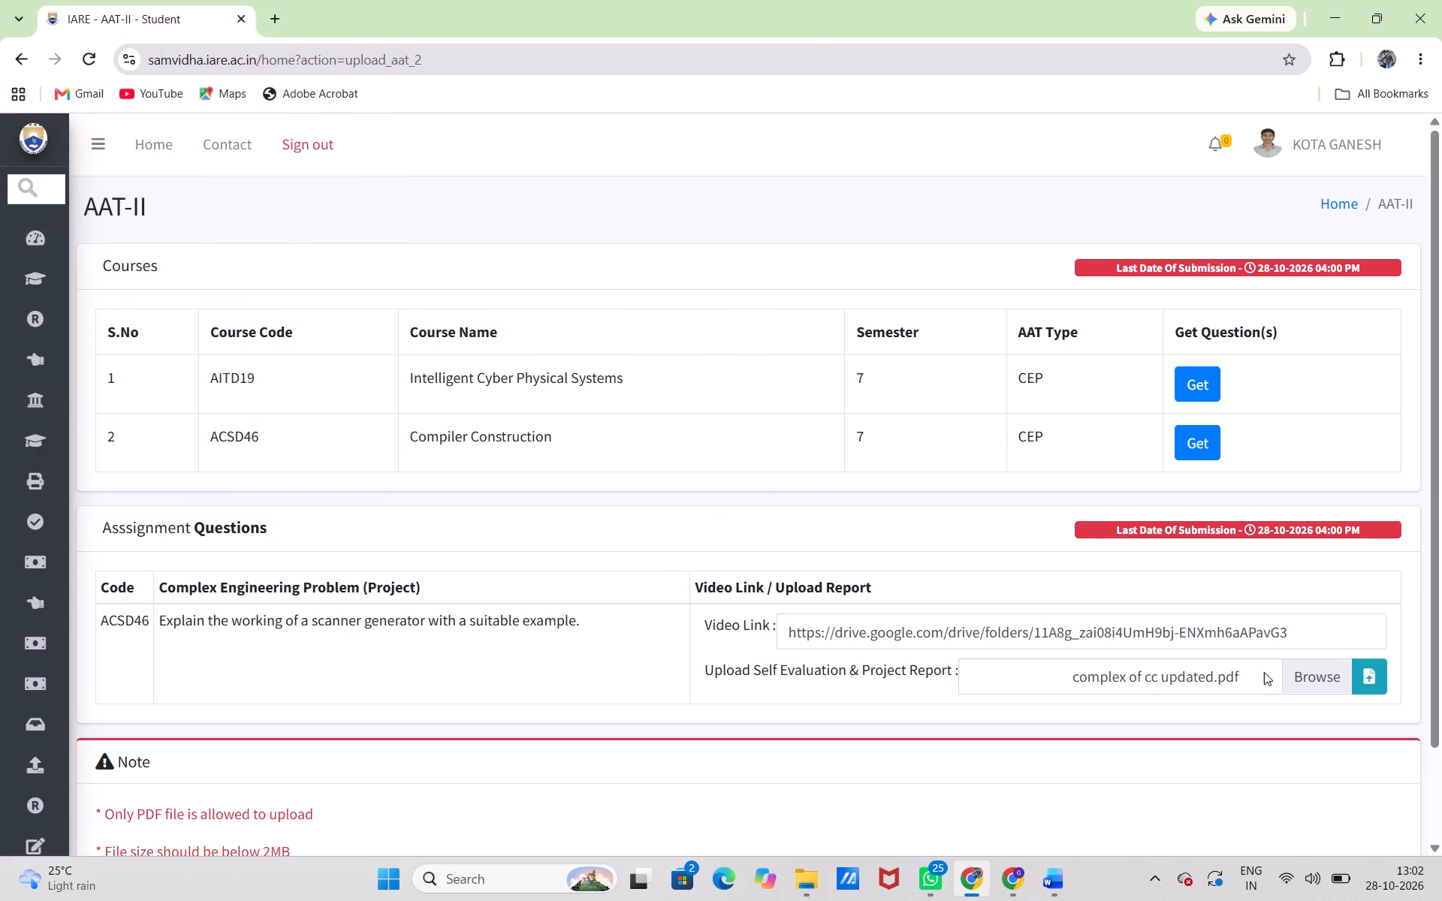
click(1382, 666)
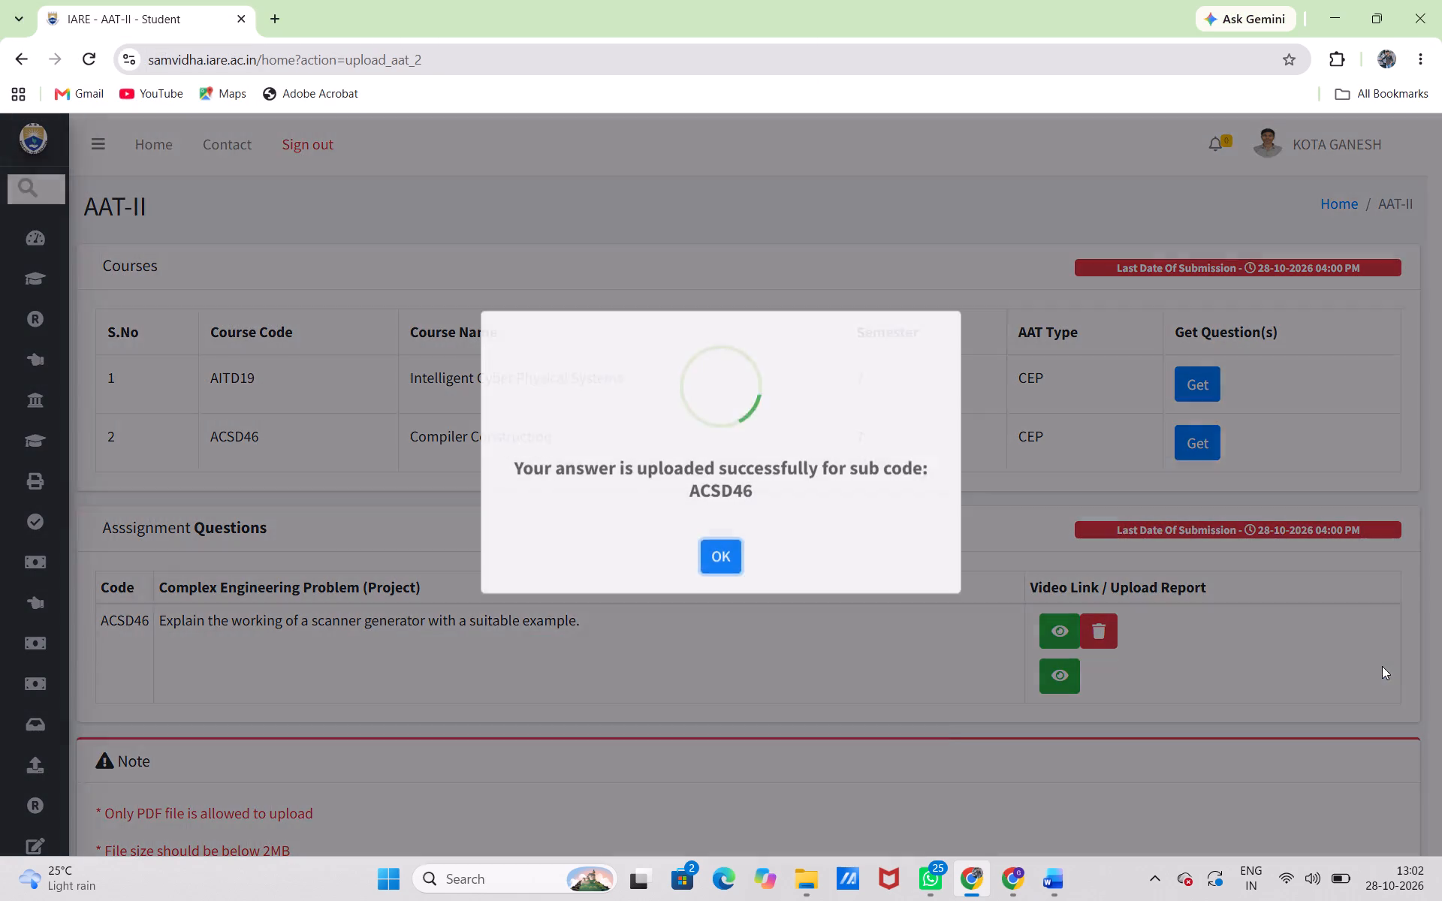
click(701, 574)
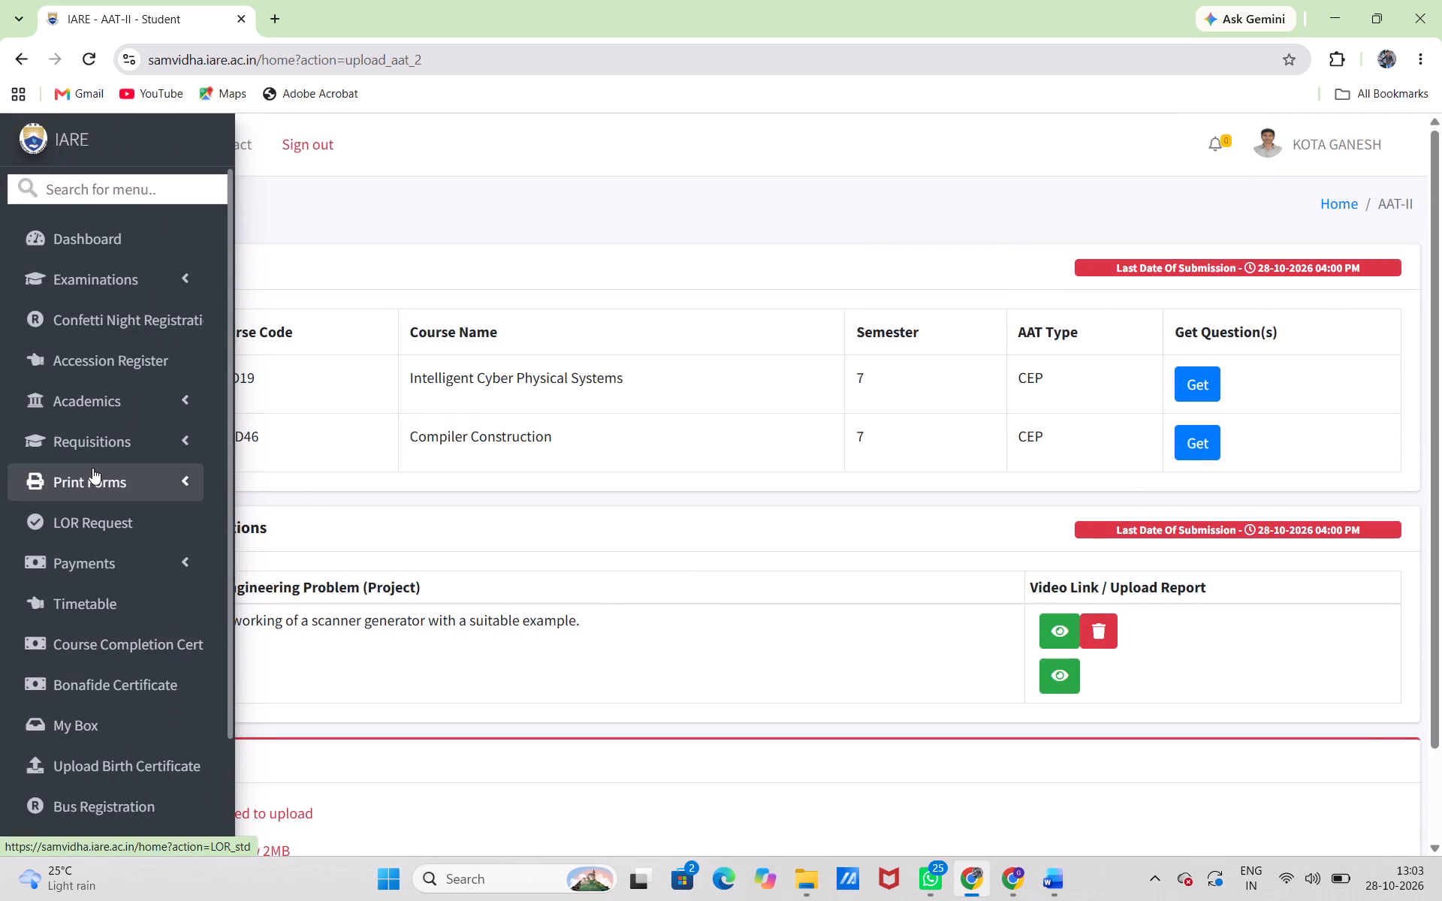
Open the AAT (Concept Video) uploads page.
scroll(92, 468, down, 2)
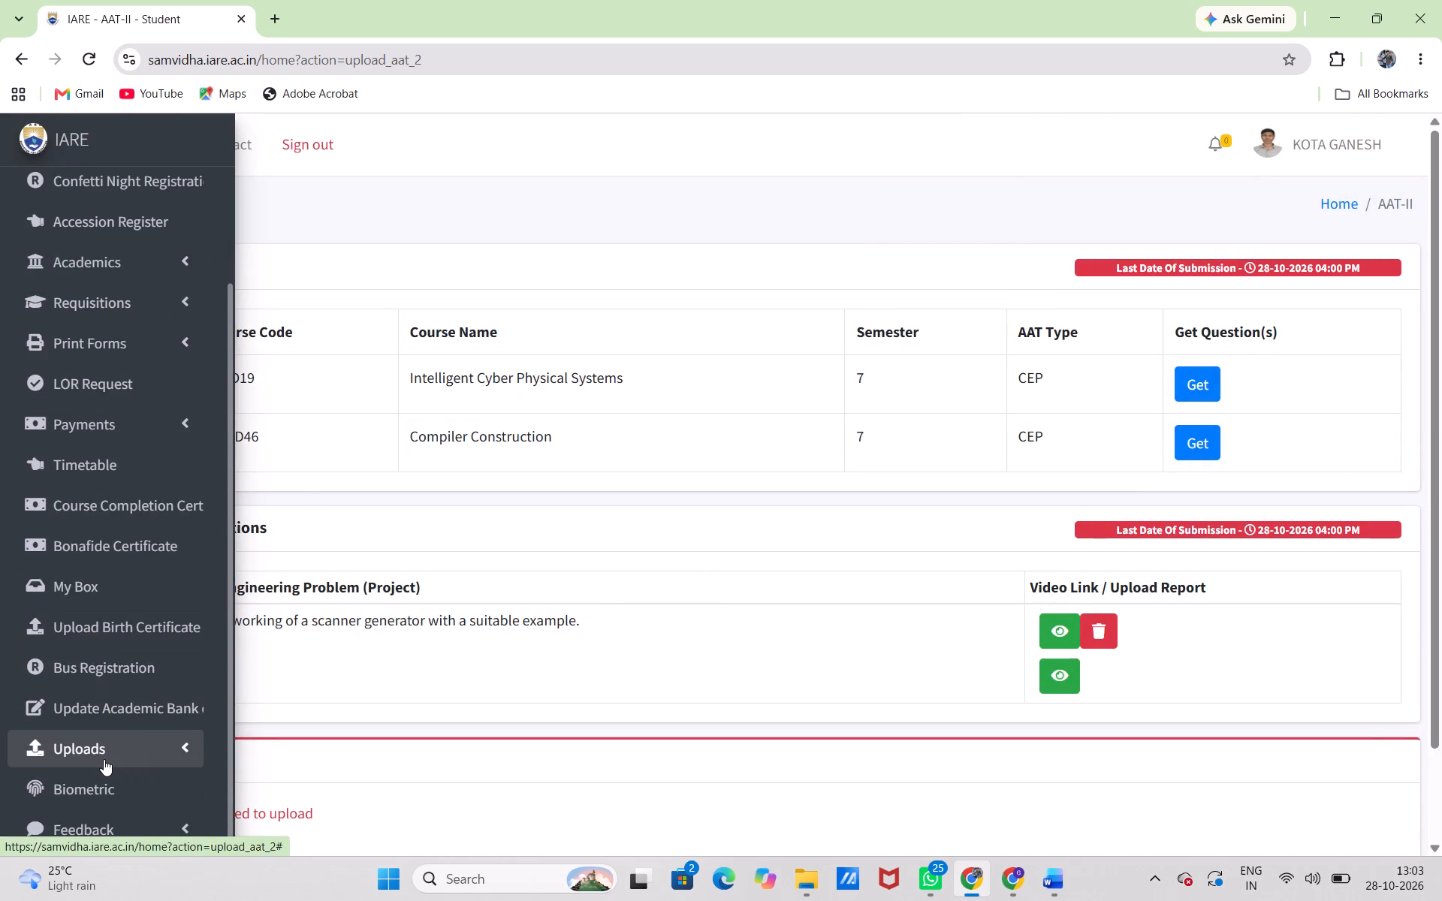
click(104, 759)
scroll(104, 759, down, 2)
click(118, 680)
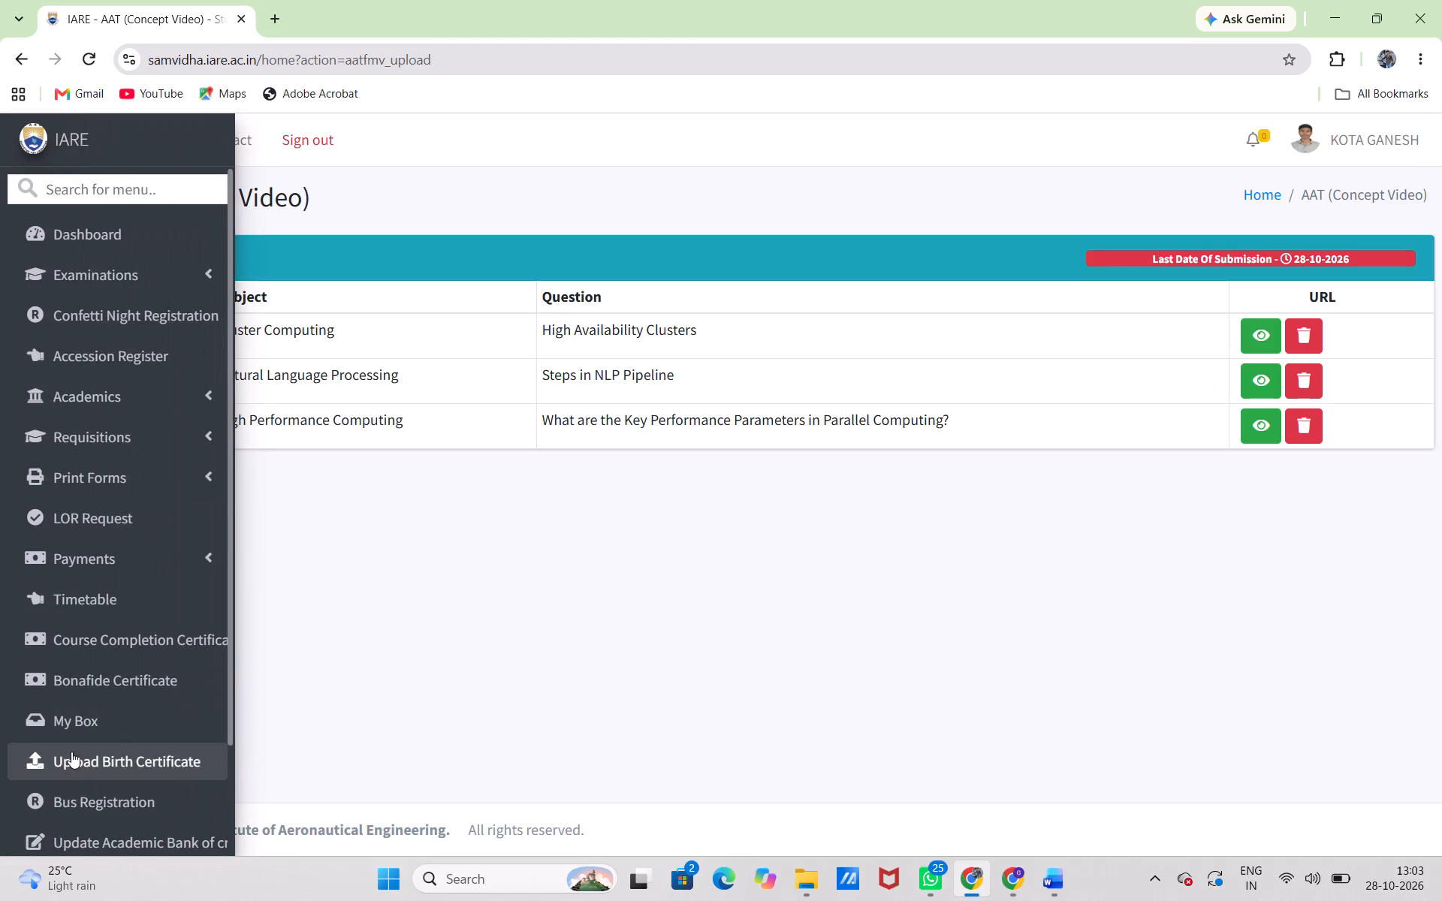
Go back to the AAT-II uploads page and get the question for AITD19, Intelligent Cyber Physical Systems.
scroll(71, 752, down, 2)
scroll(107, 804, down, 1)
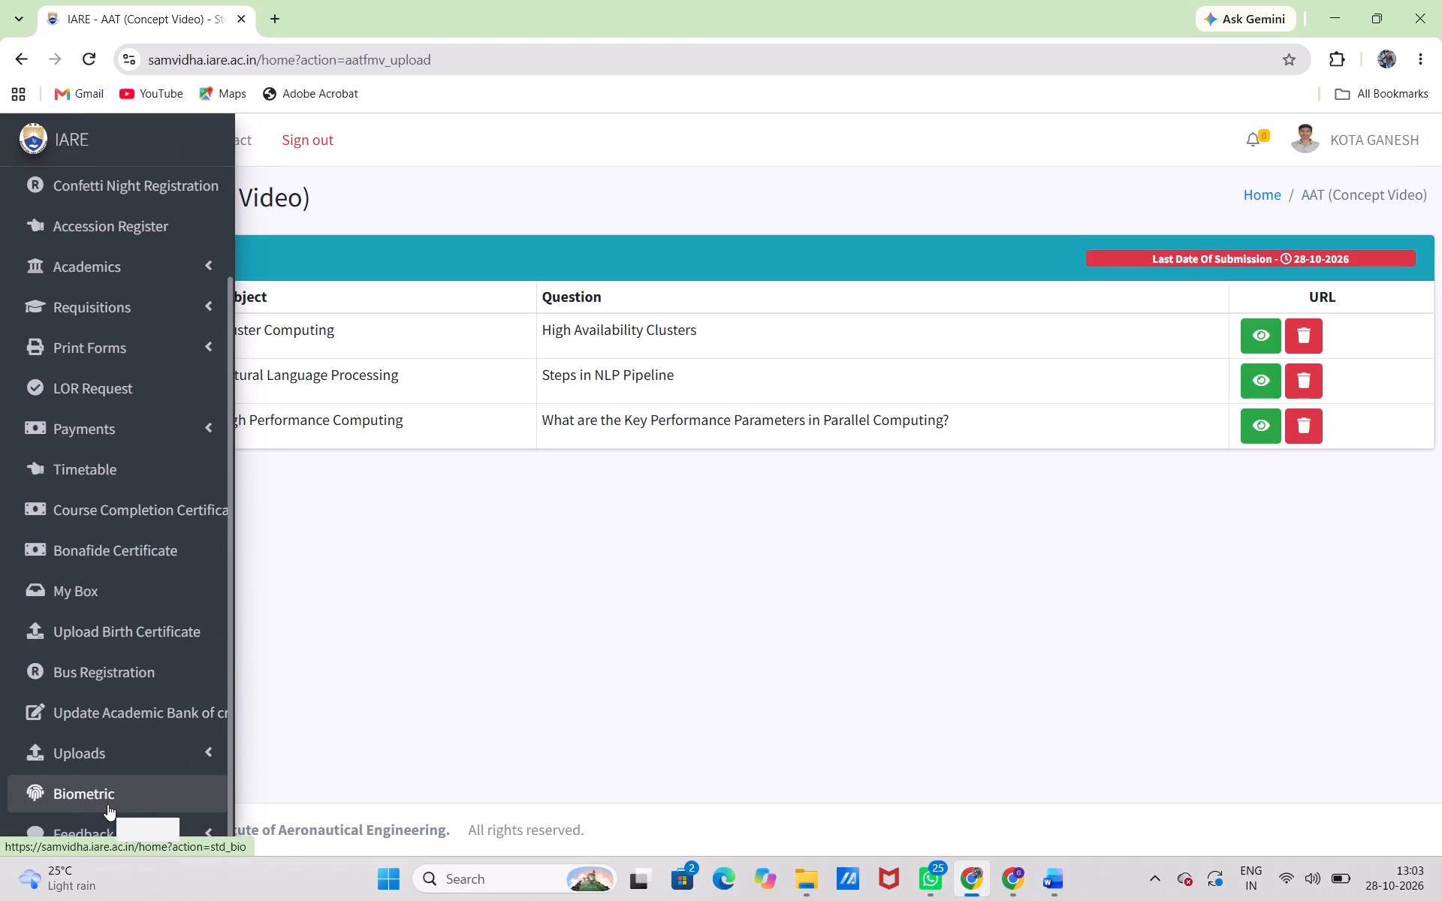
click(121, 746)
scroll(121, 746, down, 1)
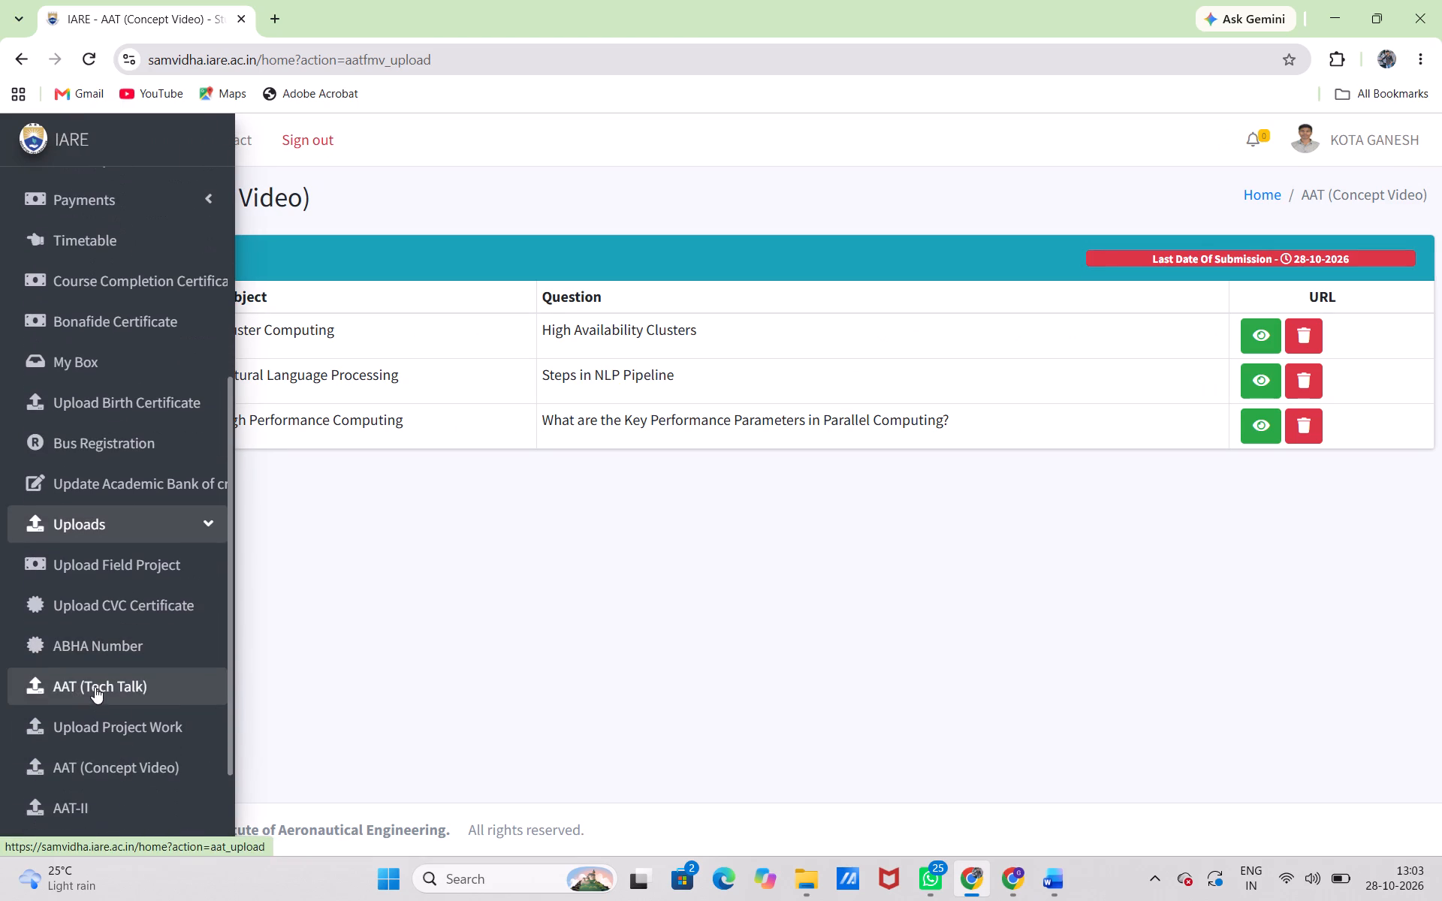
scroll(95, 803, down, 1)
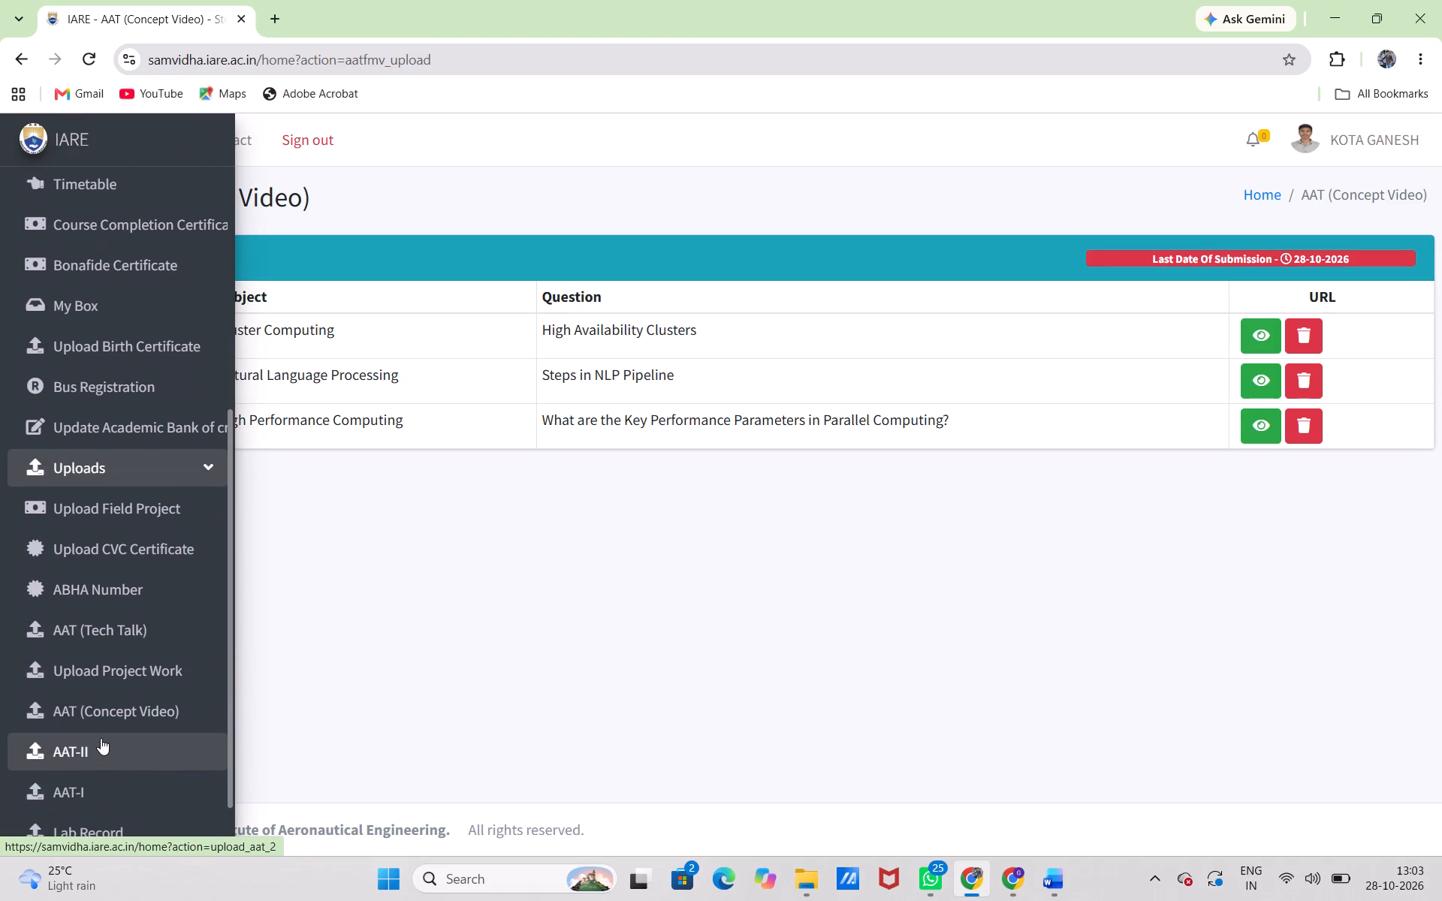
click(101, 738)
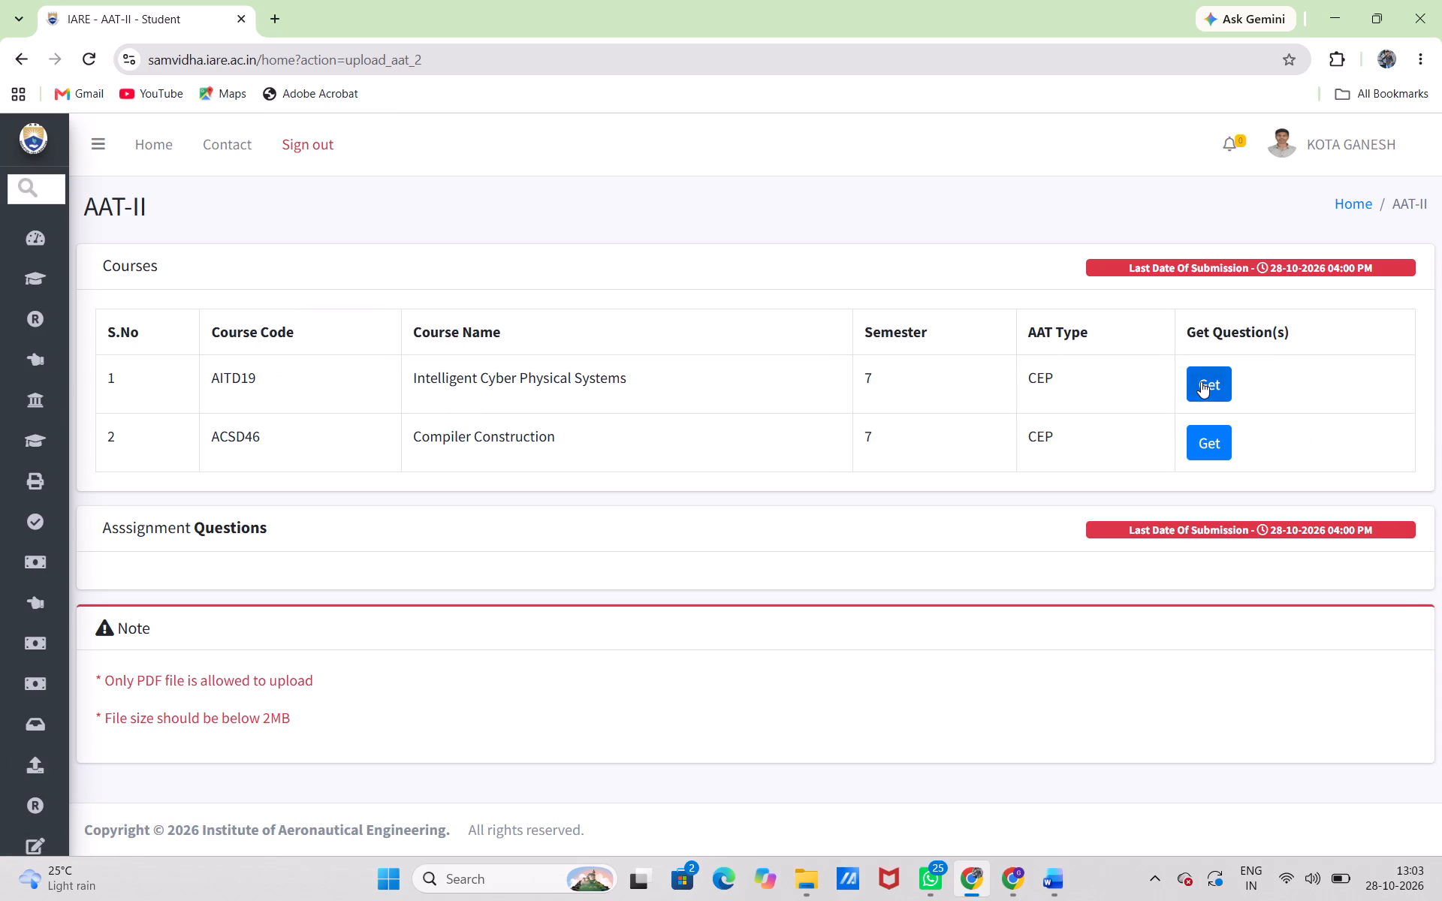
click(1201, 381)
click(714, 604)
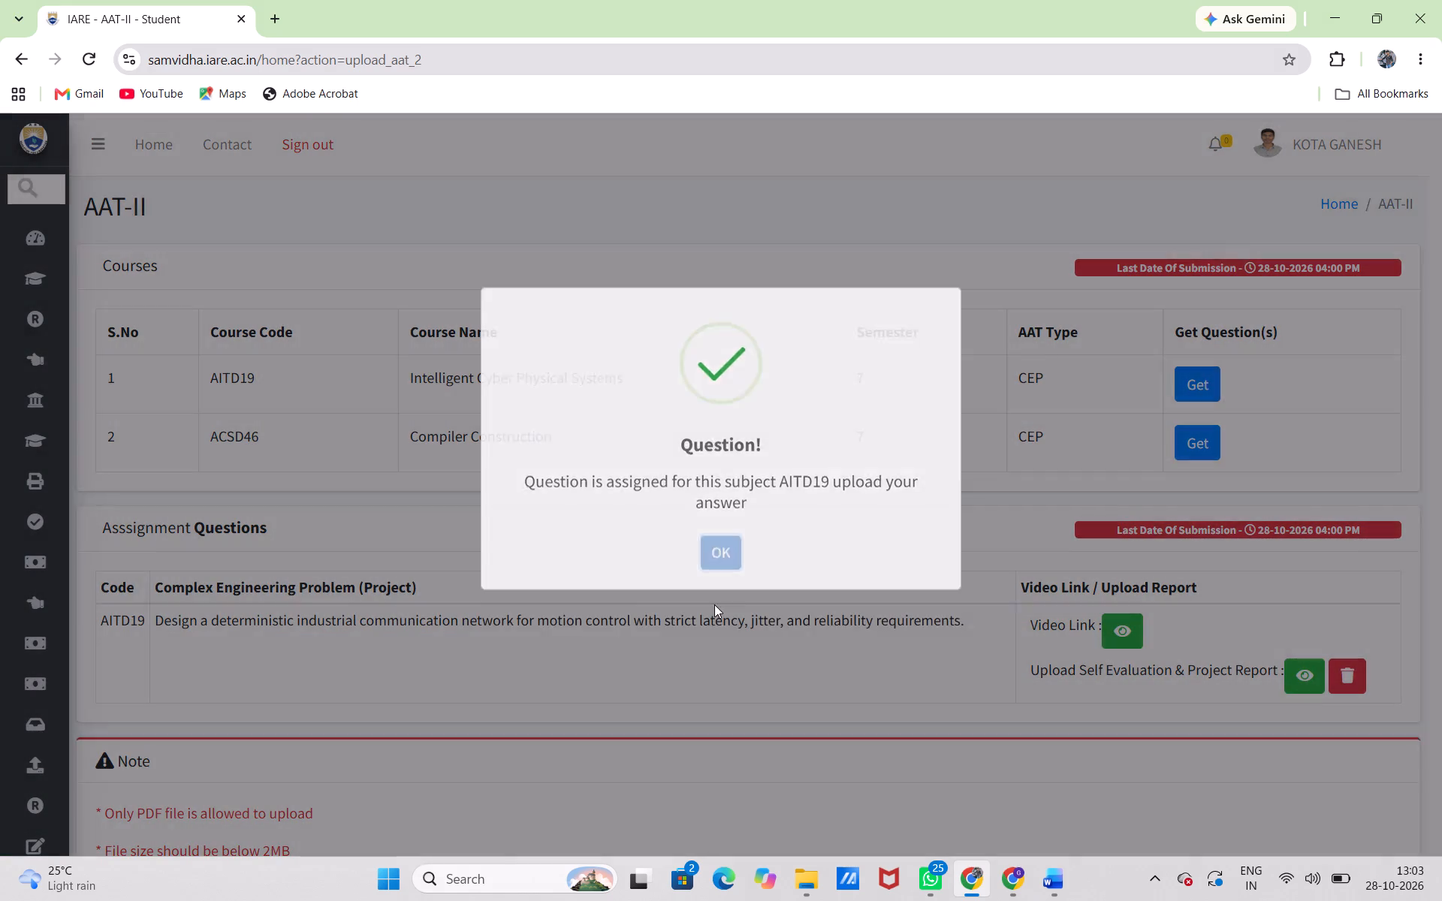
Get the ACSD46 Compiler Construction question, look through its uploaded self-evaluation and project report, and close the report.
click(1180, 445)
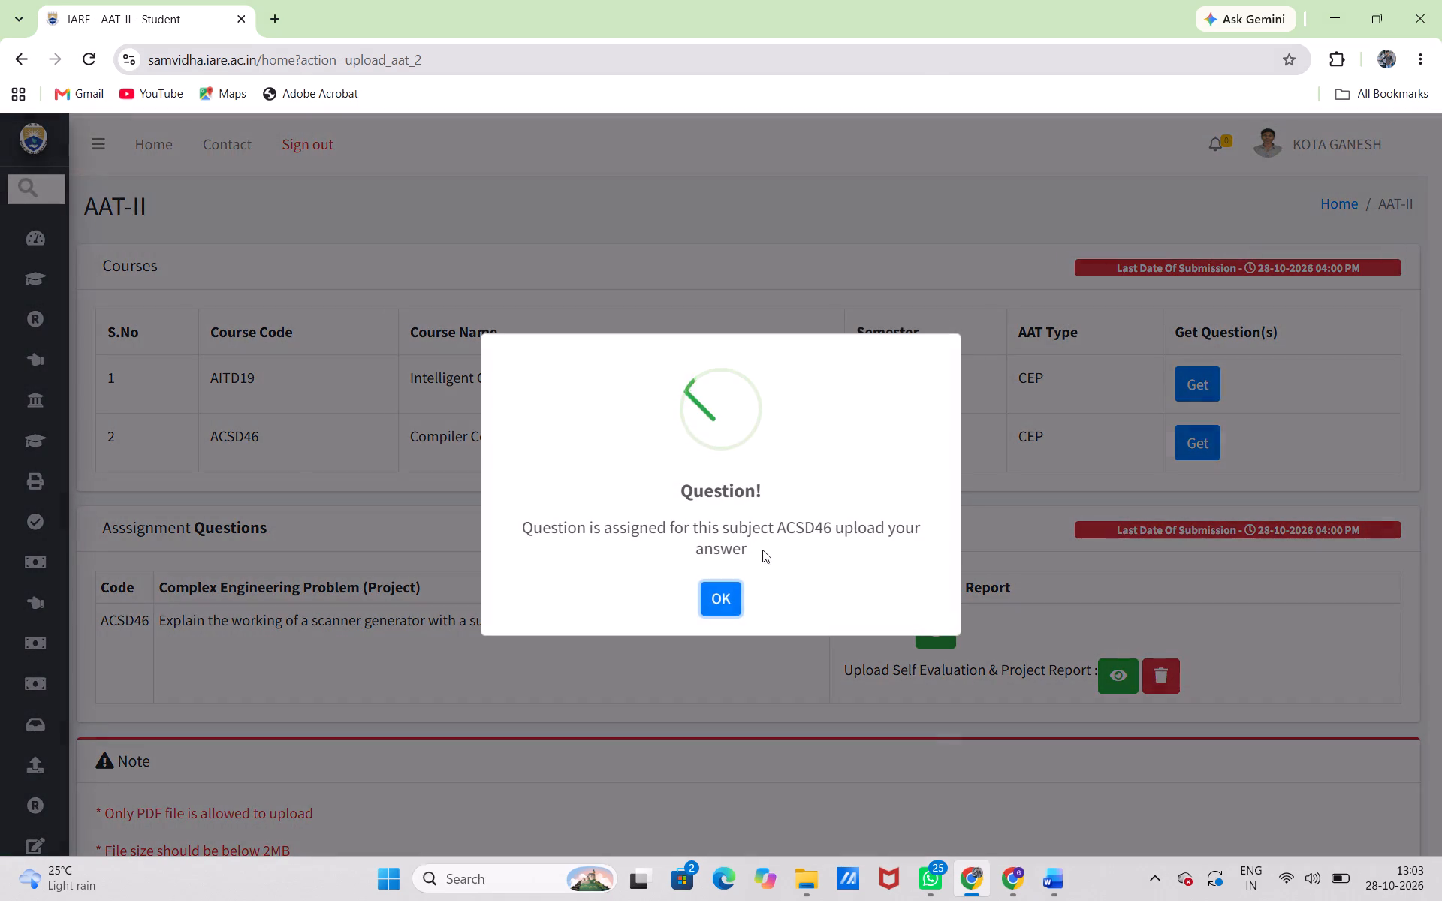
click(715, 600)
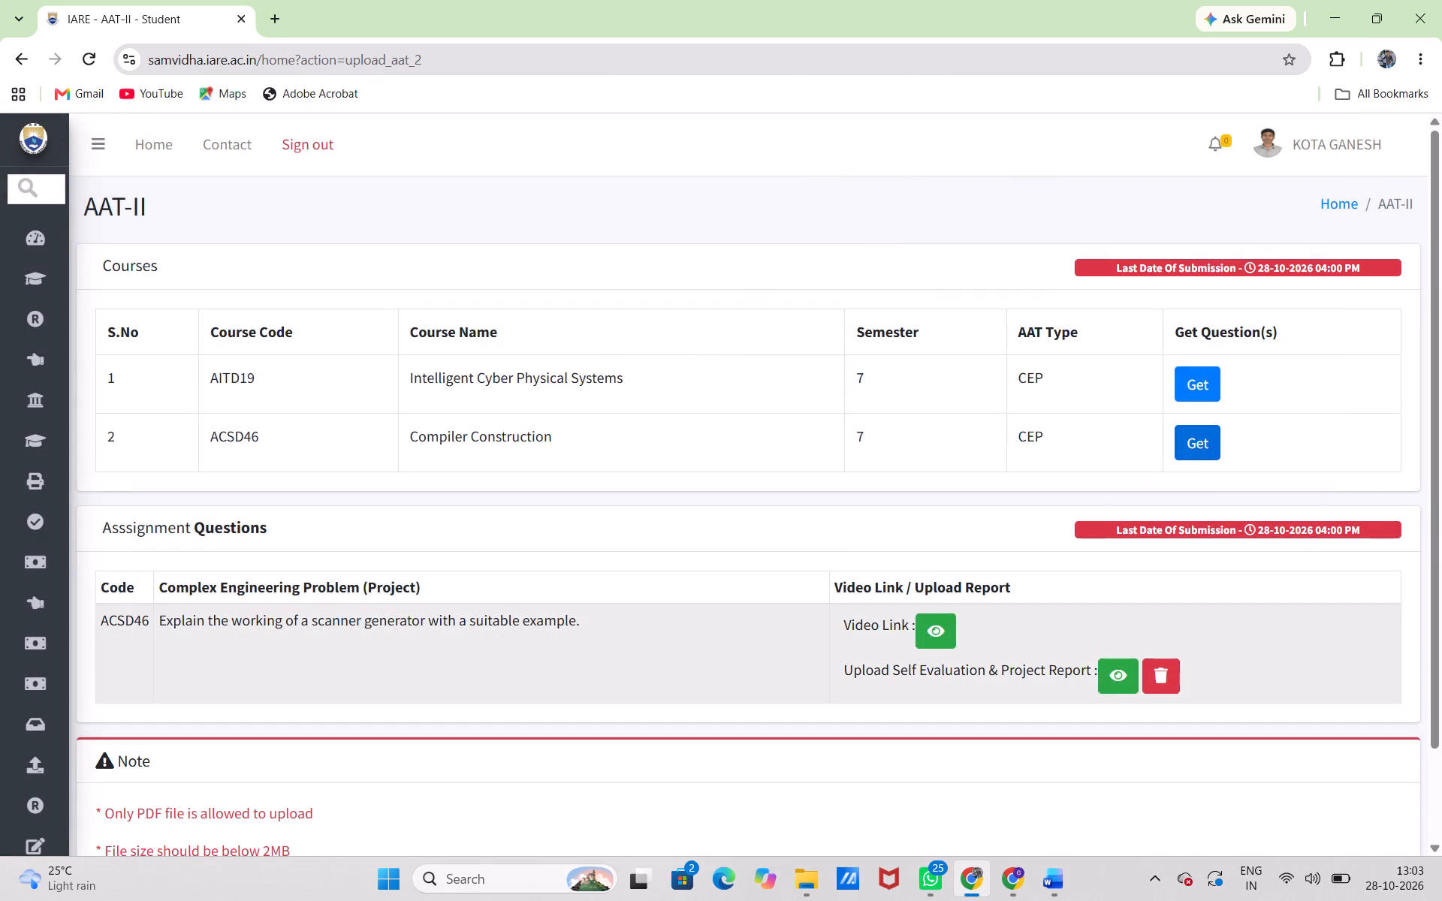
click(1101, 679)
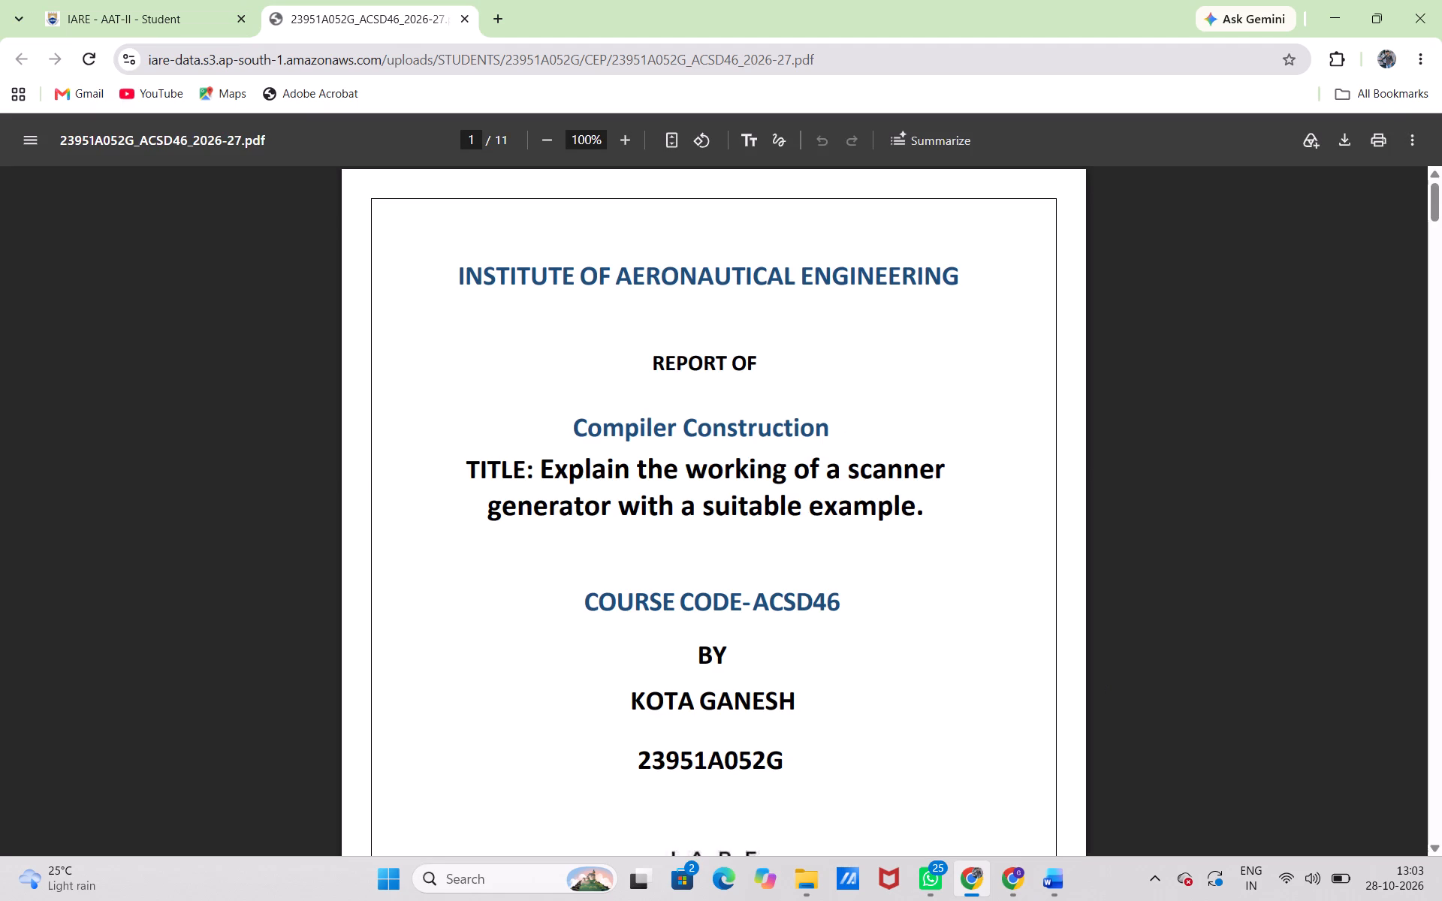
scroll(665, 525, down, 8)
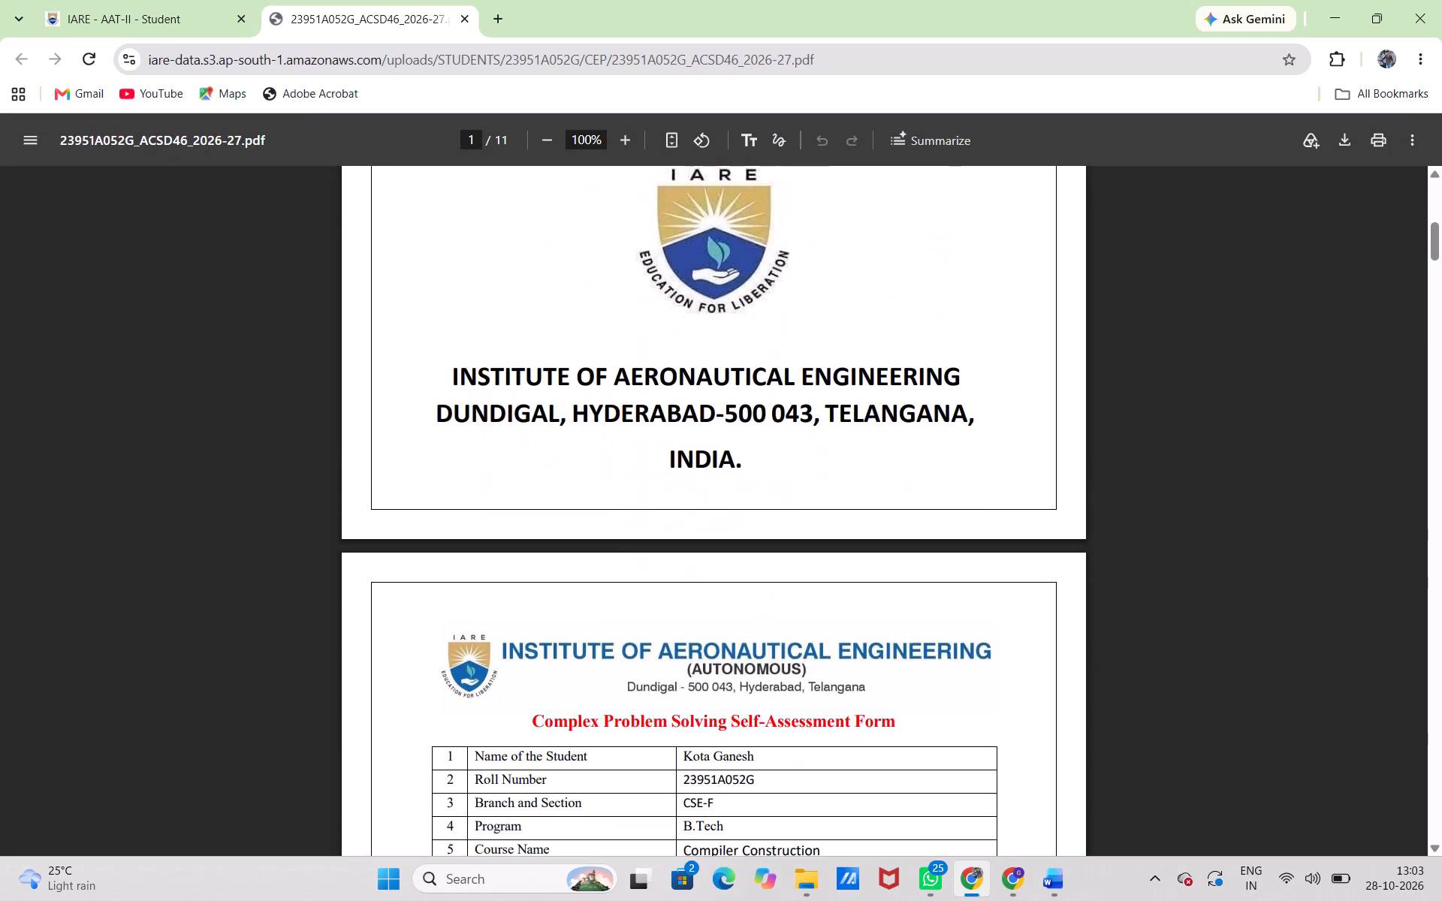
scroll(665, 525, down, 3)
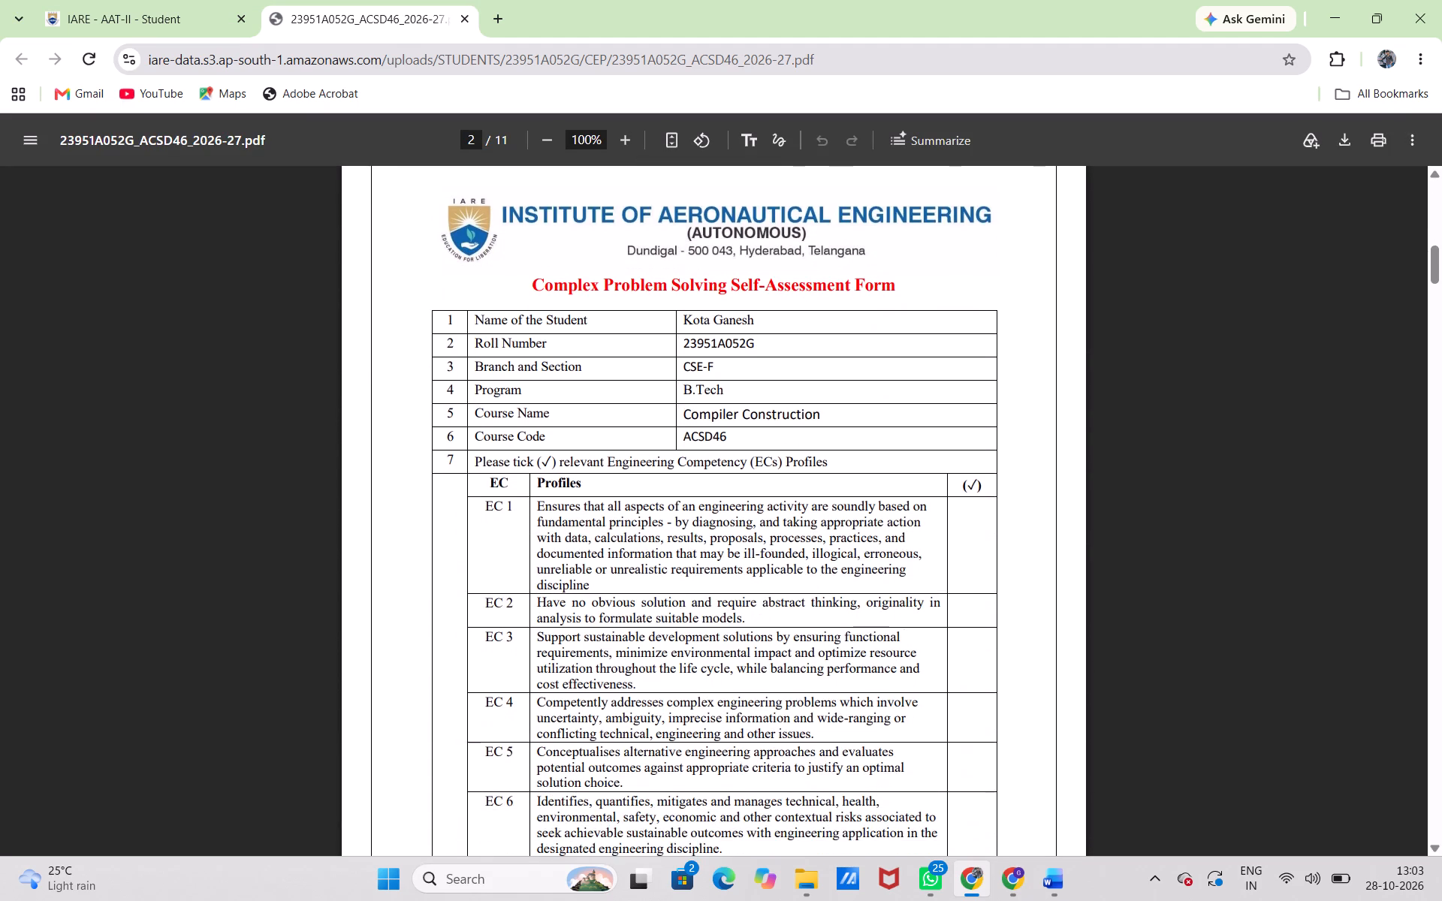
scroll(499, 355, down, 4)
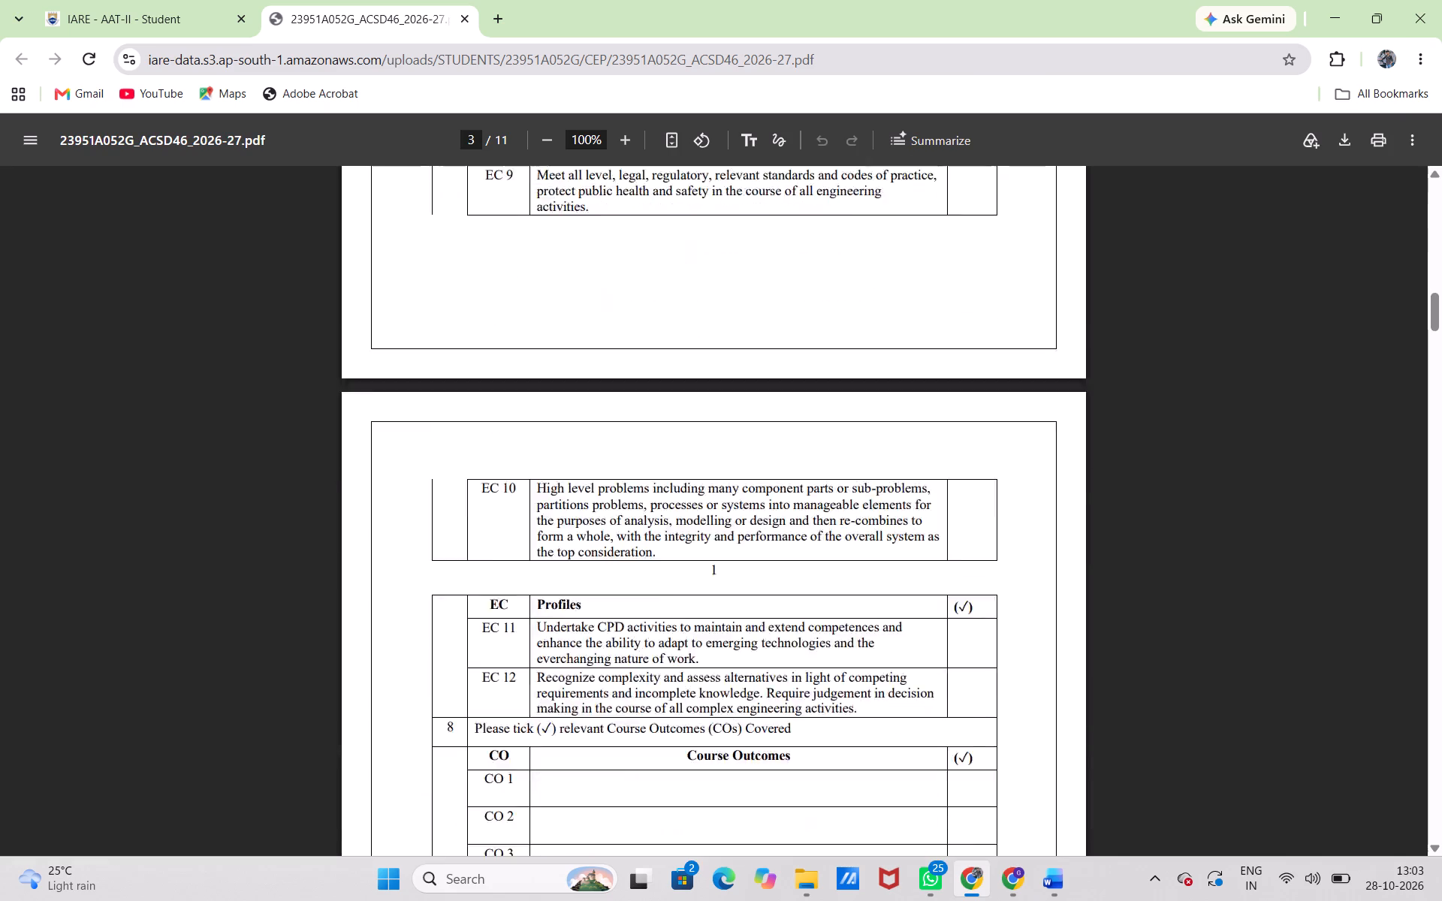
scroll(499, 355, down, 4)
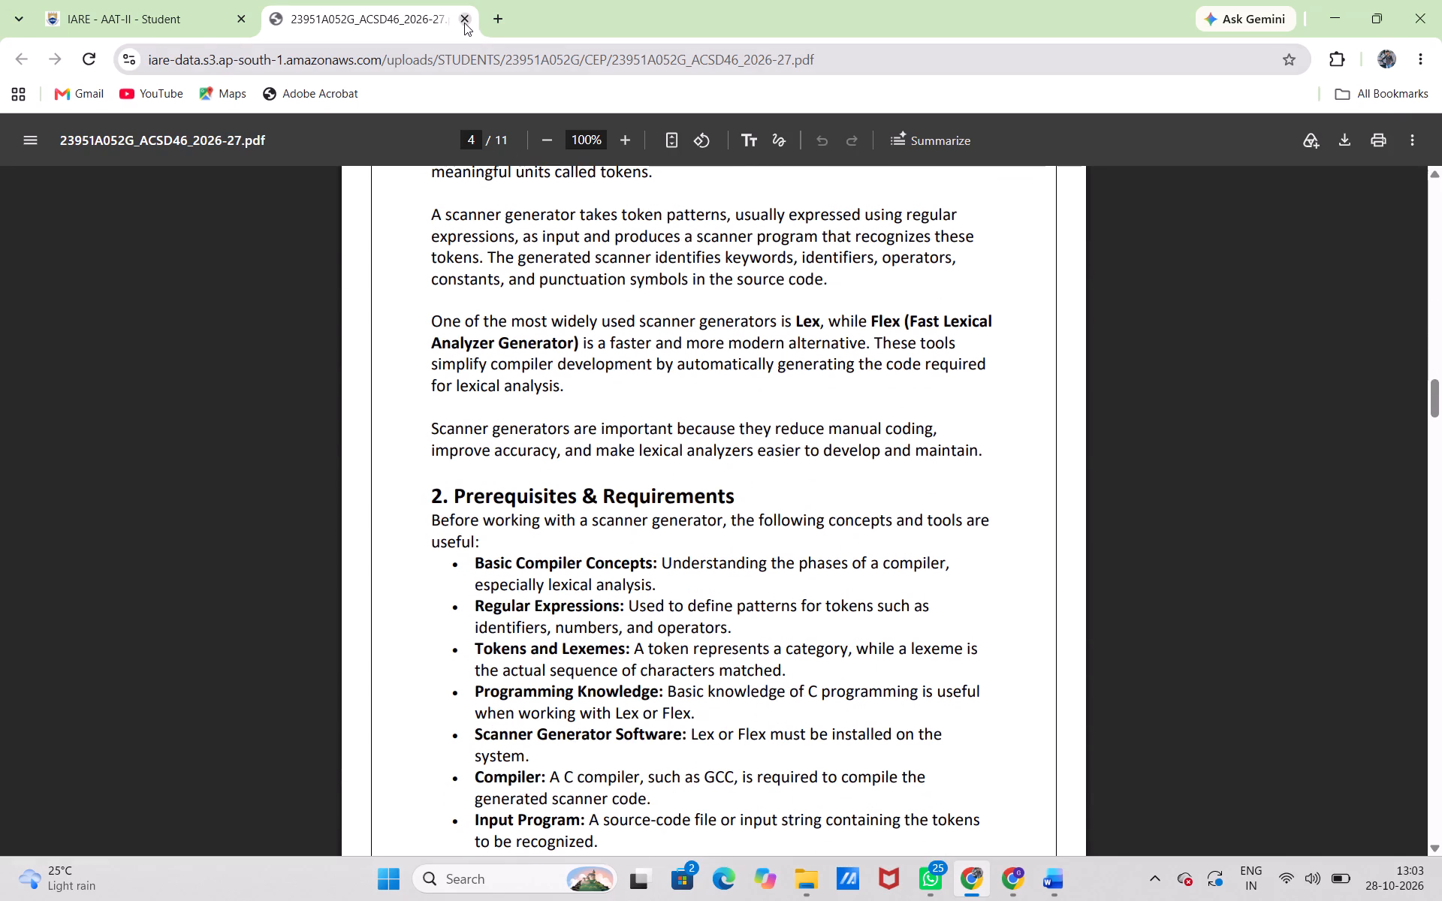
click(464, 22)
Get the AITD19 question on the AAT-II page, look through its uploaded project report, and close the report.
scroll(625, 575, down, 1)
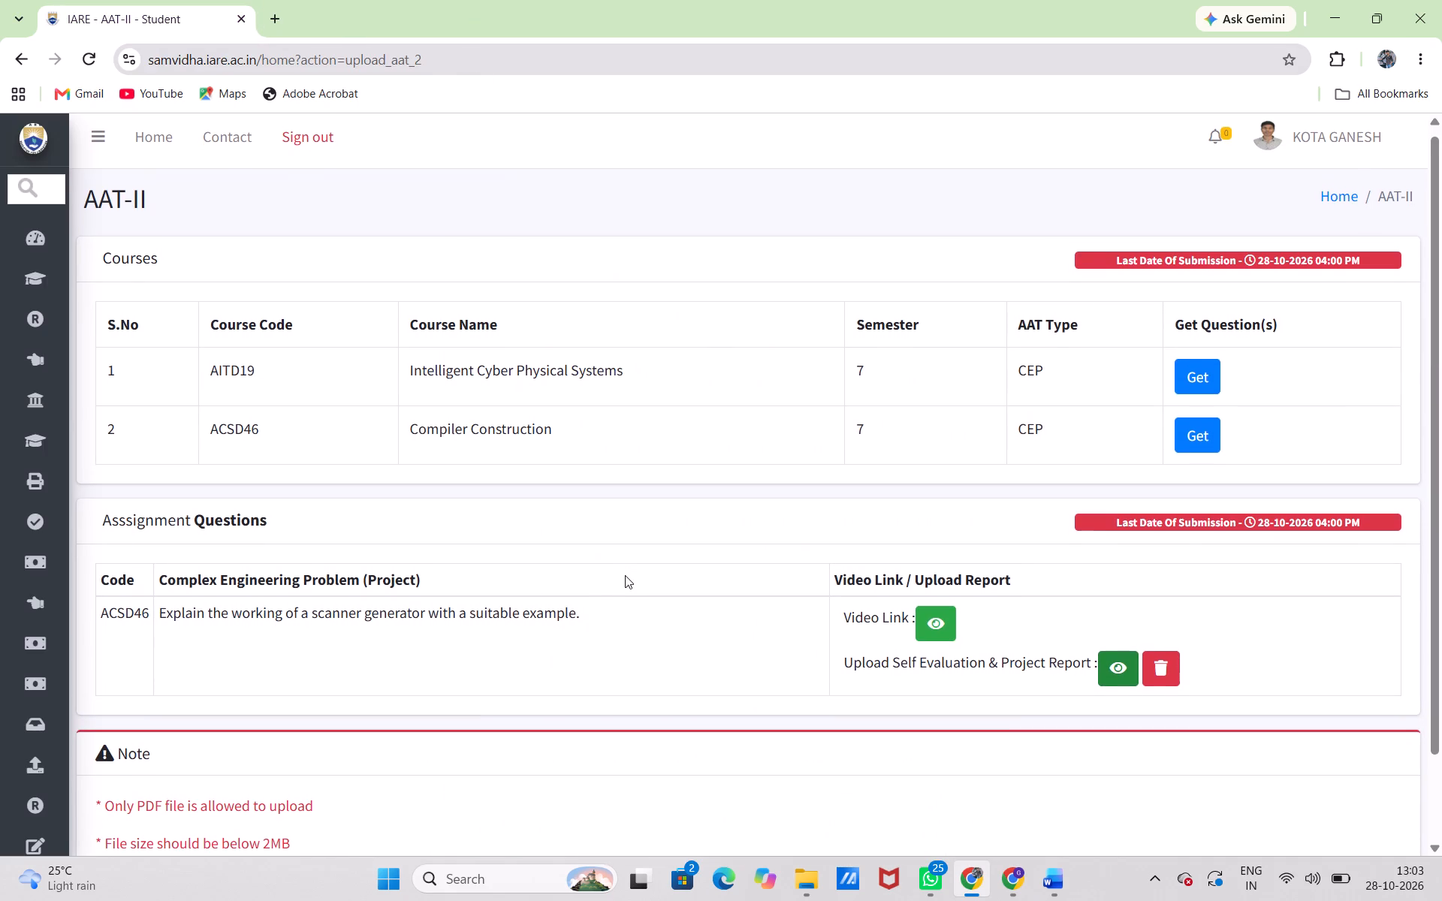
scroll(625, 575, down, 1)
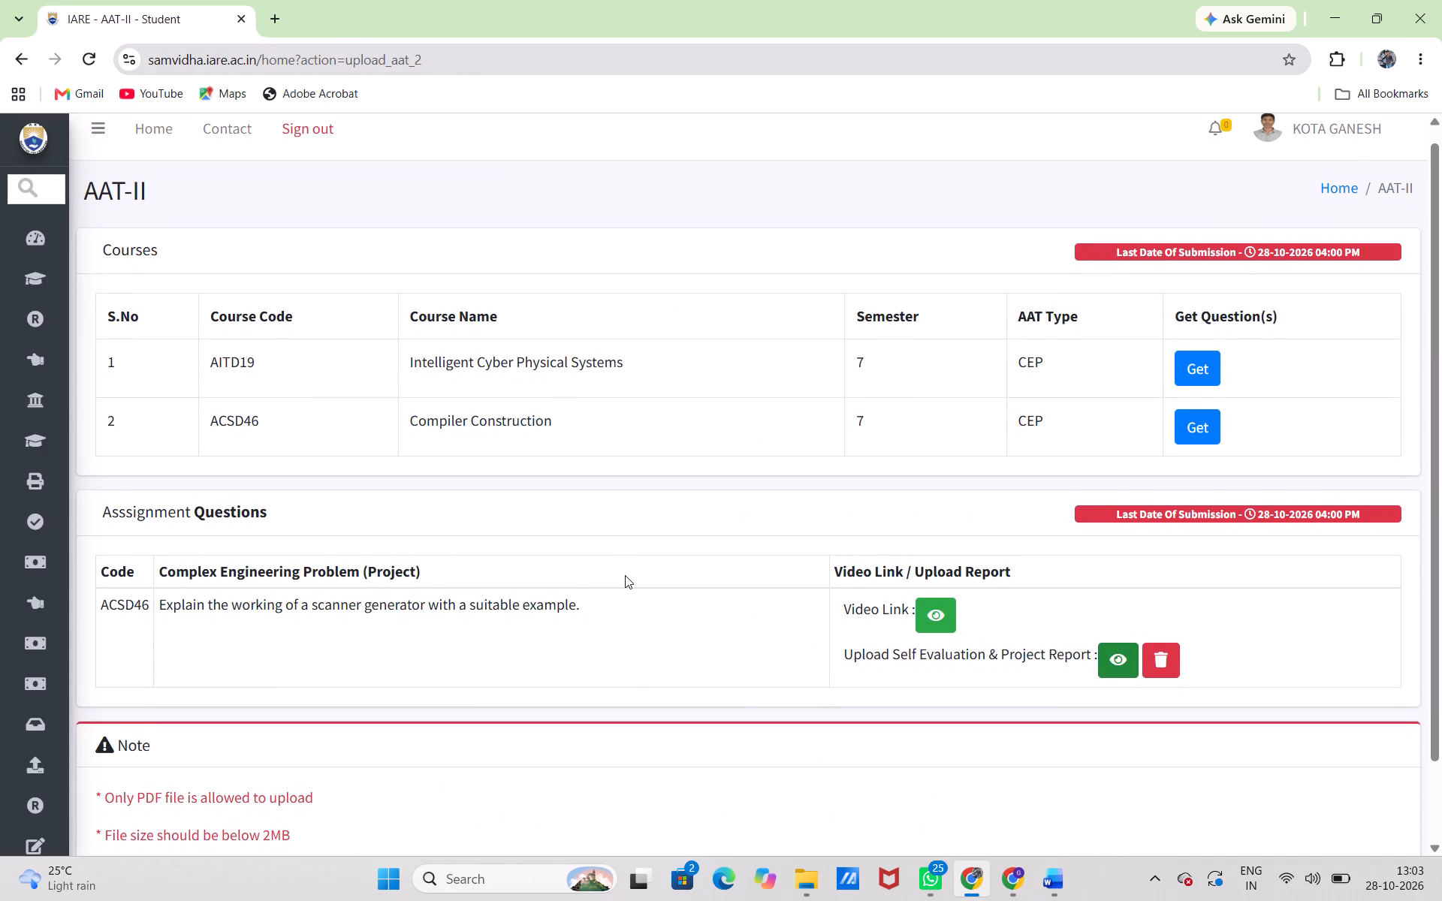
click(1211, 369)
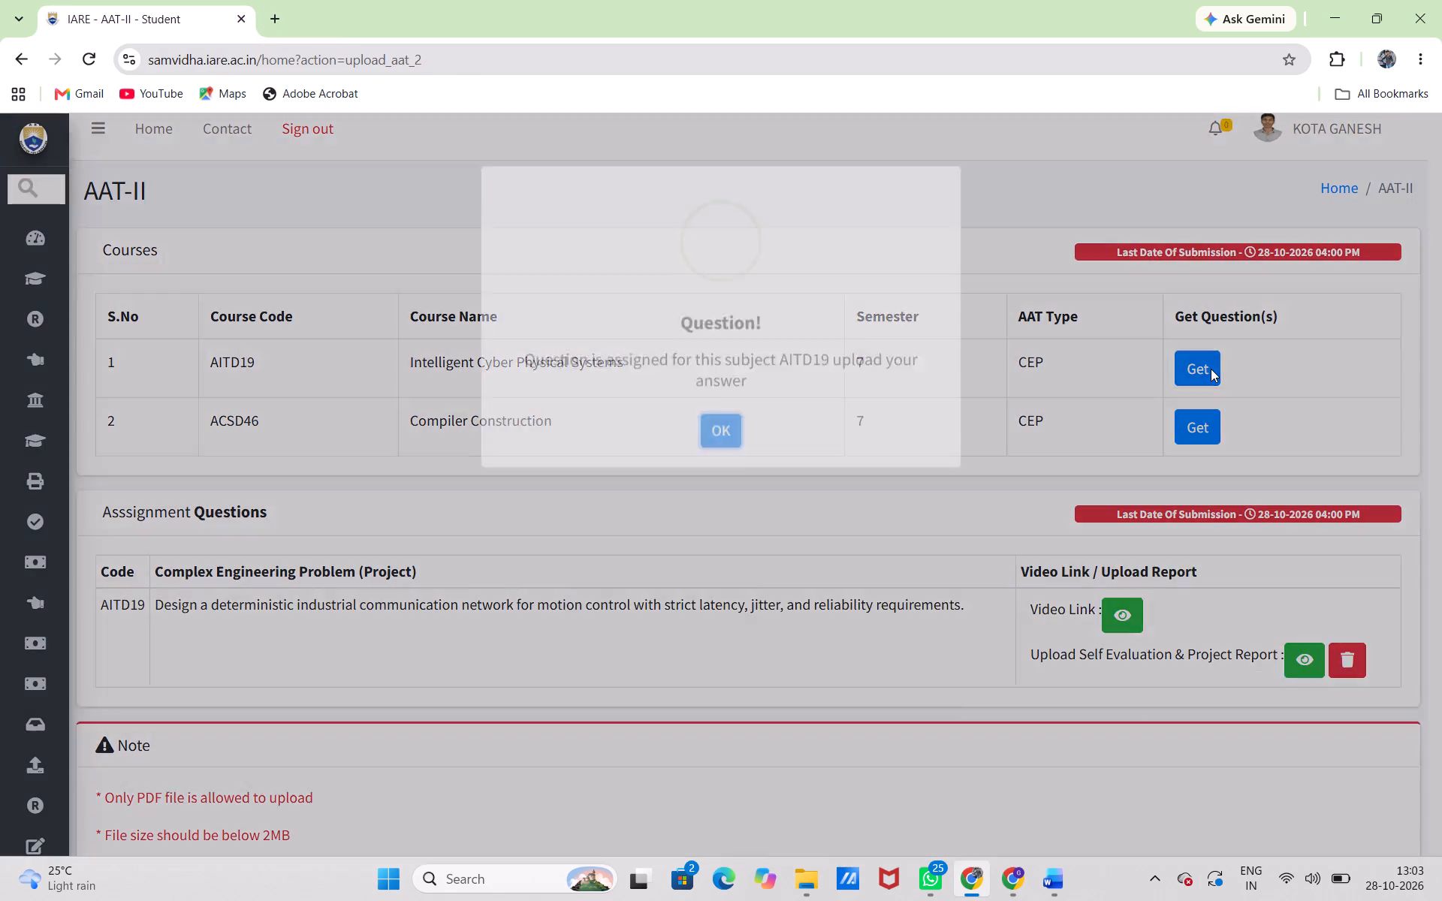
click(723, 599)
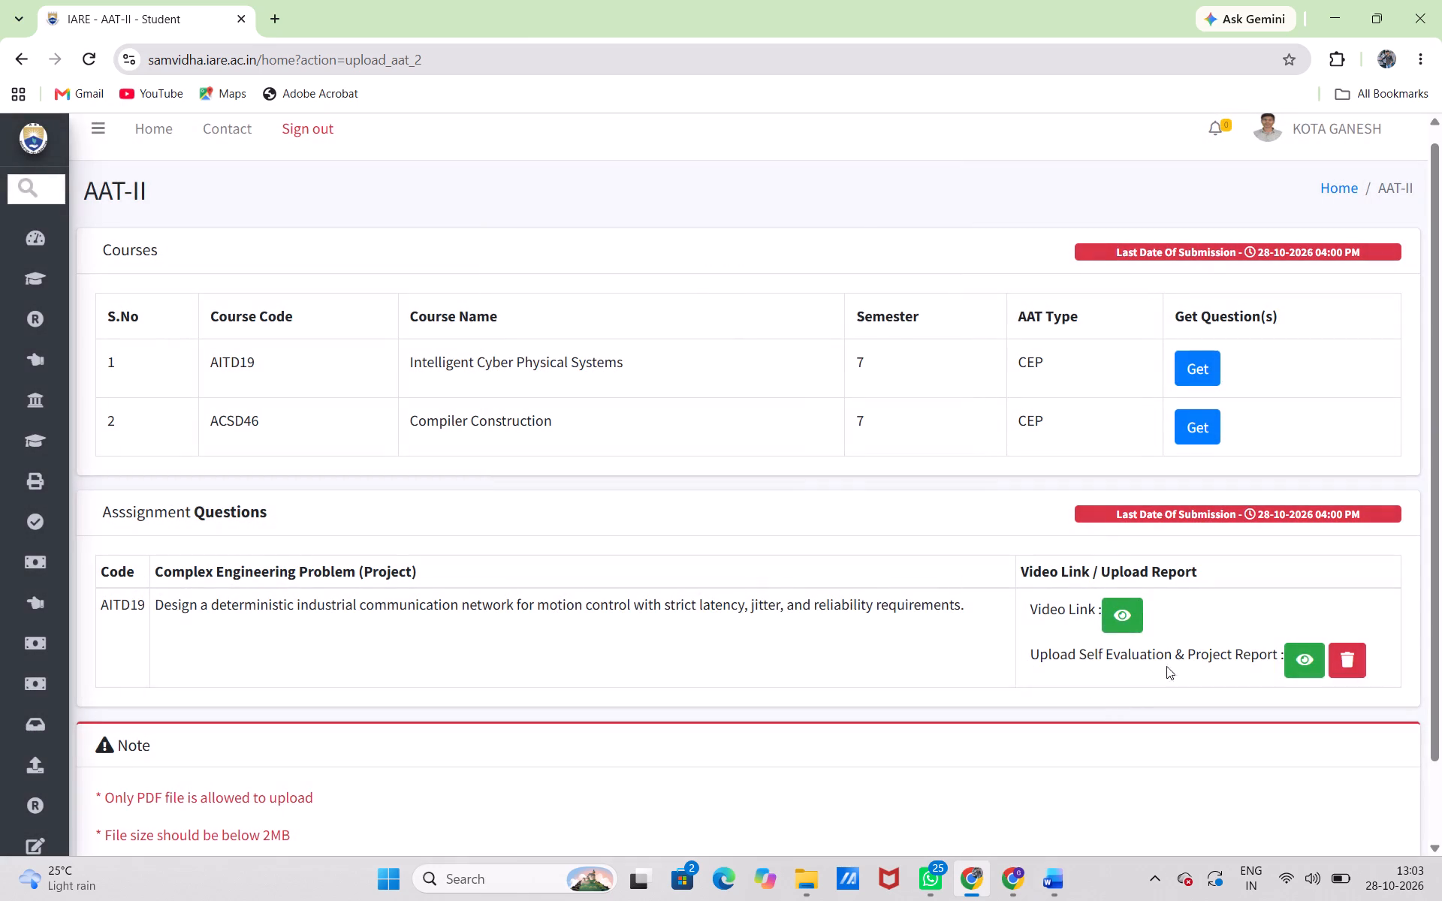
click(1306, 652)
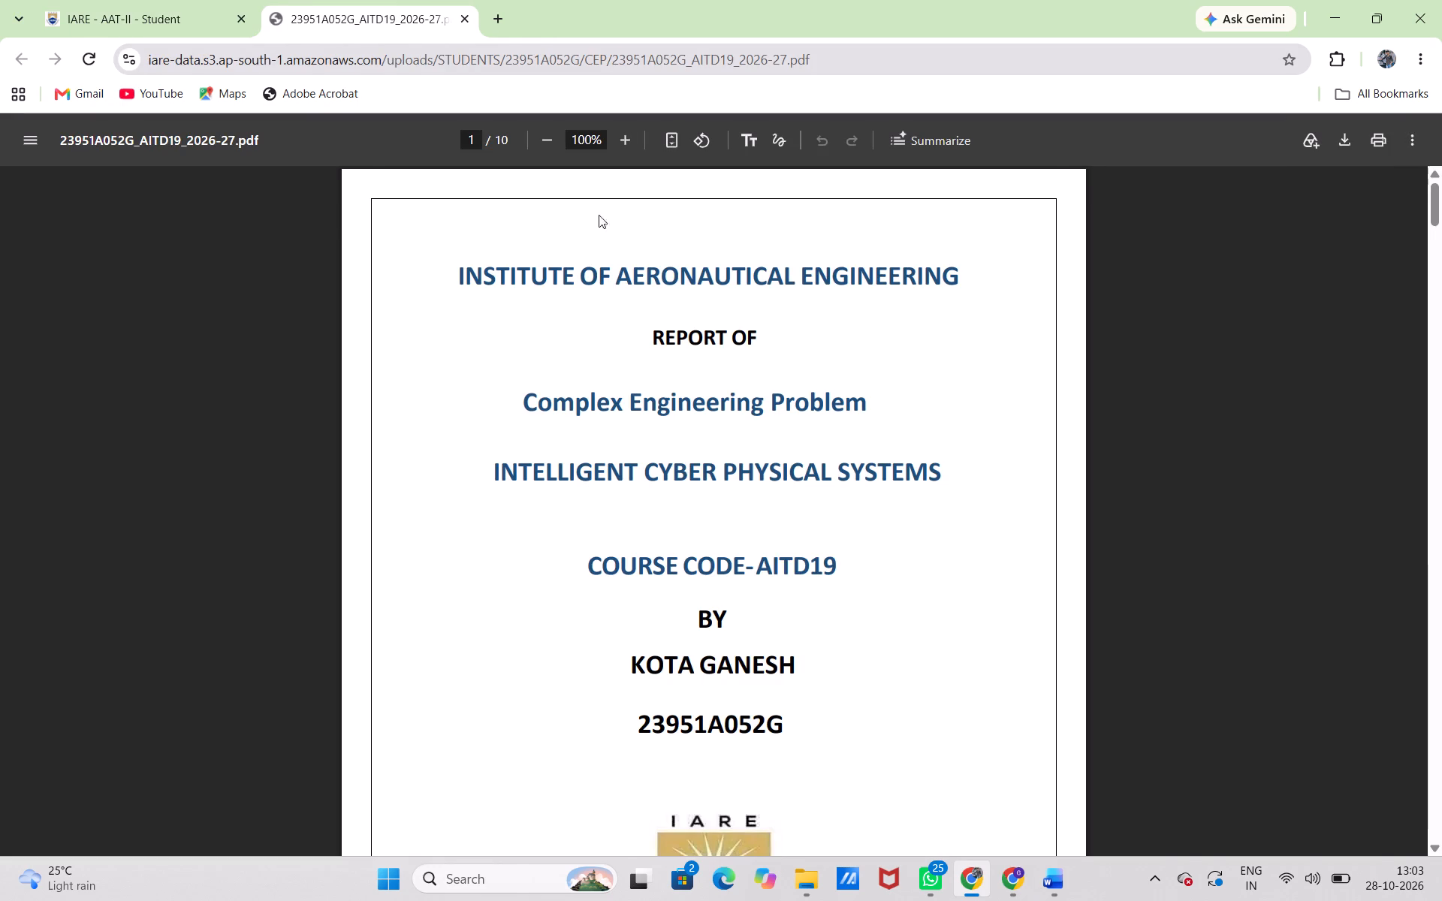
scroll(649, 523, down, 2)
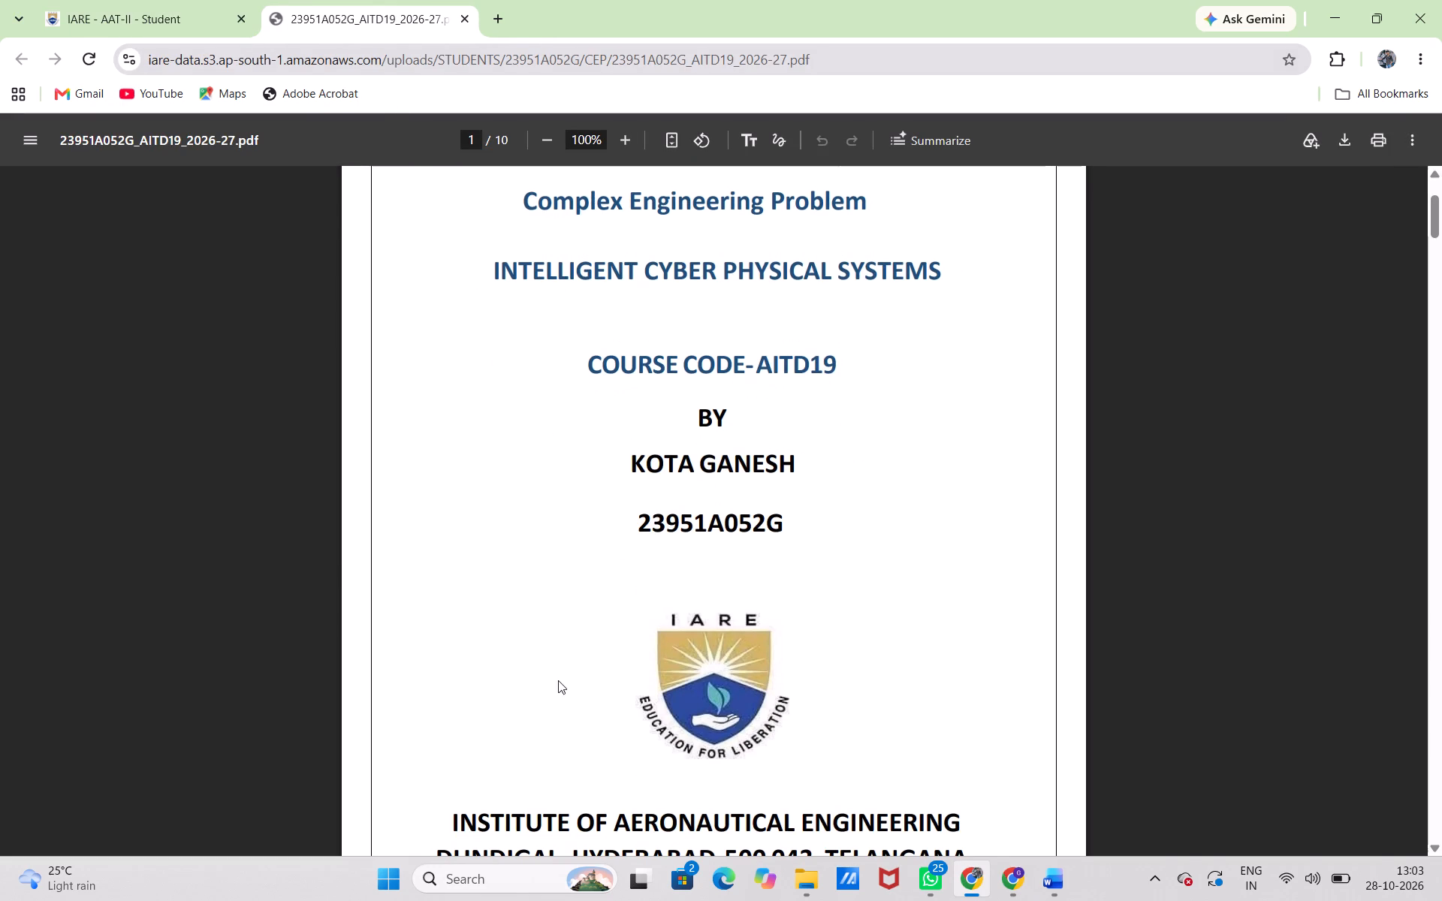
scroll(558, 680, down, 16)
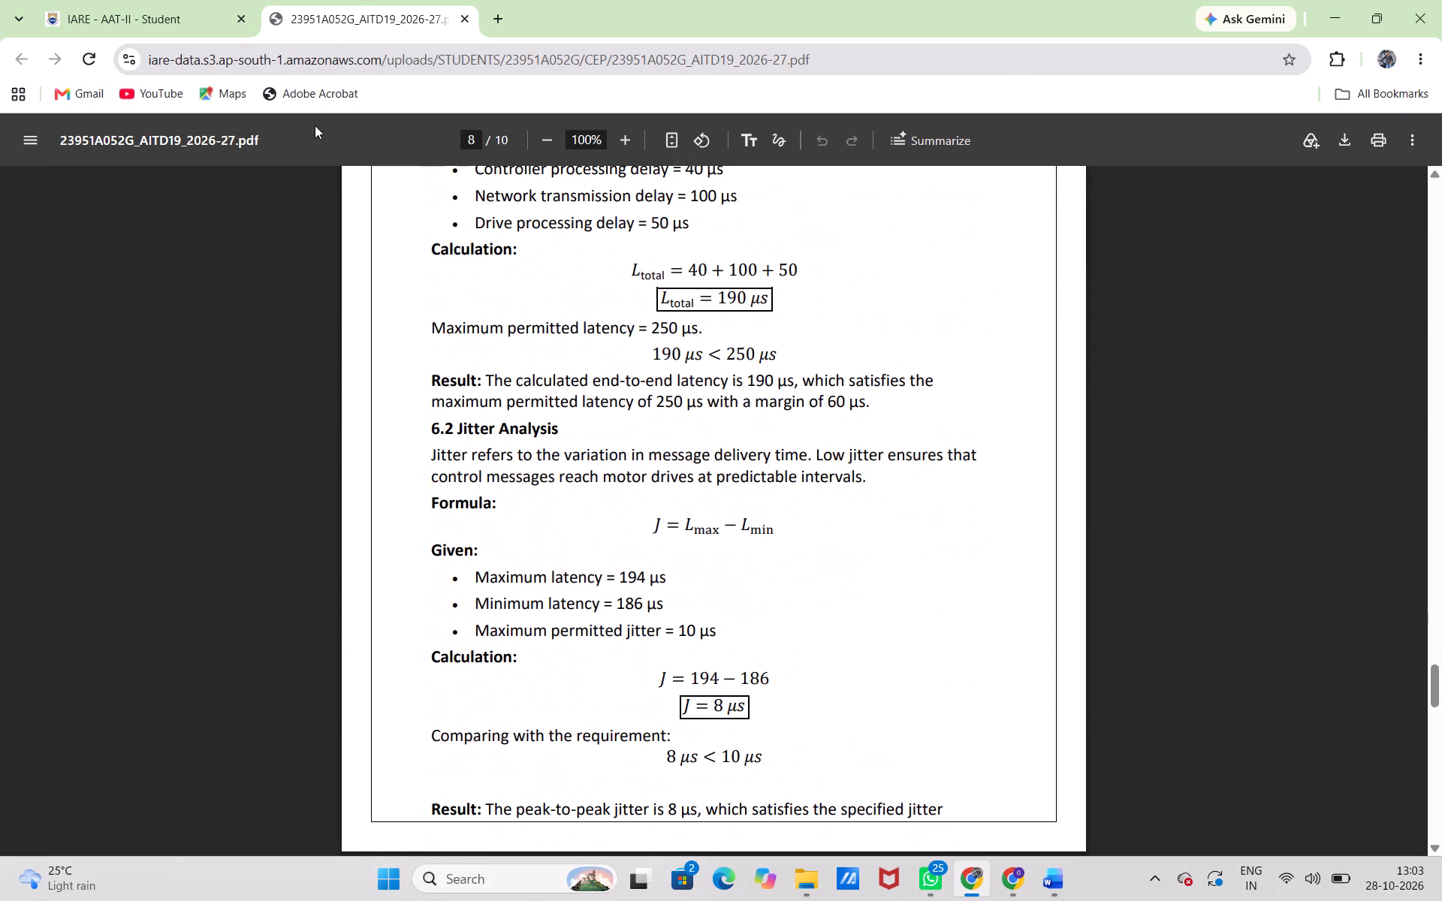
click(465, 18)
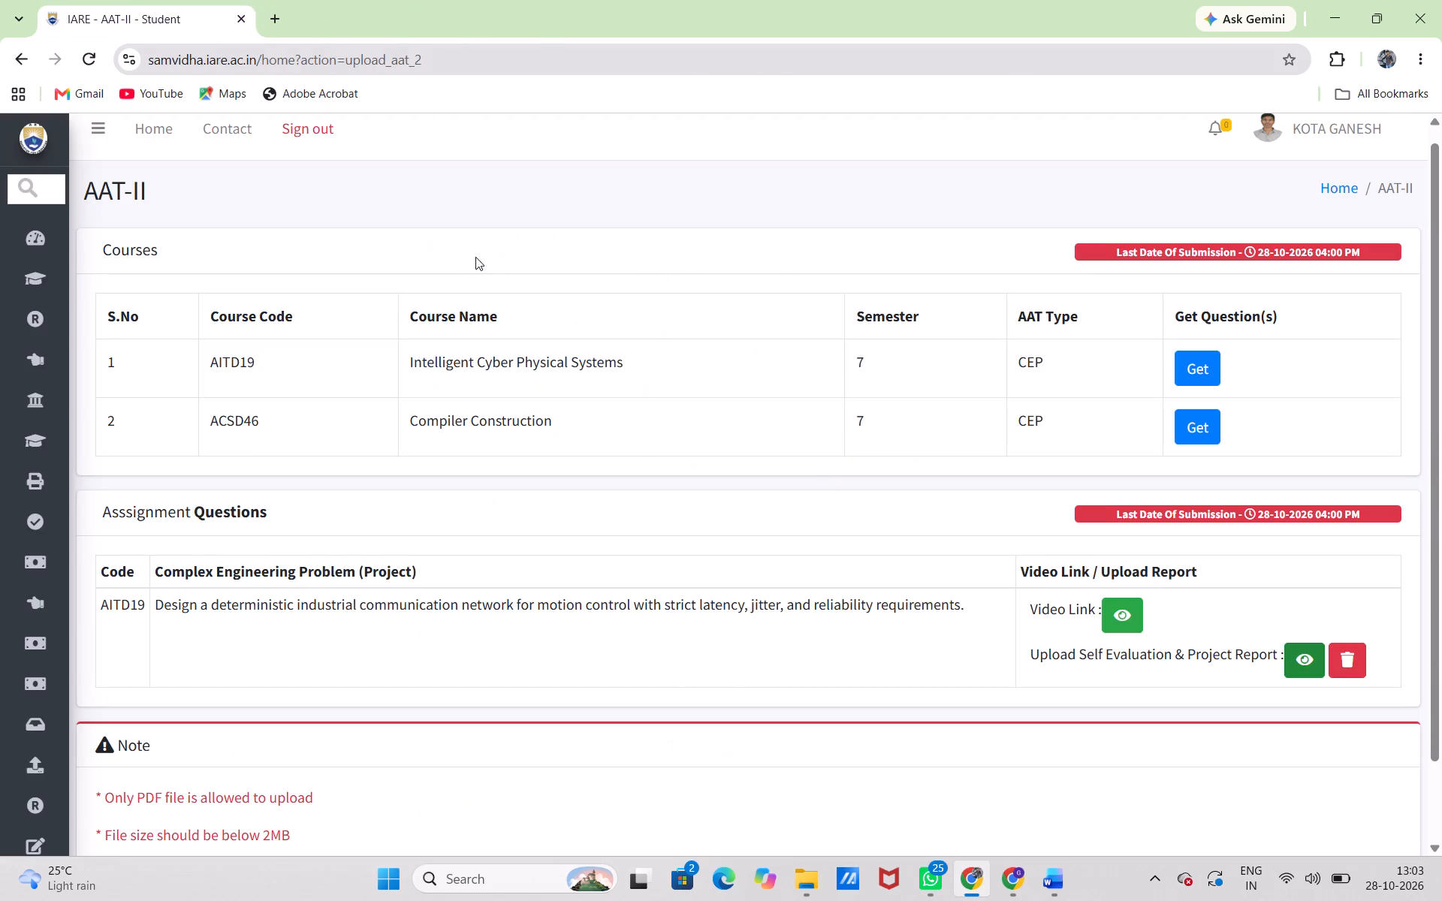
View the submitted video link for AITD19 and close the Drive folder.
click(1109, 610)
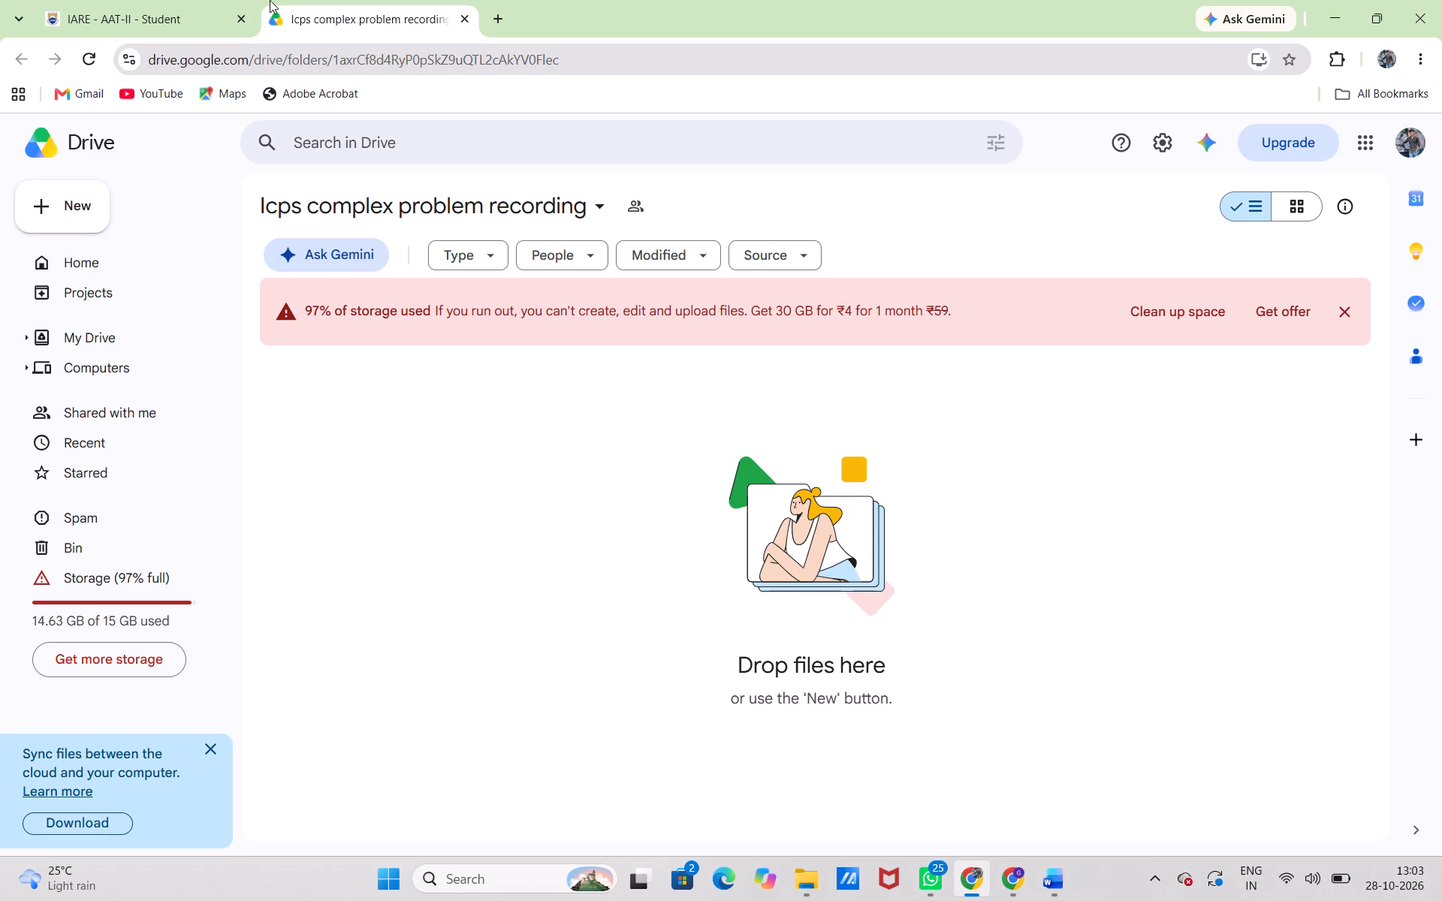
click(460, 16)
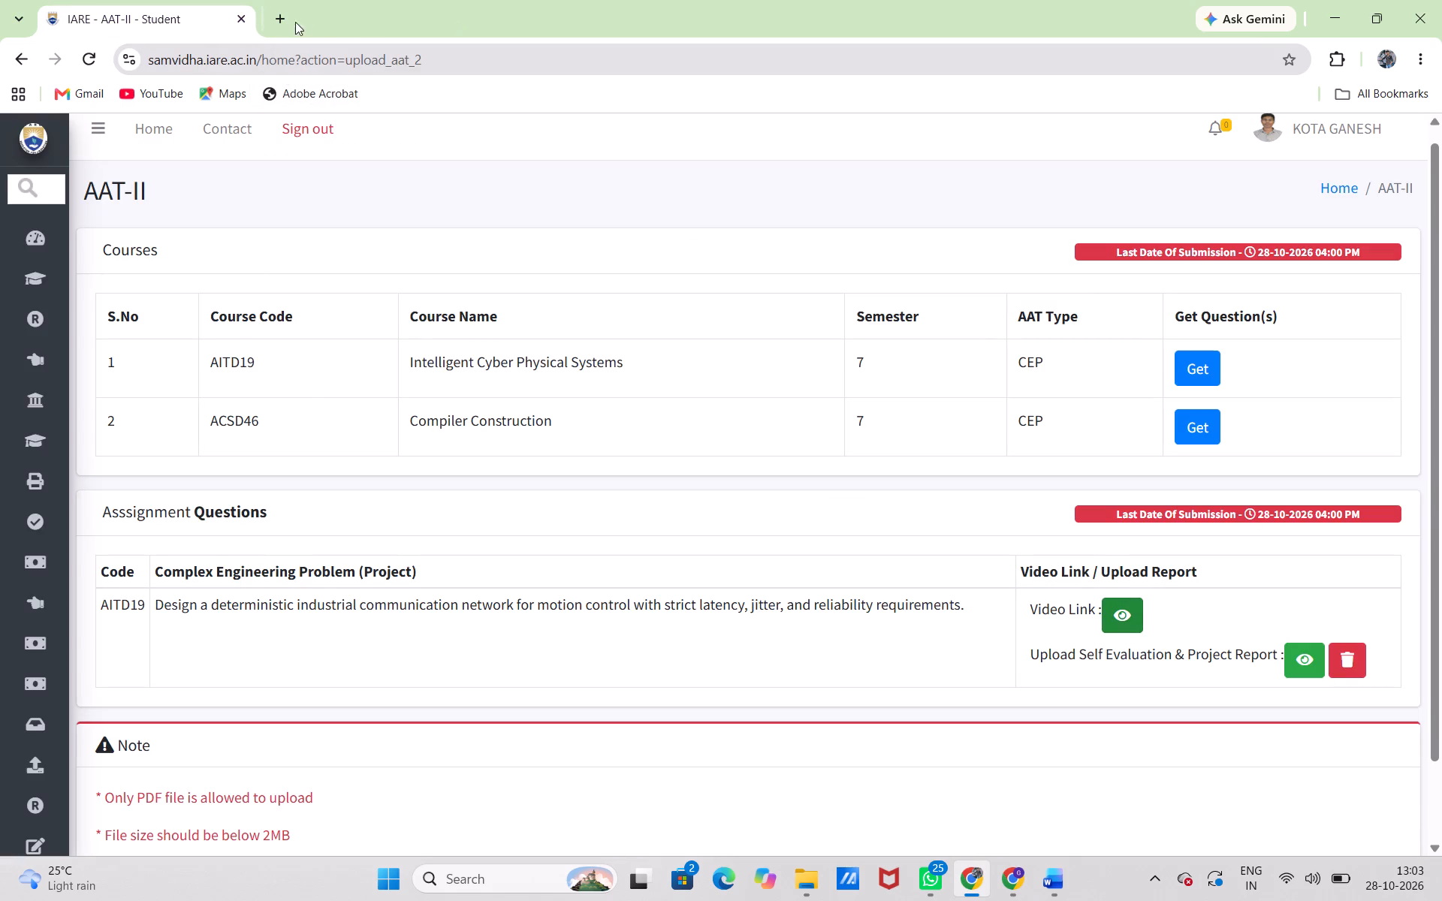
Open the AAT-I uploads page and get the assignment questions for AITD19, Intelligent Cyber Physical Systems.
scroll(120, 695, down, 5)
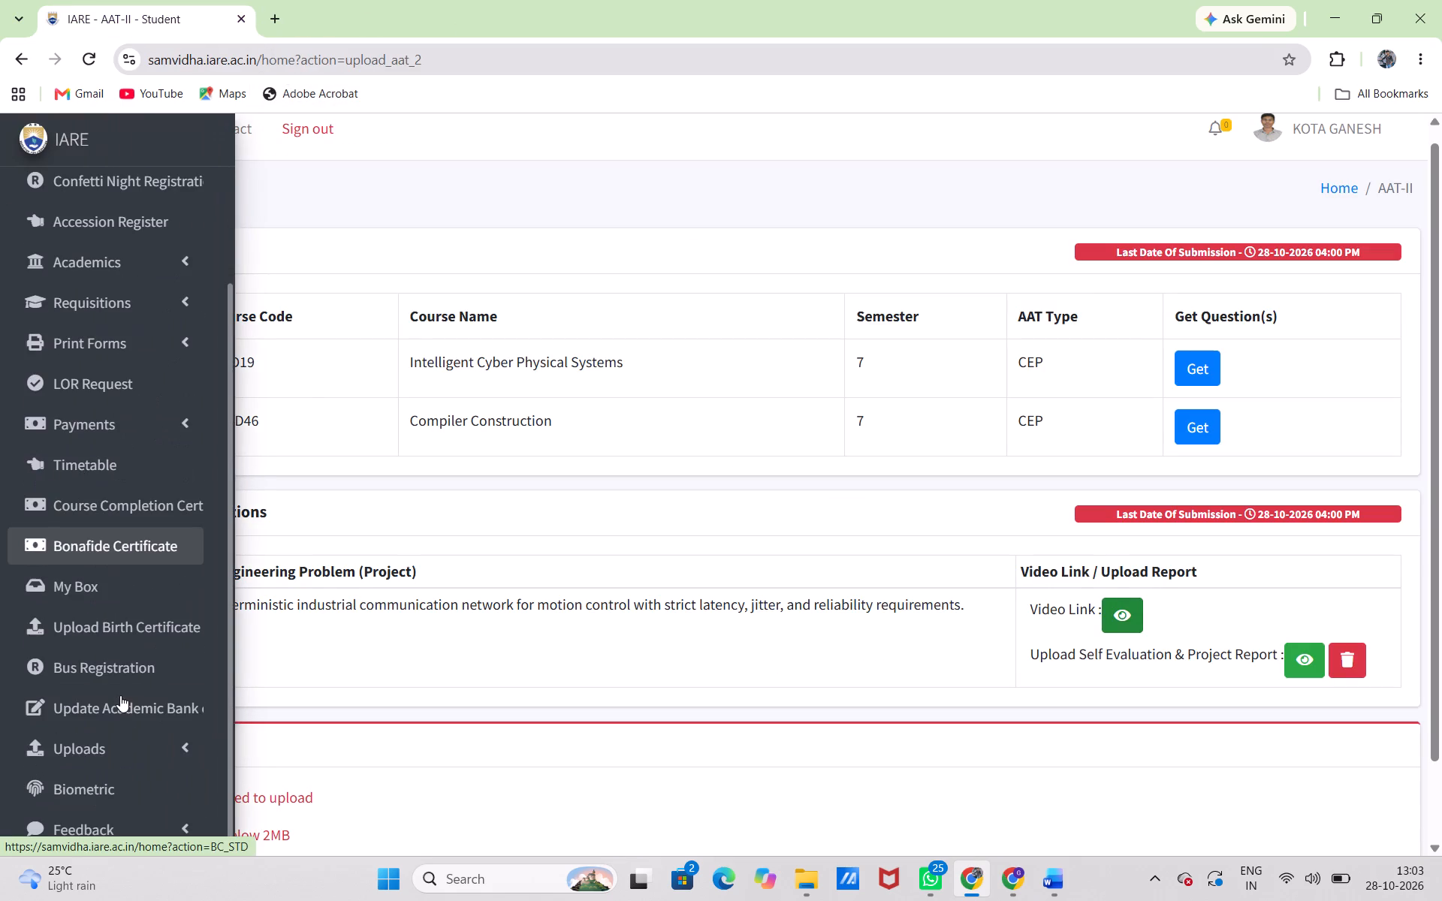
scroll(120, 695, down, 1)
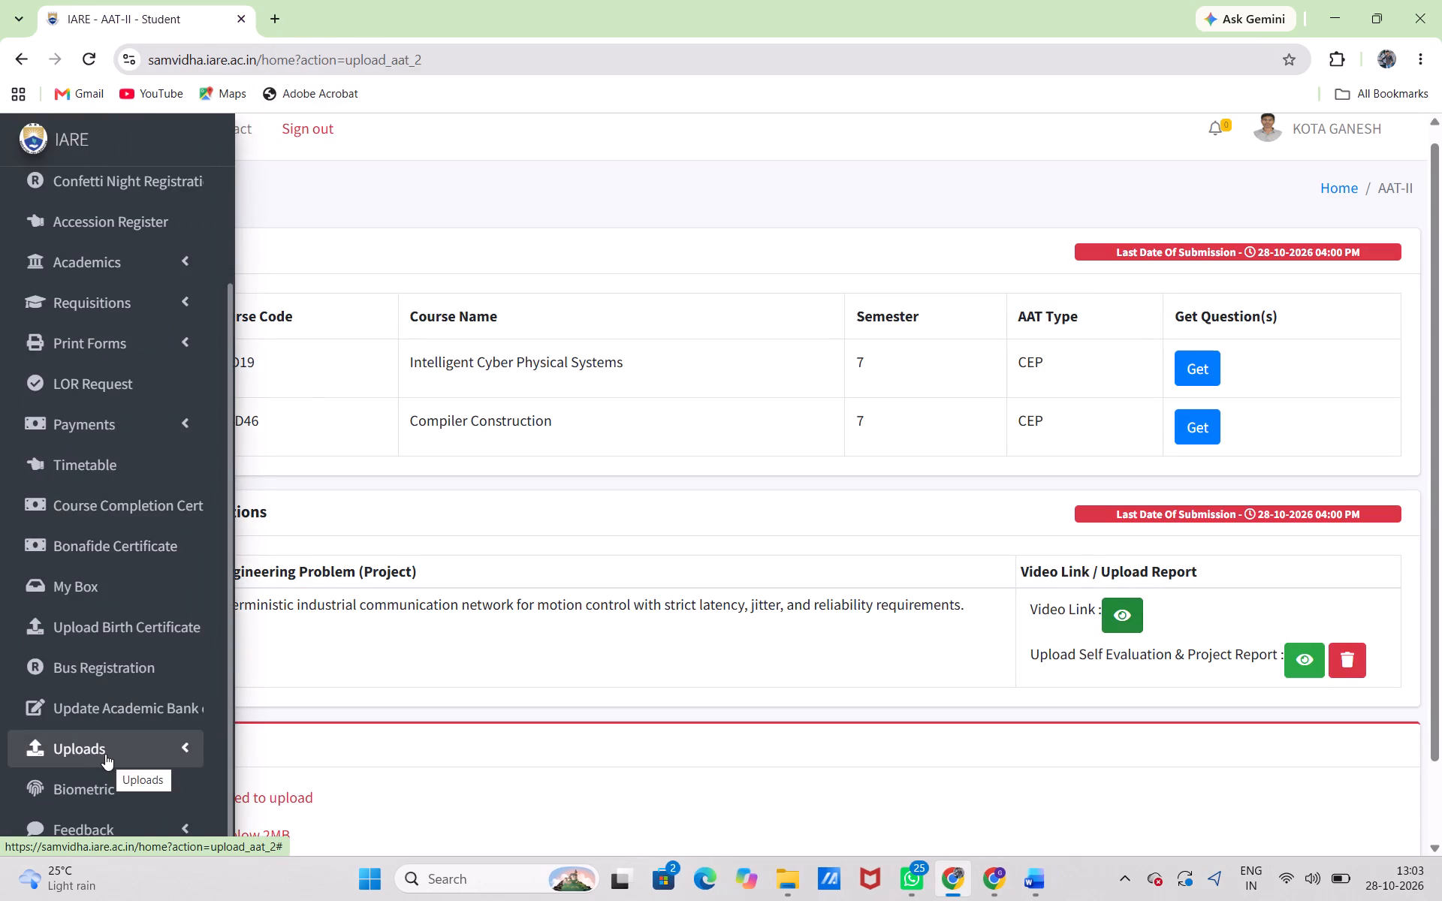
click(105, 754)
scroll(105, 754, down, 6)
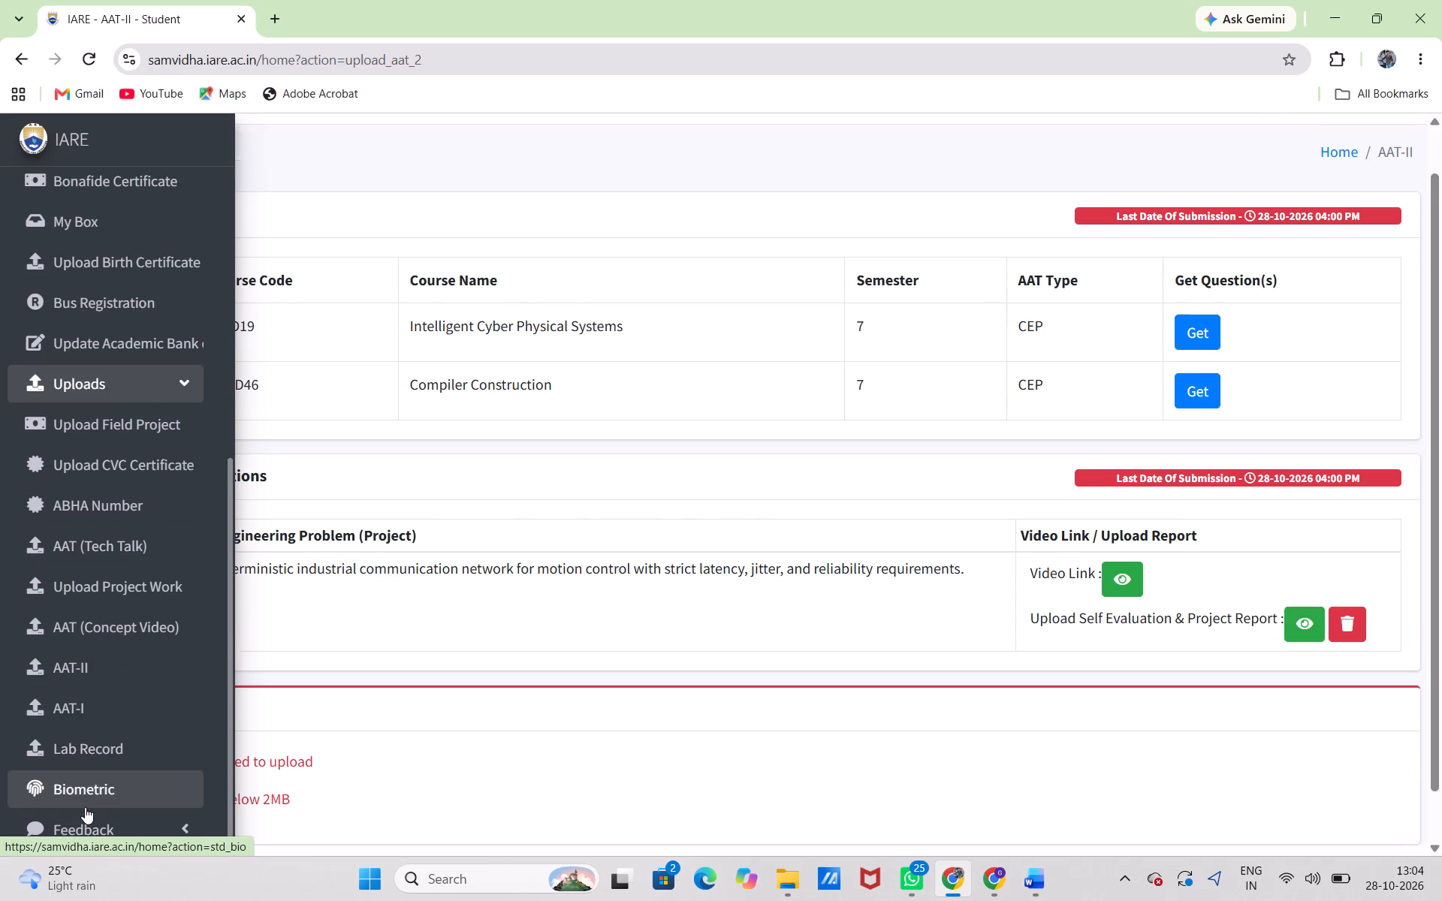
scroll(85, 807, down, 1)
click(95, 698)
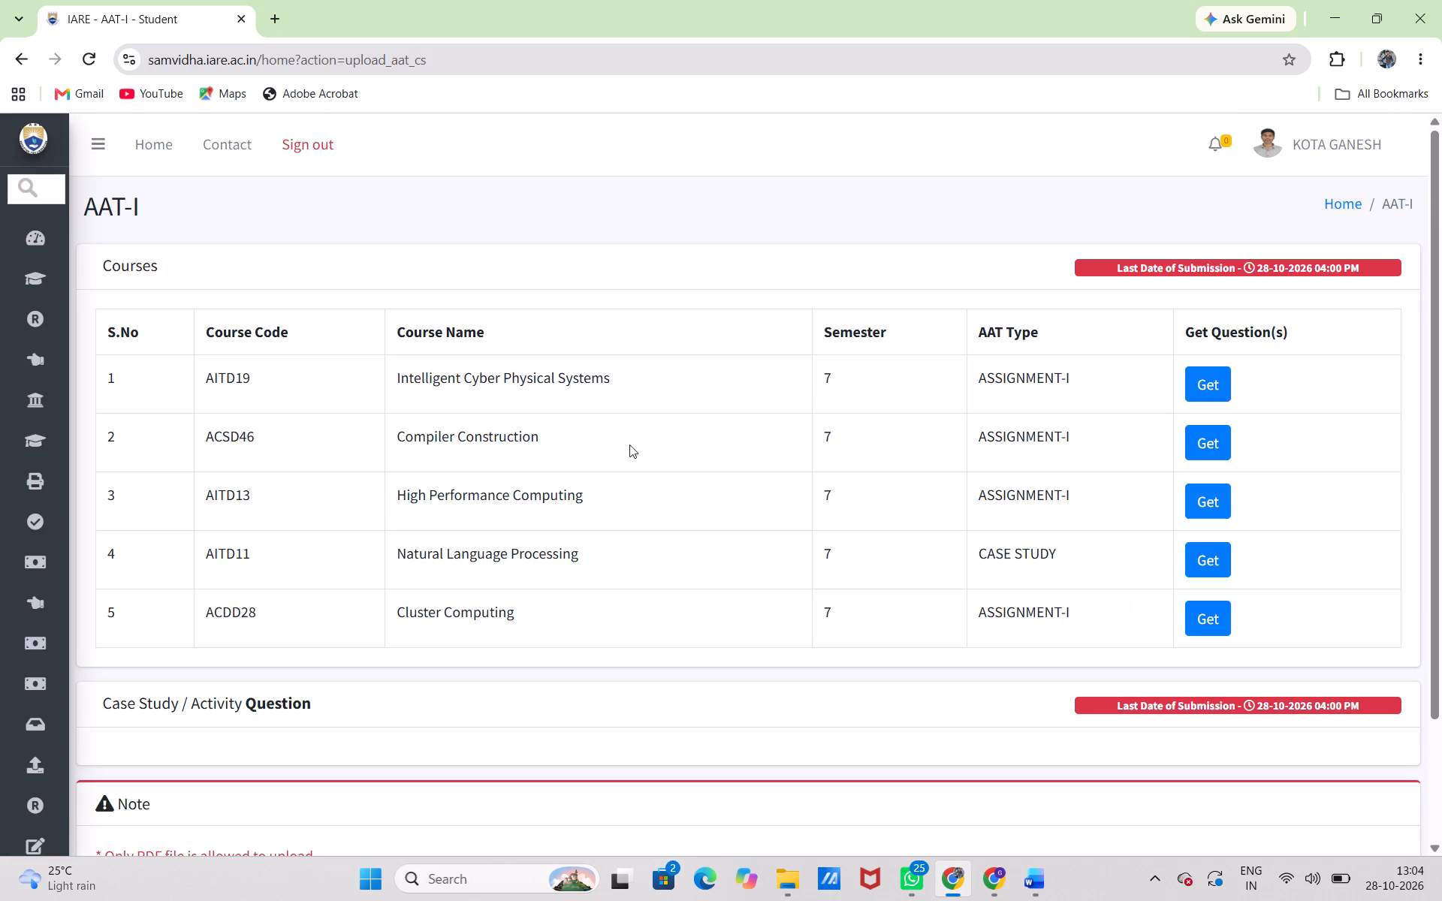
click(1210, 381)
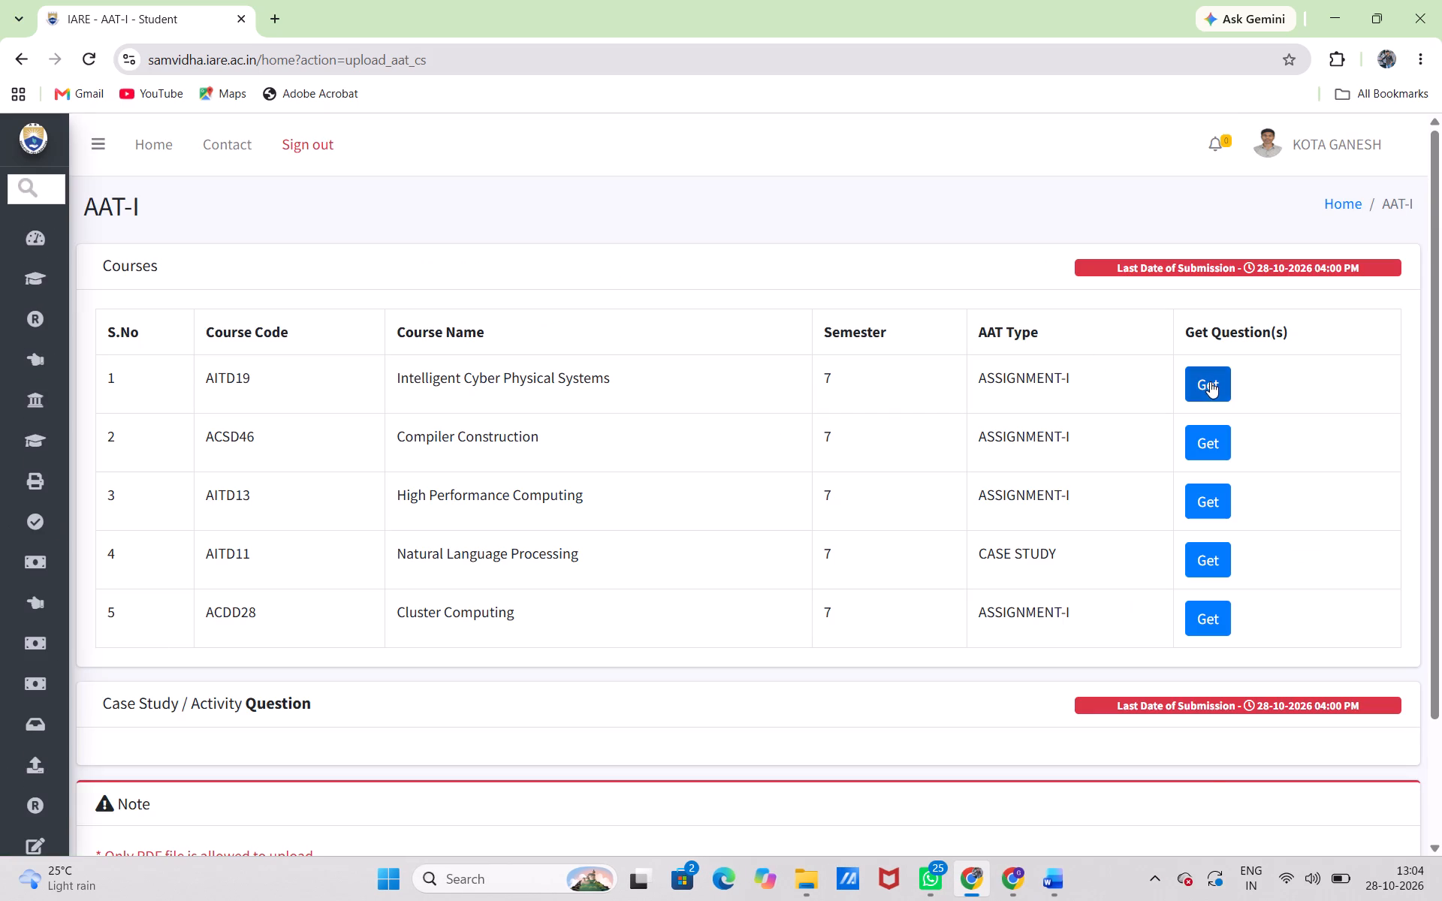
click(725, 590)
scroll(725, 590, down, 2)
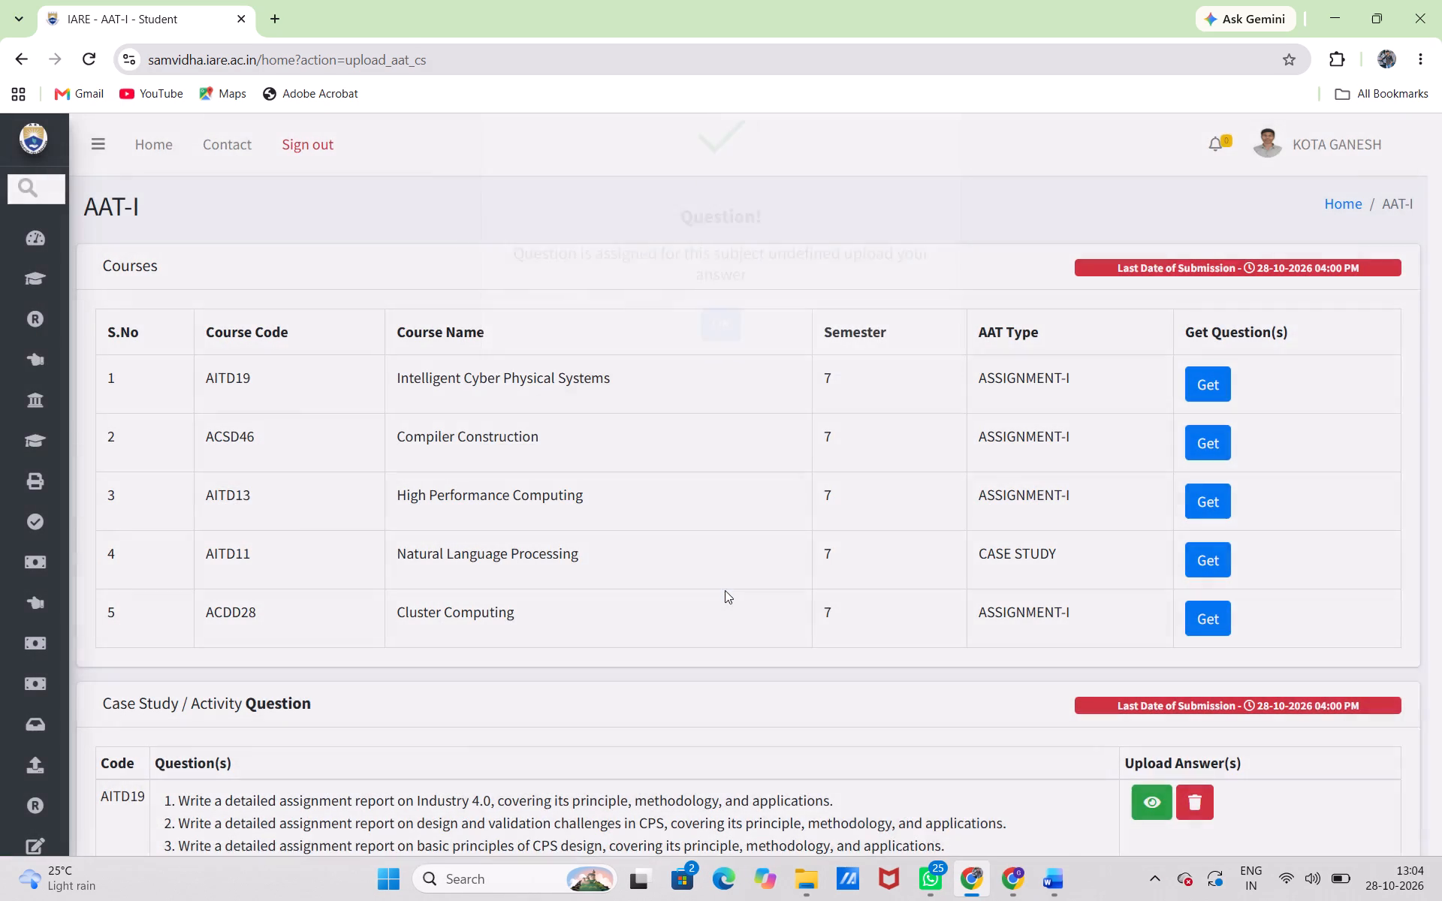
View the uploaded AAT-I answer for AITD19, look through the assignment report, and close it.
scroll(725, 590, down, 1)
click(1151, 758)
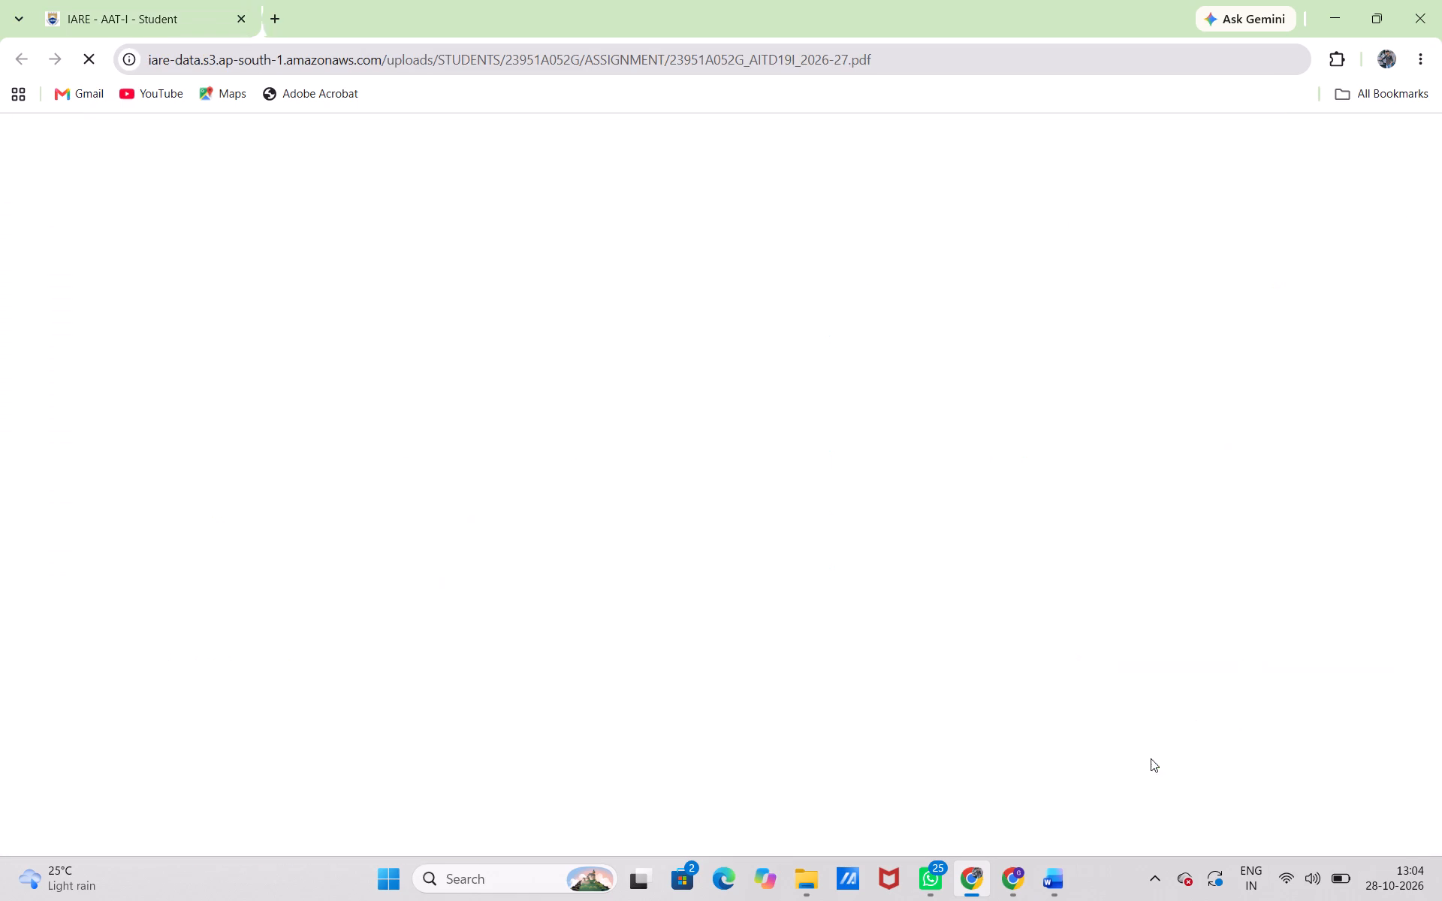
scroll(675, 566, down, 5)
scroll(675, 566, up, 1)
scroll(675, 566, down, 2)
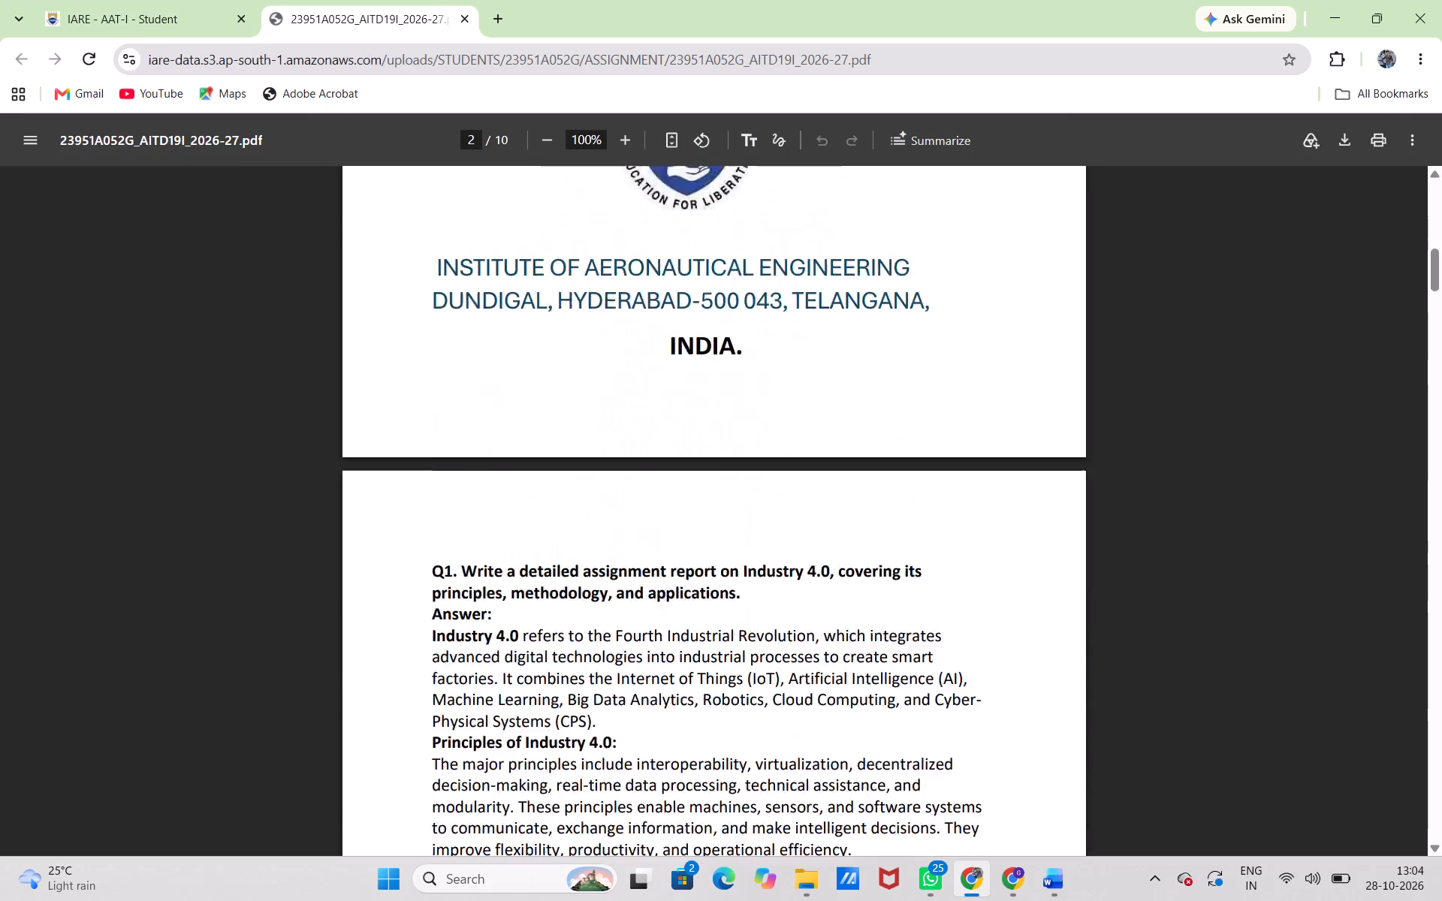
scroll(675, 566, up, 2)
scroll(675, 566, down, 3)
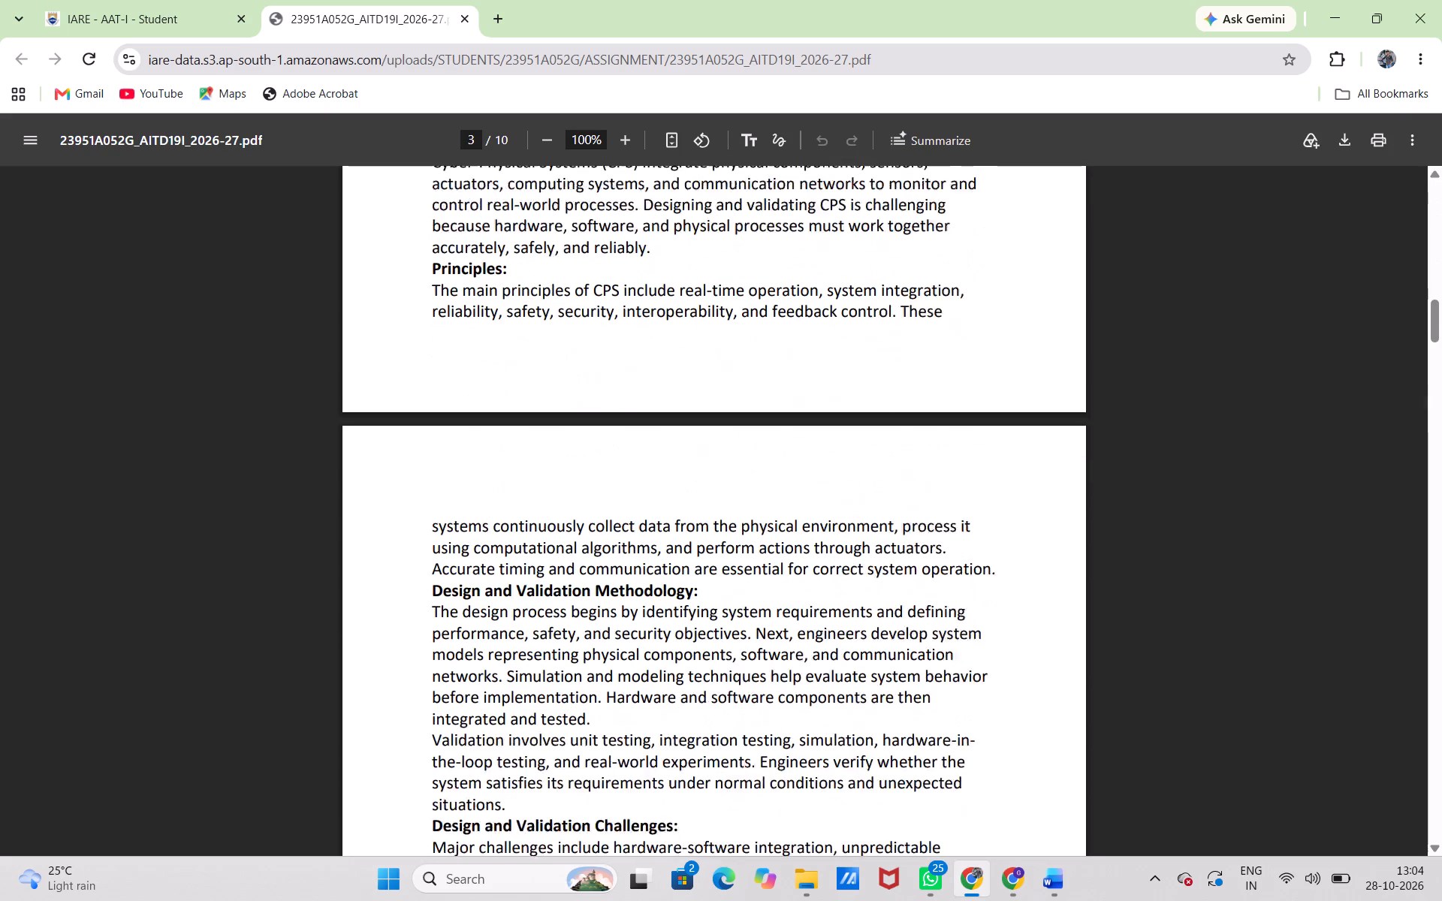
scroll(675, 566, up, 1)
scroll(675, 566, down, 4)
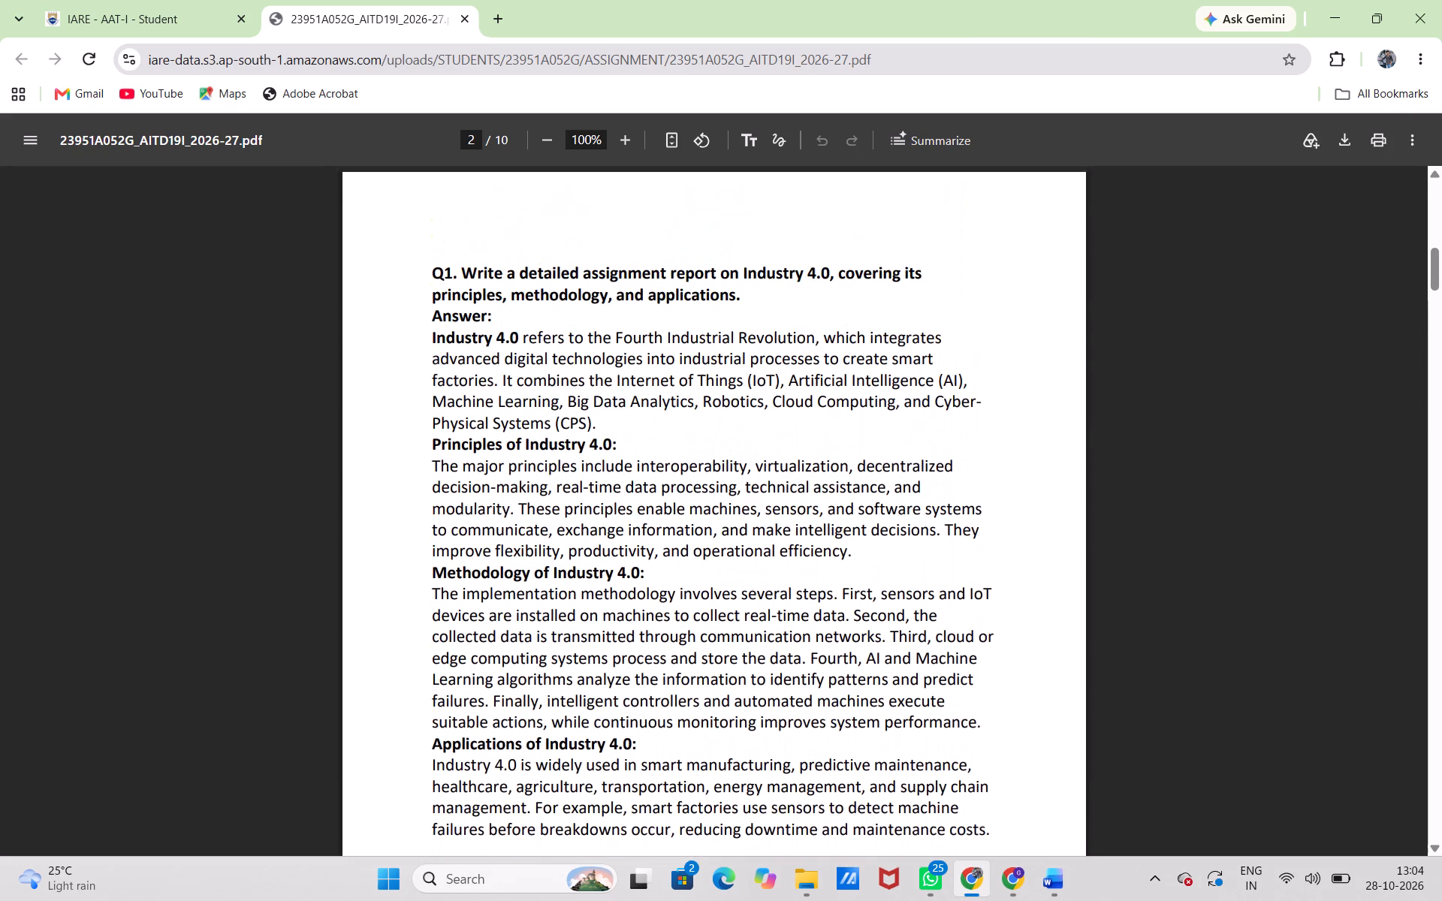
scroll(675, 566, down, 7)
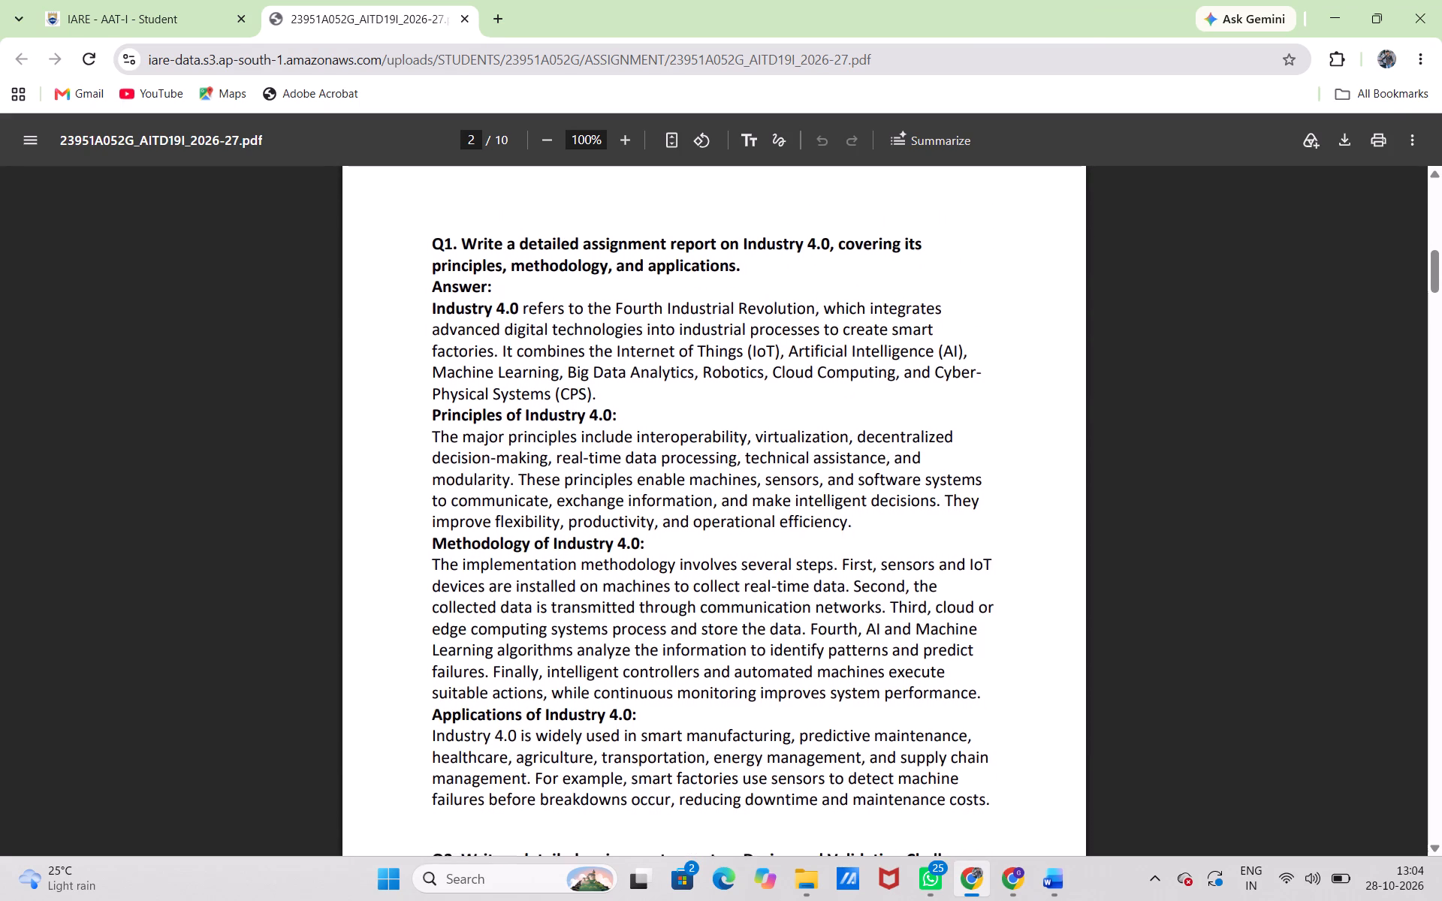
scroll(675, 566, down, 6)
scroll(675, 566, up, 2)
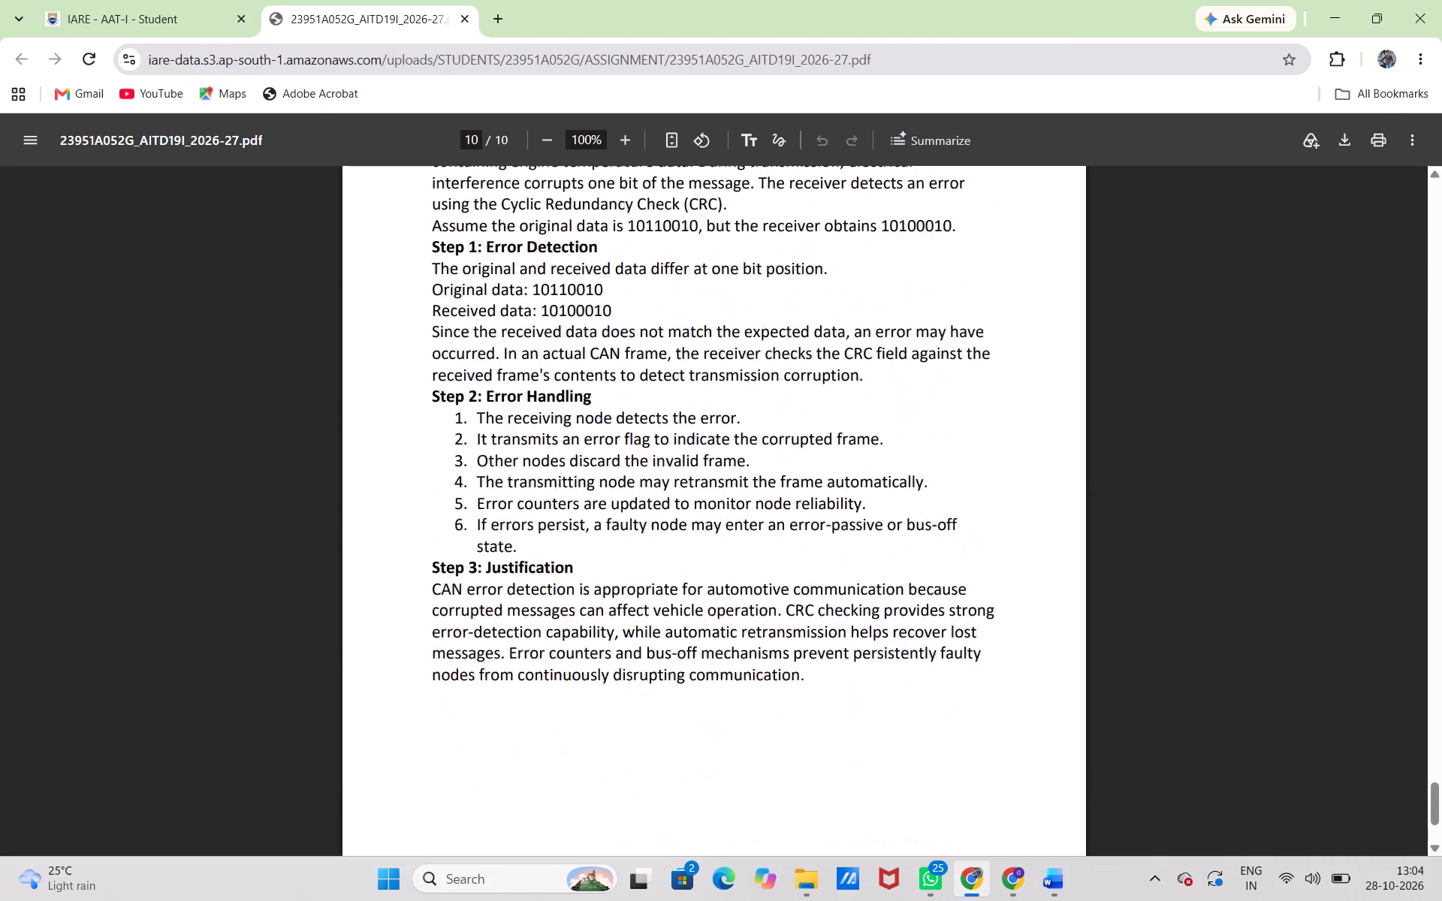
scroll(675, 566, up, 6)
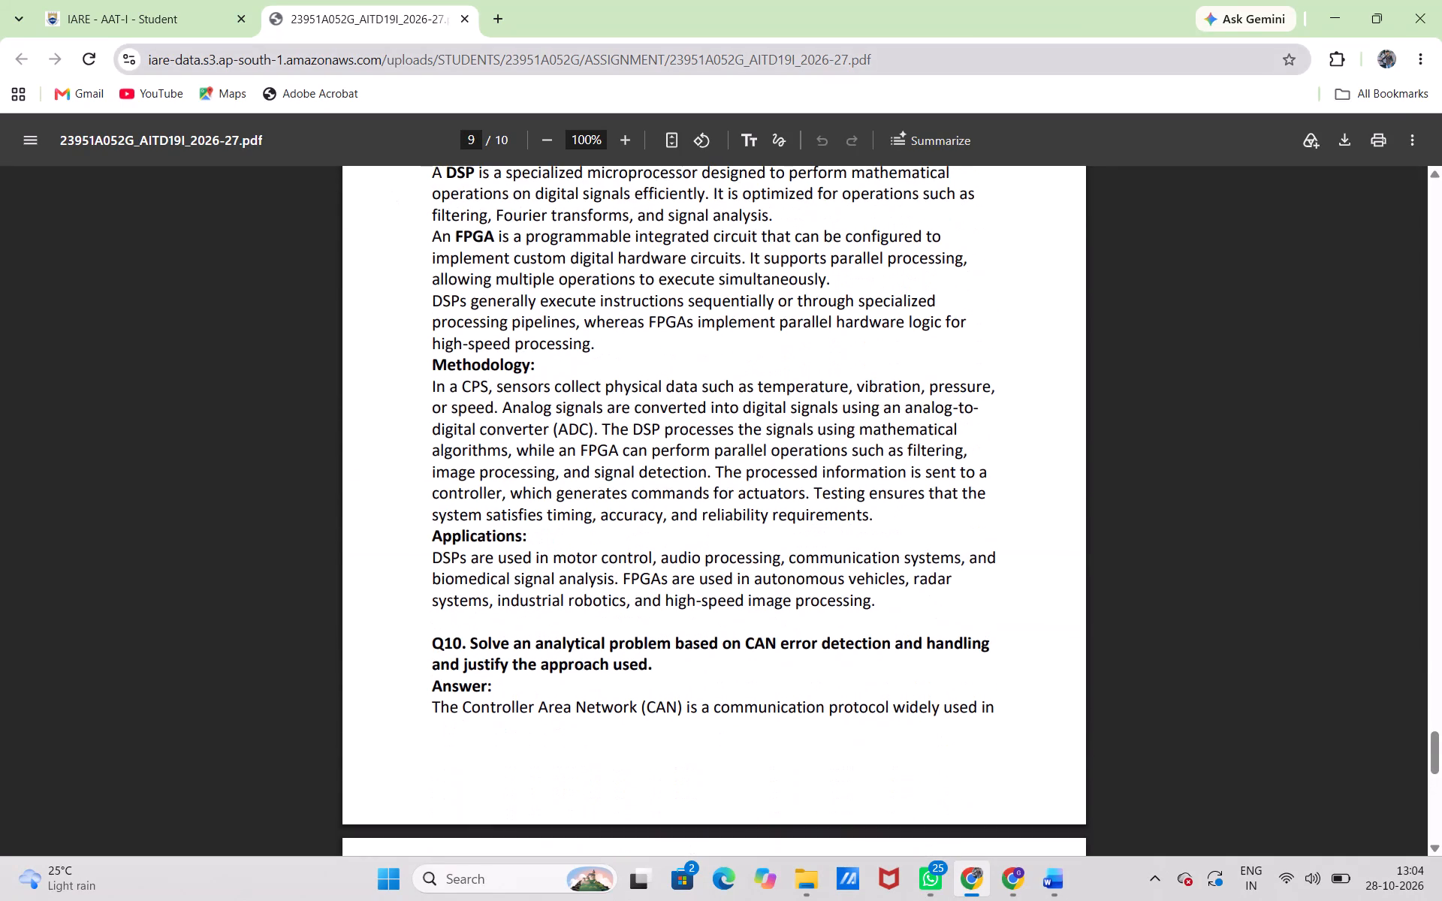
click(460, 18)
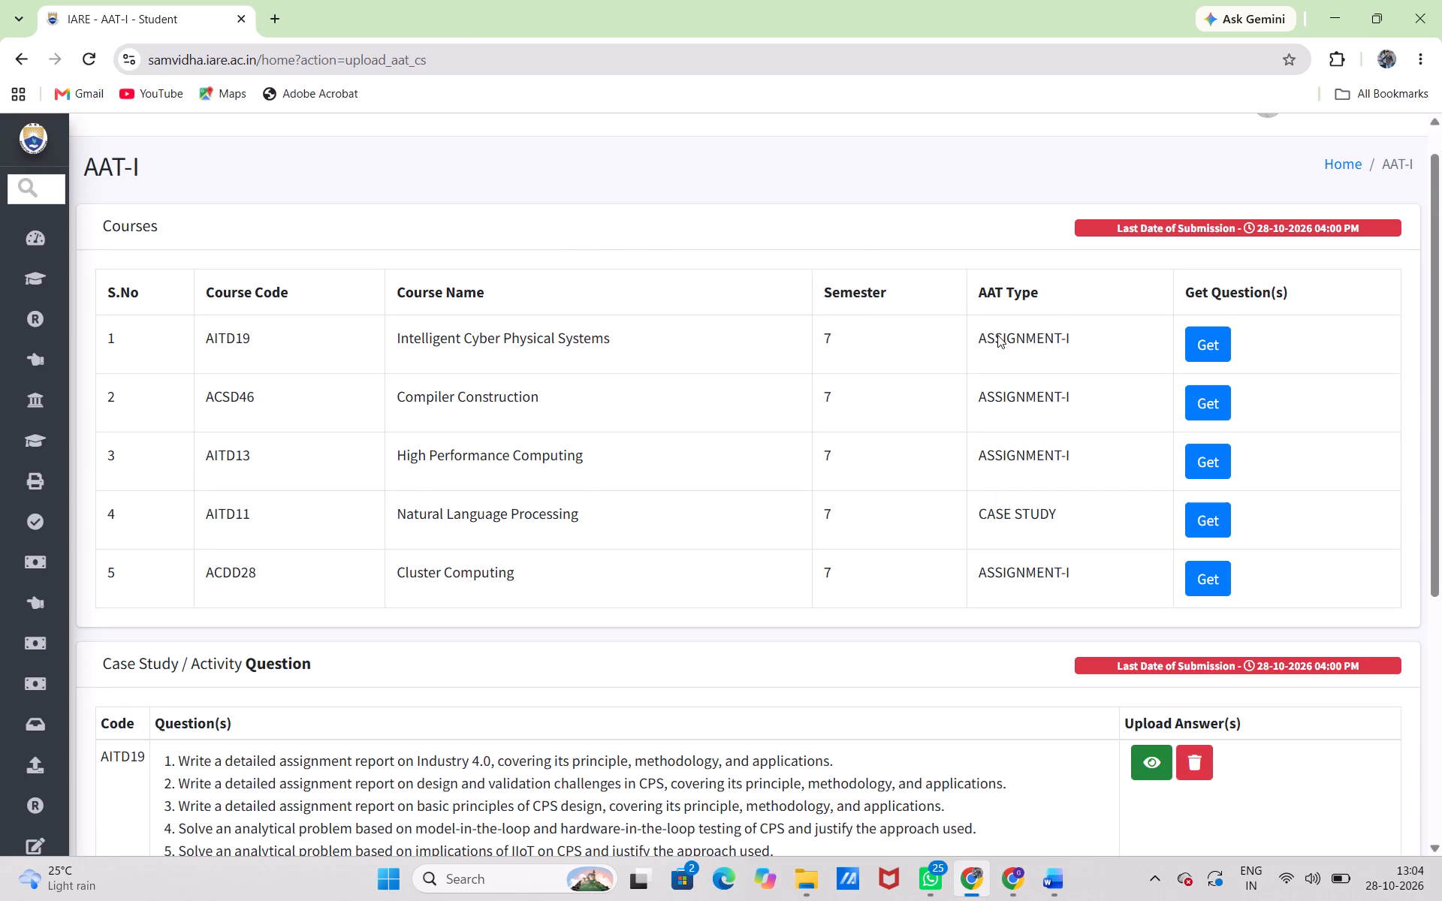
Get the AAT-I questions for ACSD46 Compiler Construction, look through its uploaded assignment report, and close the report.
click(1202, 402)
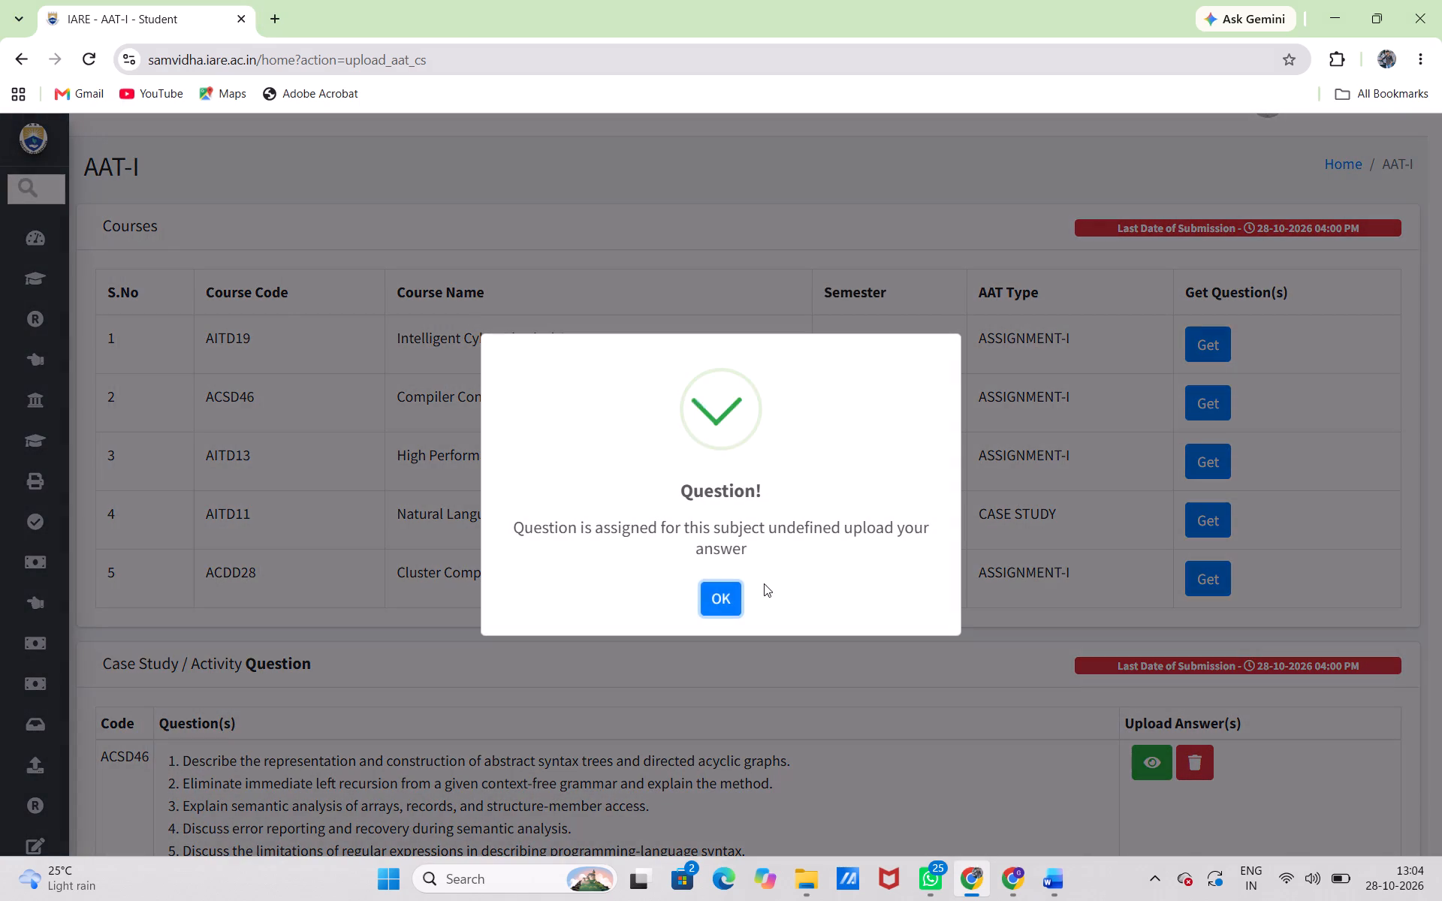
click(719, 583)
scroll(719, 583, down, 4)
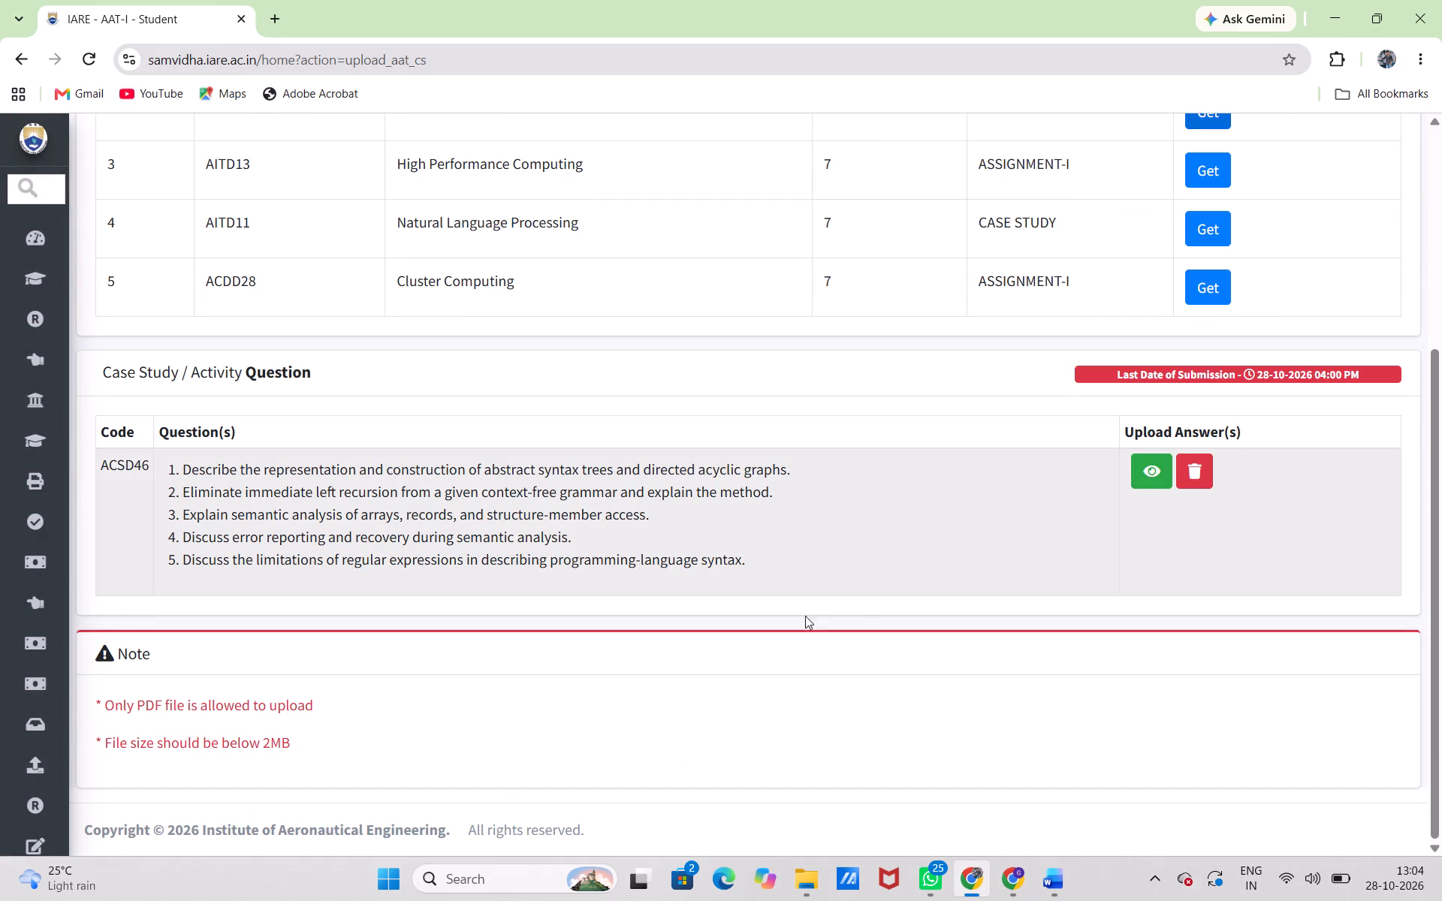
click(1142, 478)
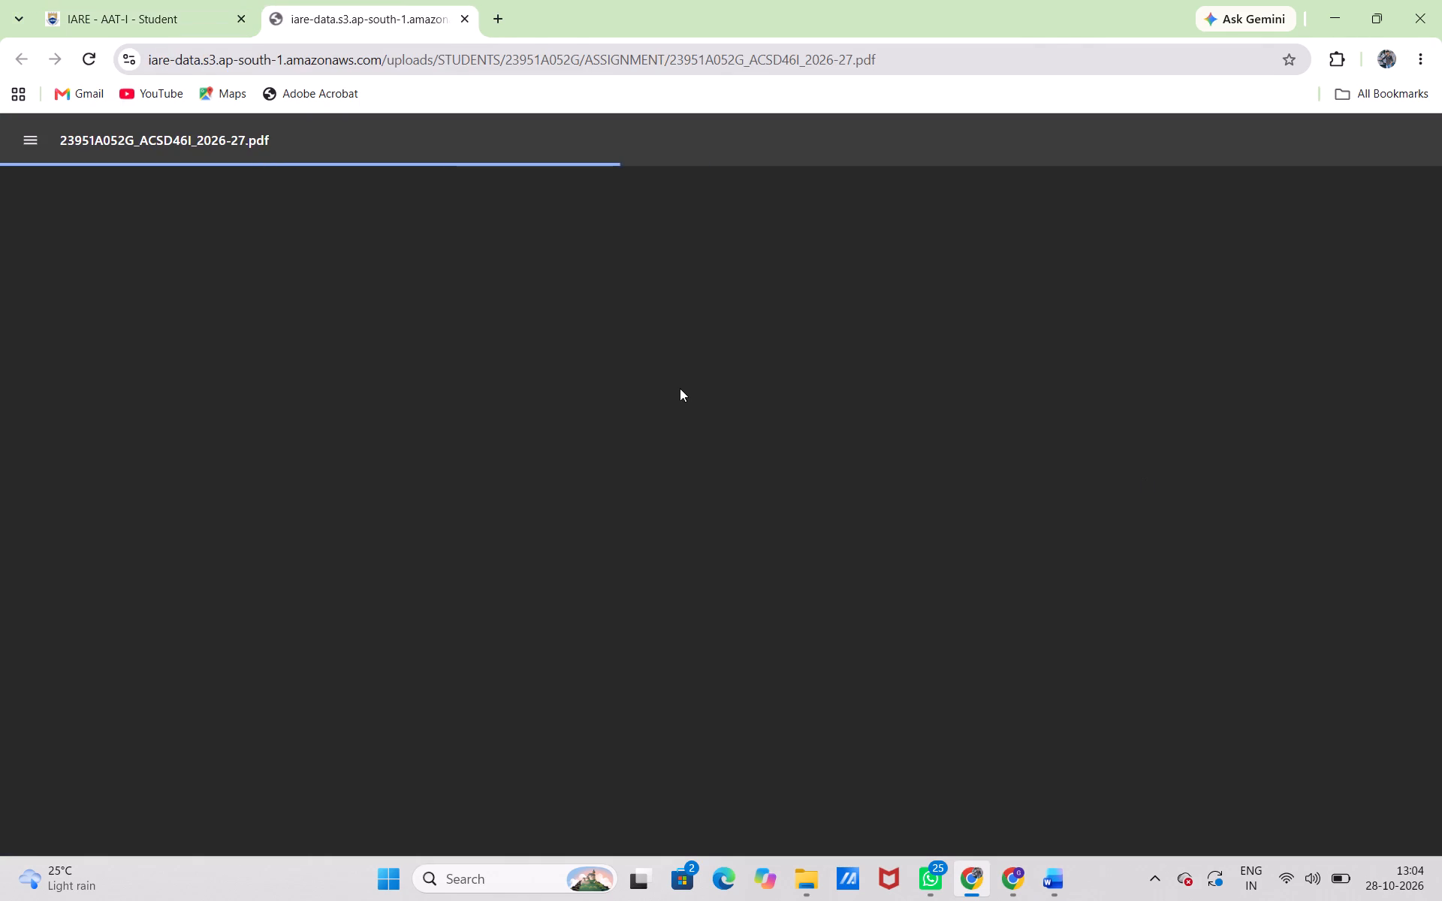
scroll(535, 542, down, 2)
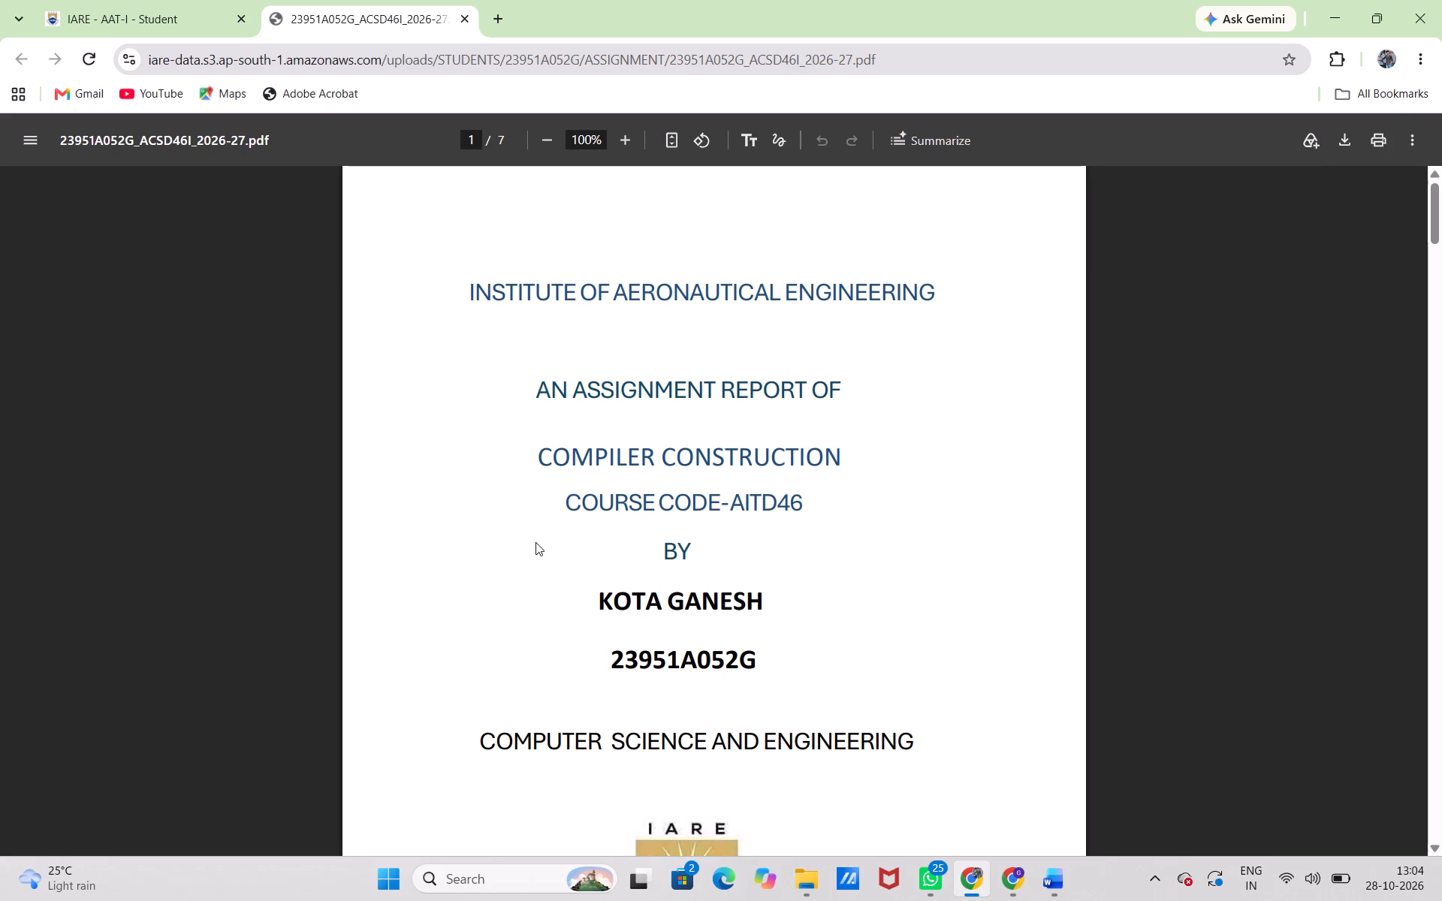
scroll(535, 542, down, 4)
scroll(535, 542, up, 1)
scroll(535, 542, down, 11)
scroll(535, 542, up, 2)
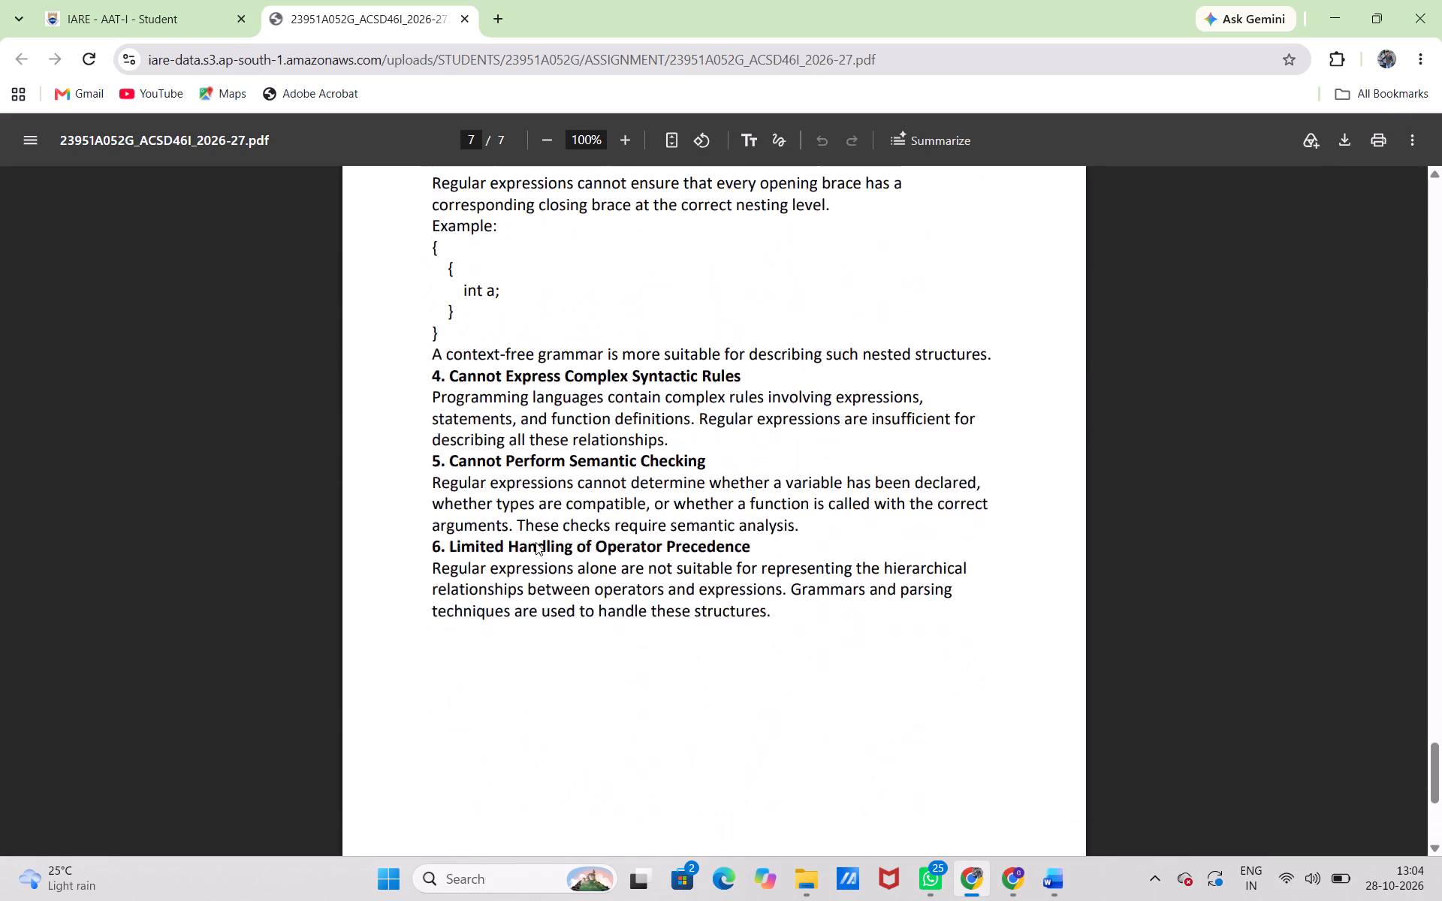
scroll(535, 542, up, 4)
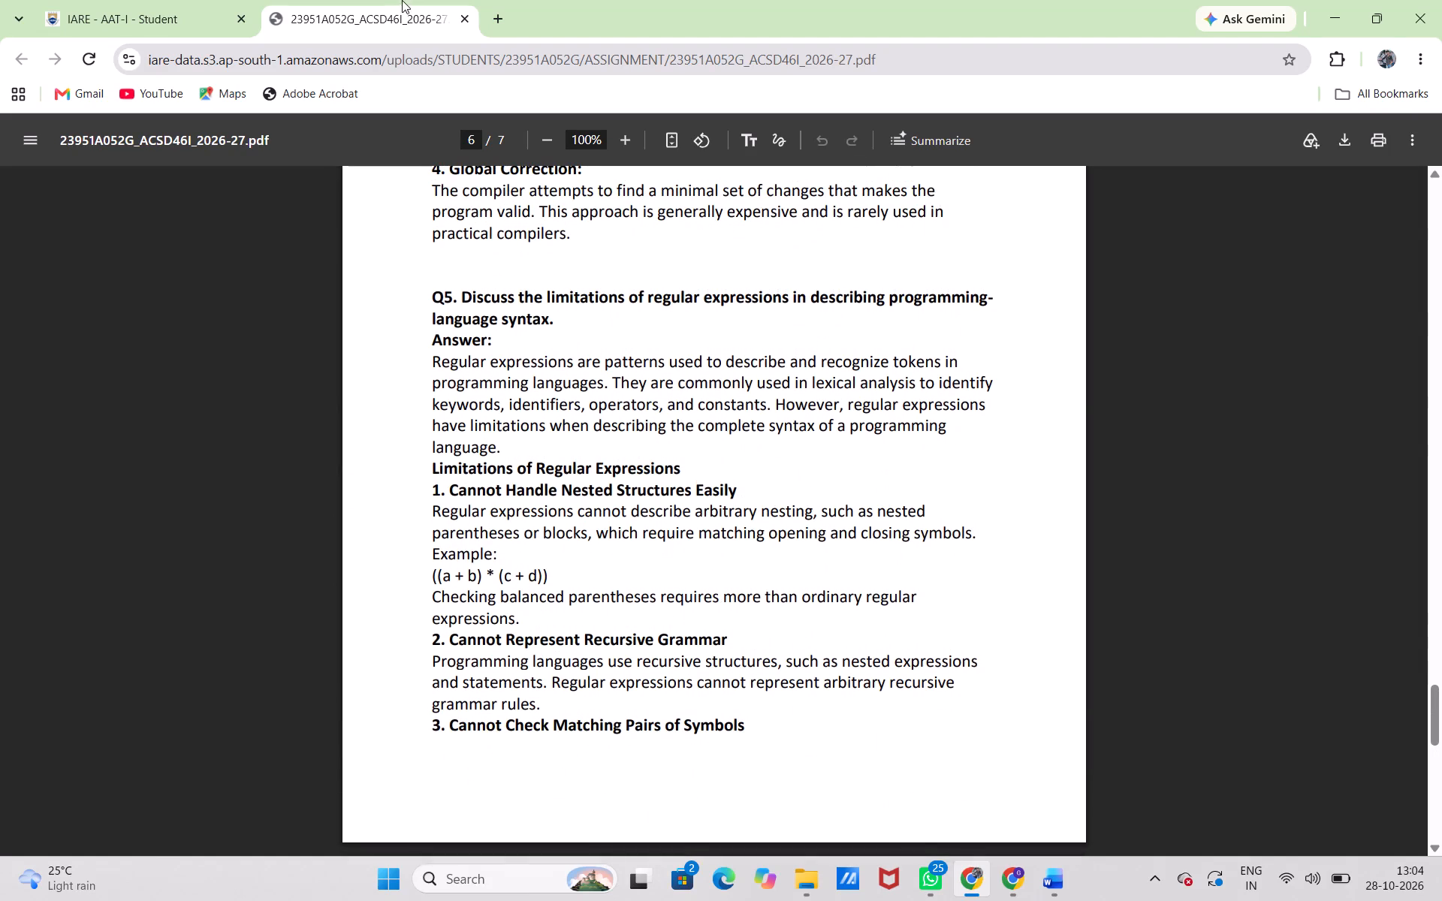
scroll(486, 281, up, 20)
scroll(486, 281, up, 9)
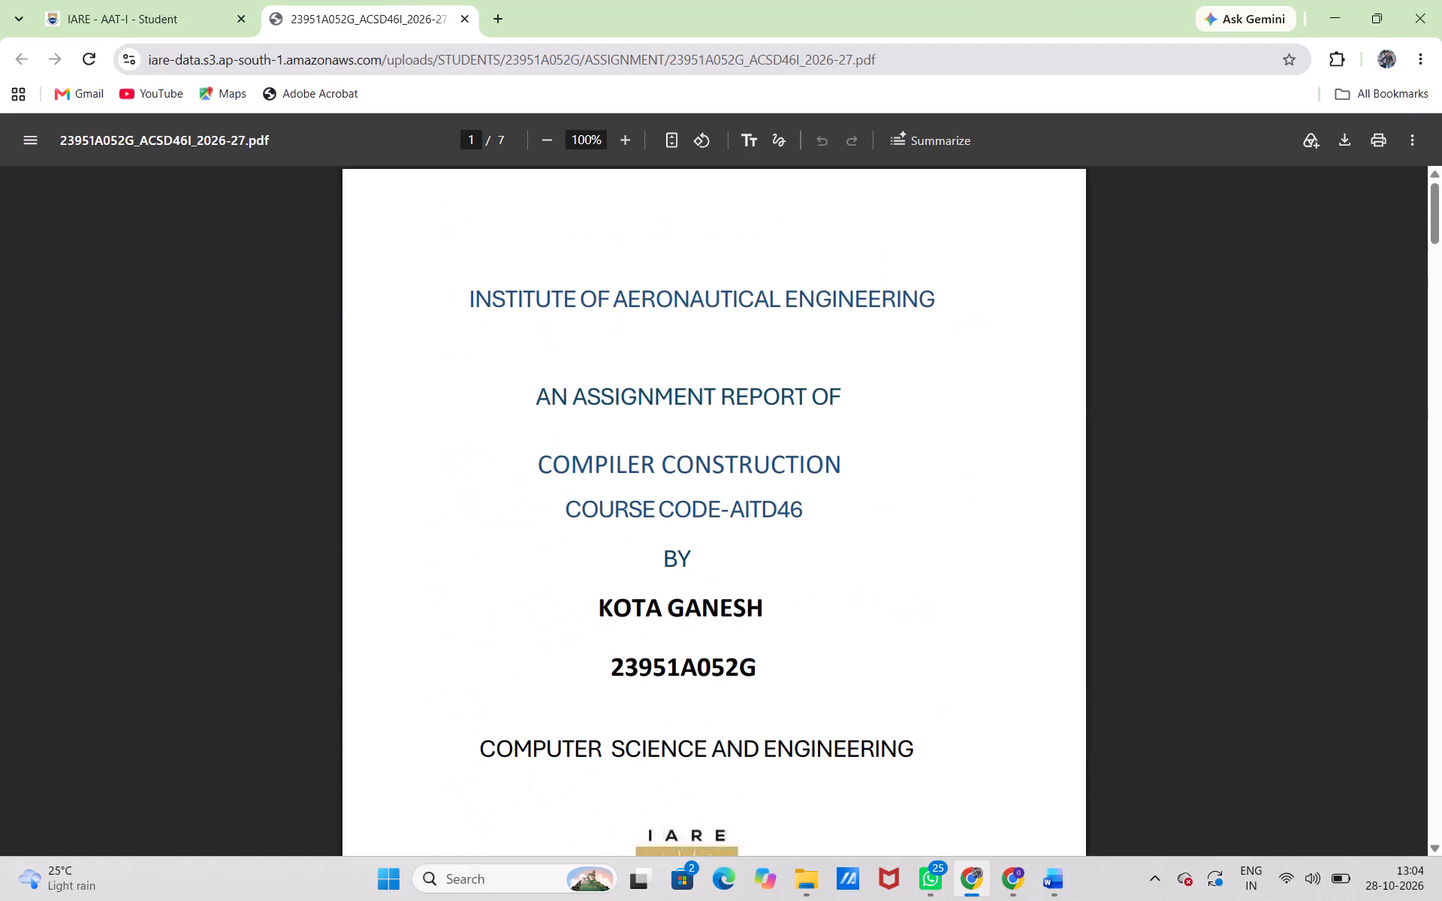
click(464, 18)
Get the AAT-I questions for AITD13 High Performance Computing, look through its uploaded assignment report, and close the report.
scroll(608, 463, up, 3)
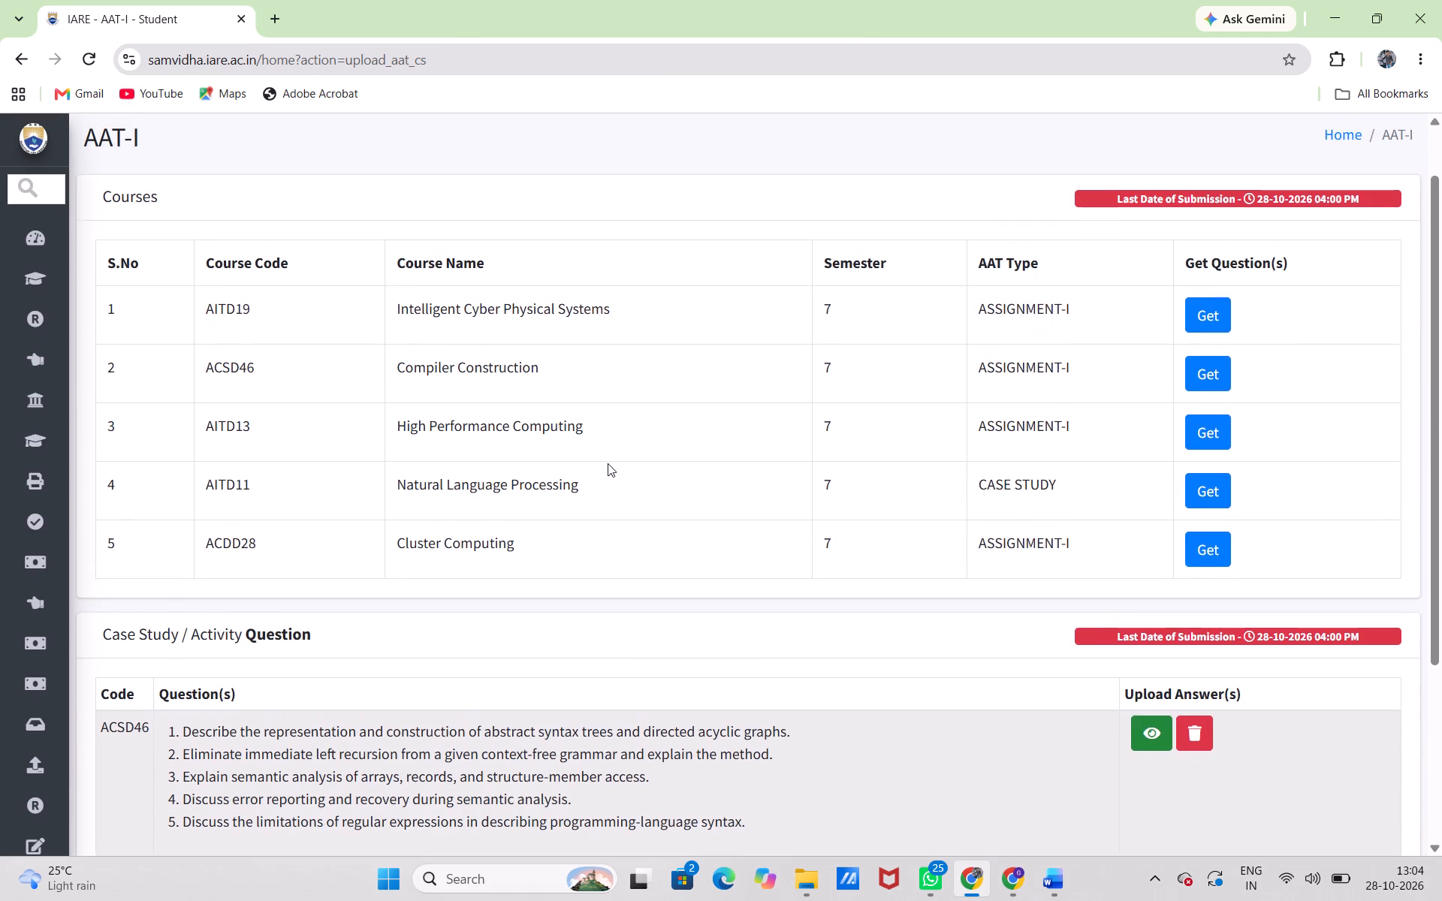
click(1203, 432)
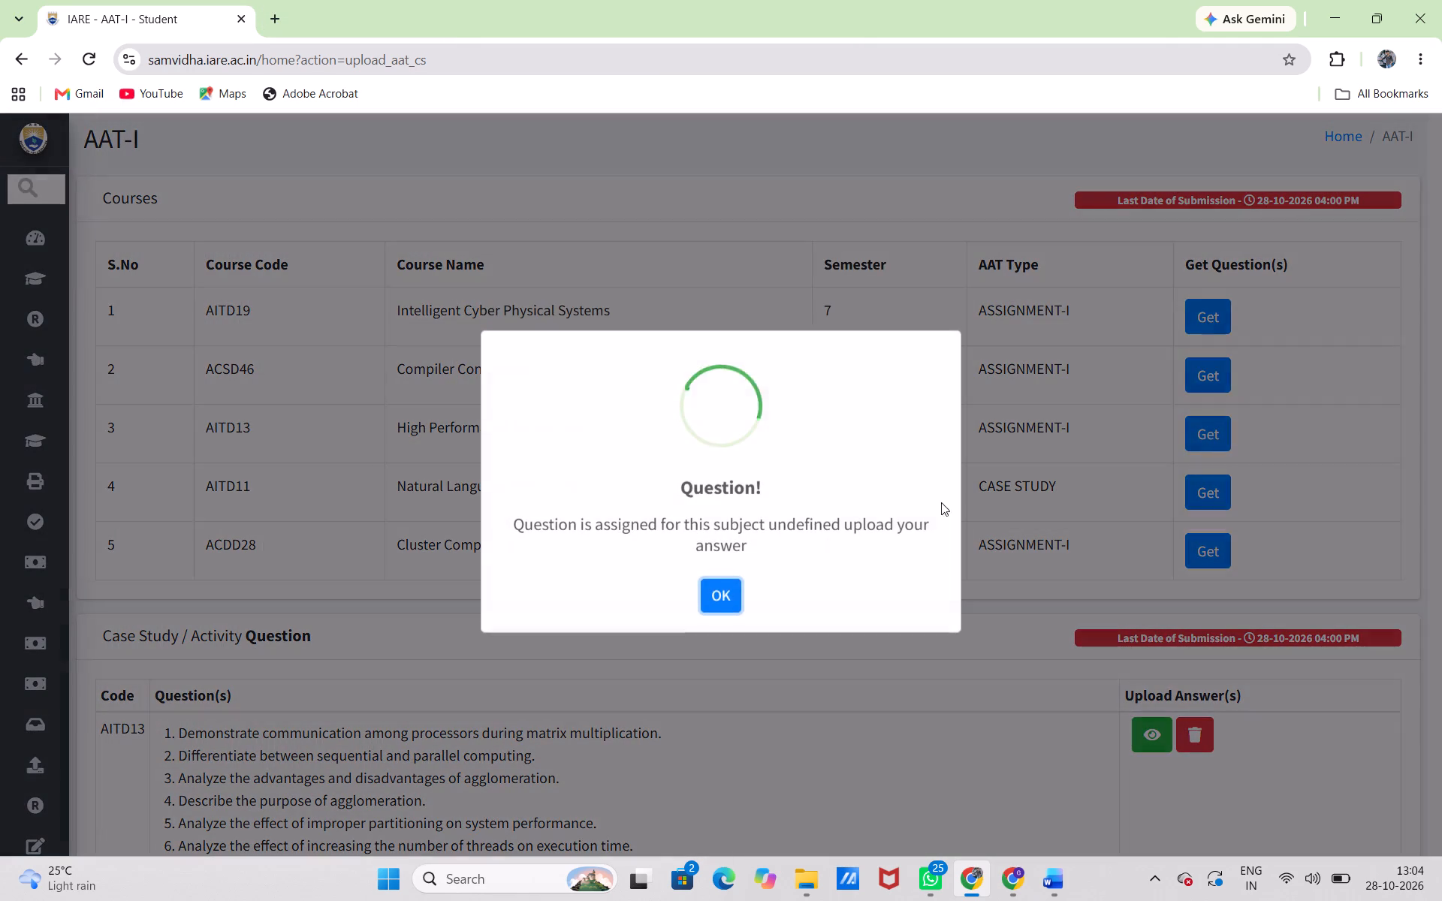
click(719, 597)
scroll(769, 713, down, 4)
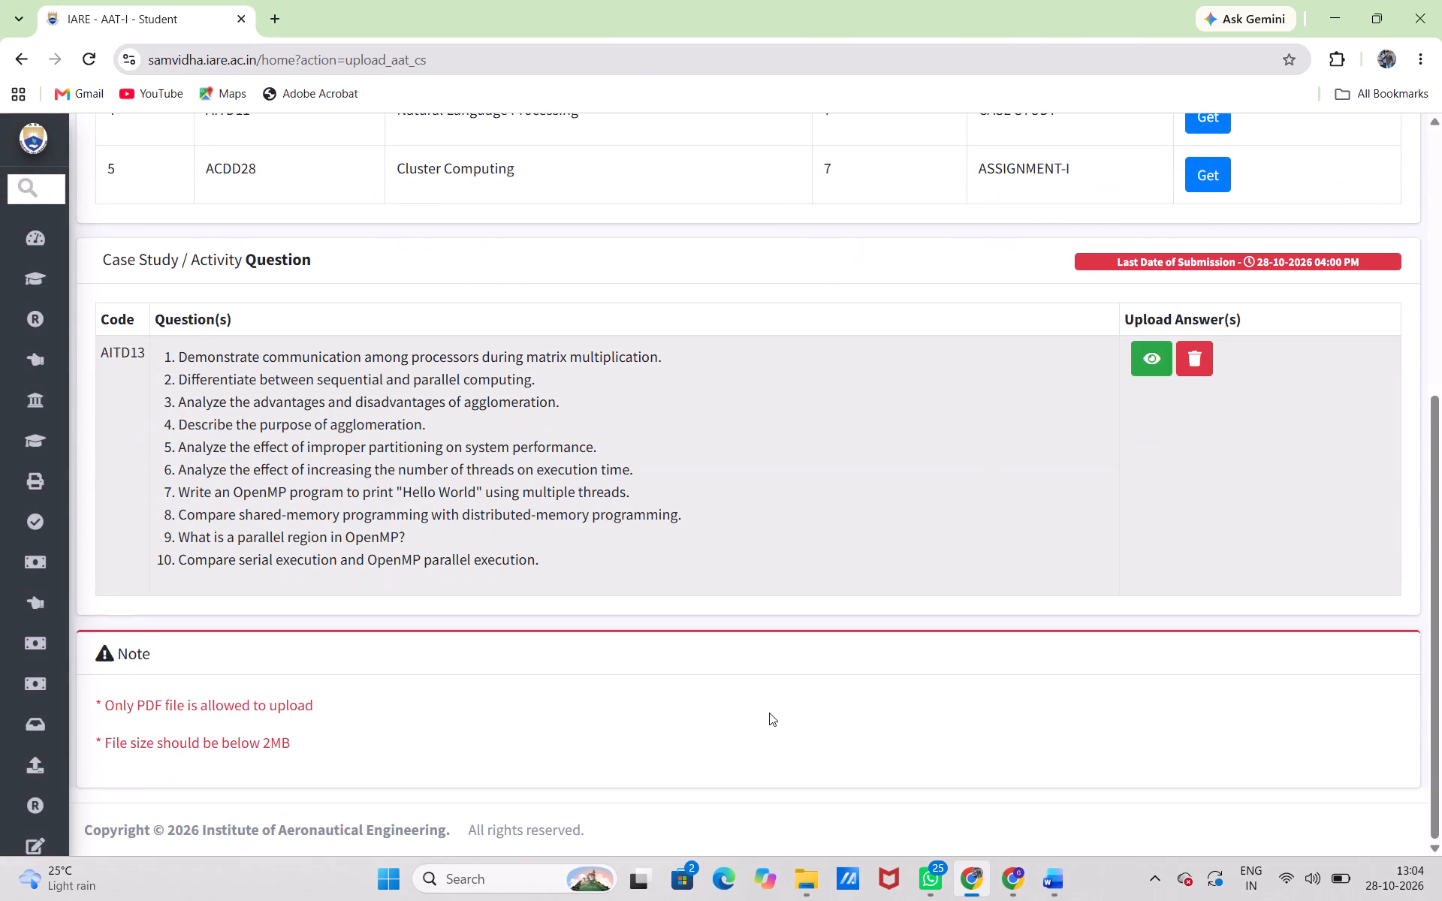
click(1138, 360)
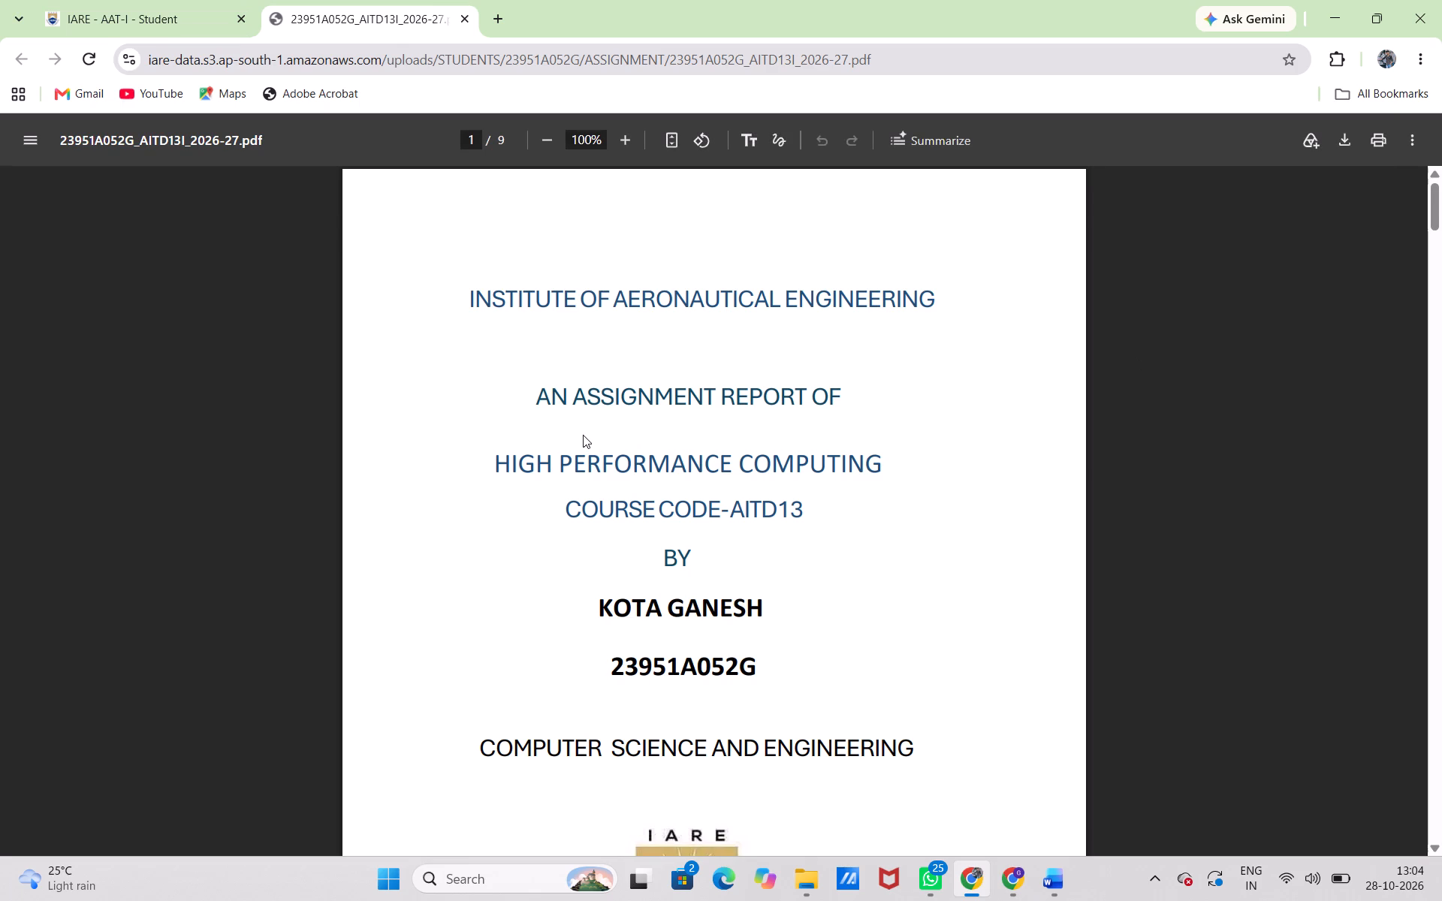
scroll(593, 553, down, 11)
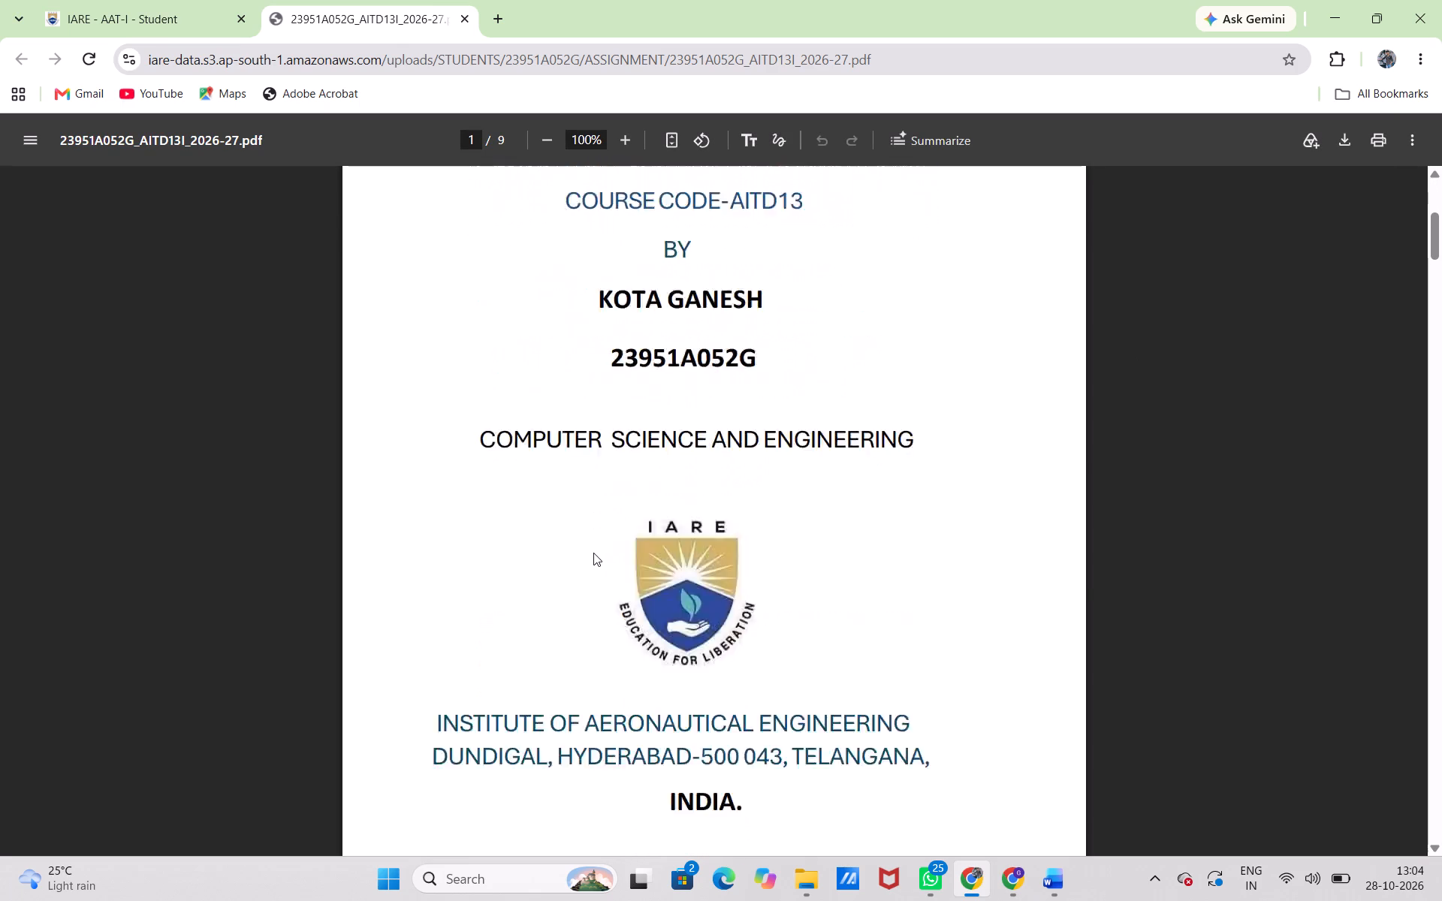
scroll(593, 553, down, 20)
scroll(593, 553, down, 2)
scroll(593, 553, up, 1)
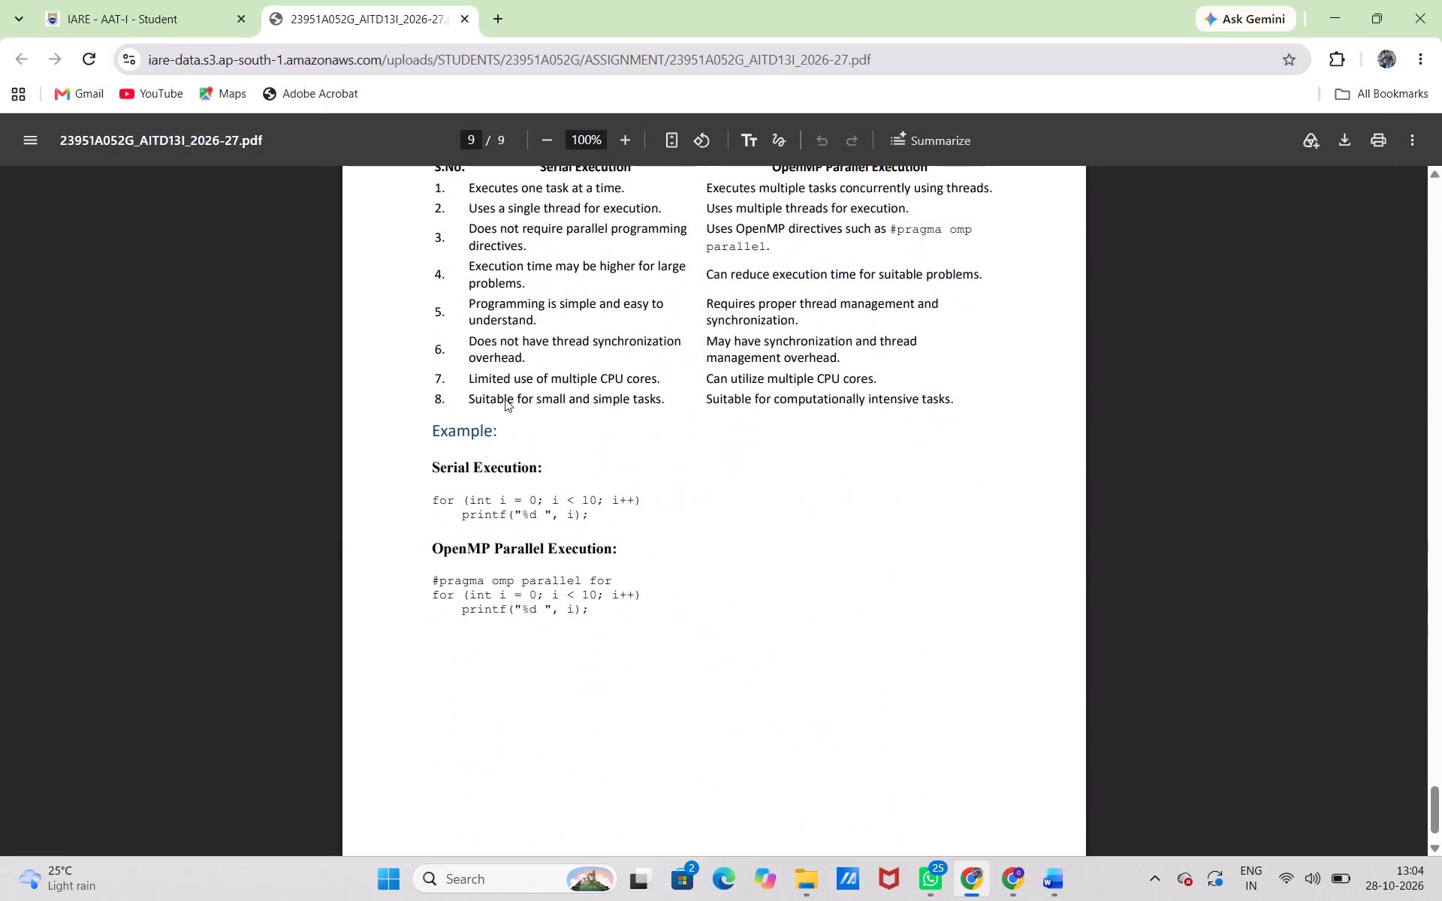
click(459, 22)
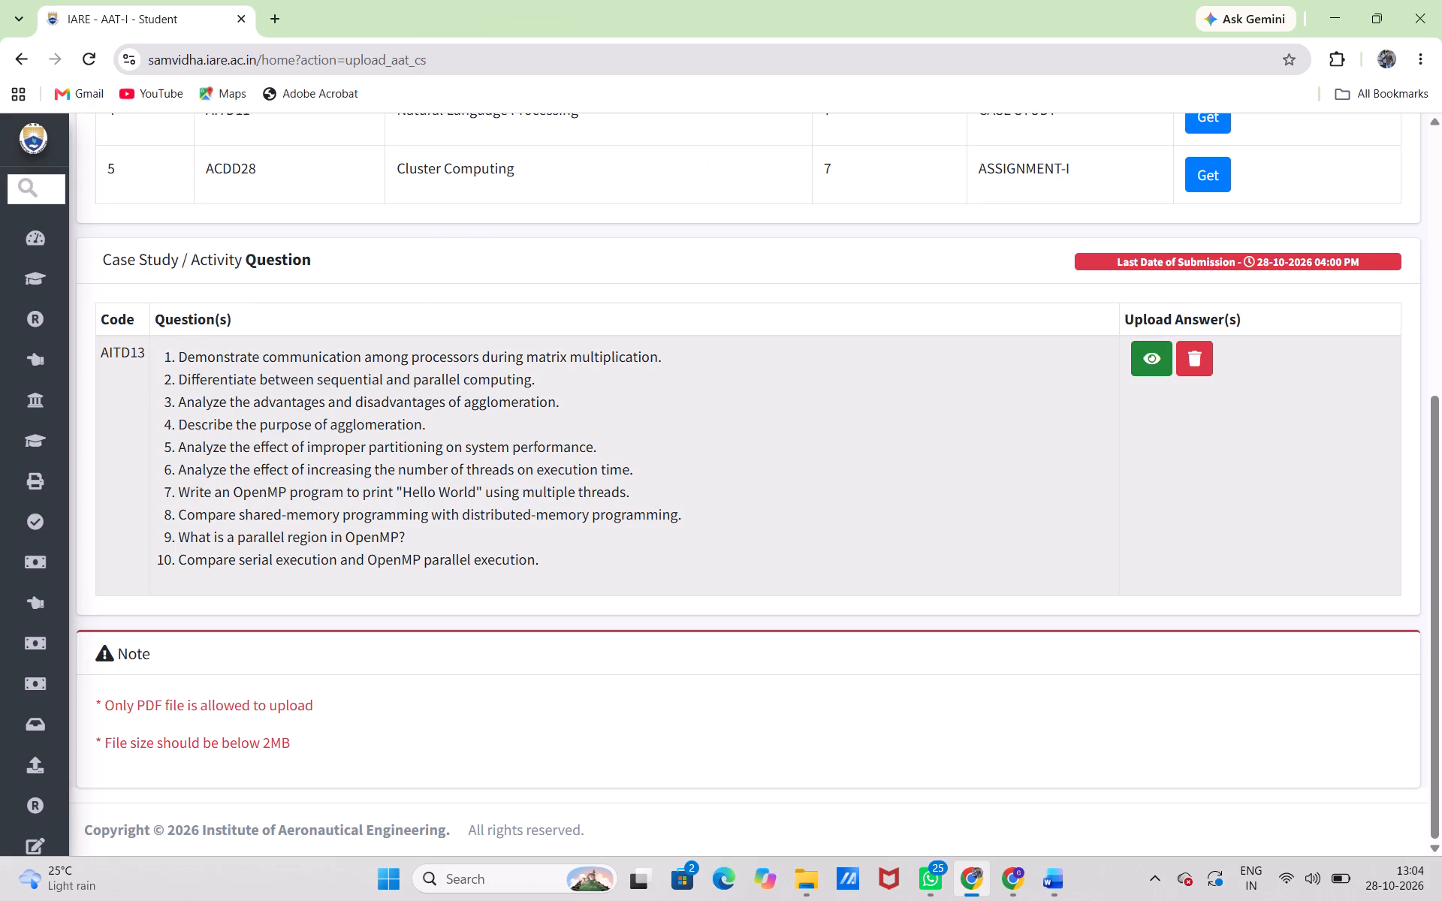
Get the AAT-I question for AITD11 Natural Language Processing, read through its uploaded case study, and close the document.
scroll(464, 475, up, 2)
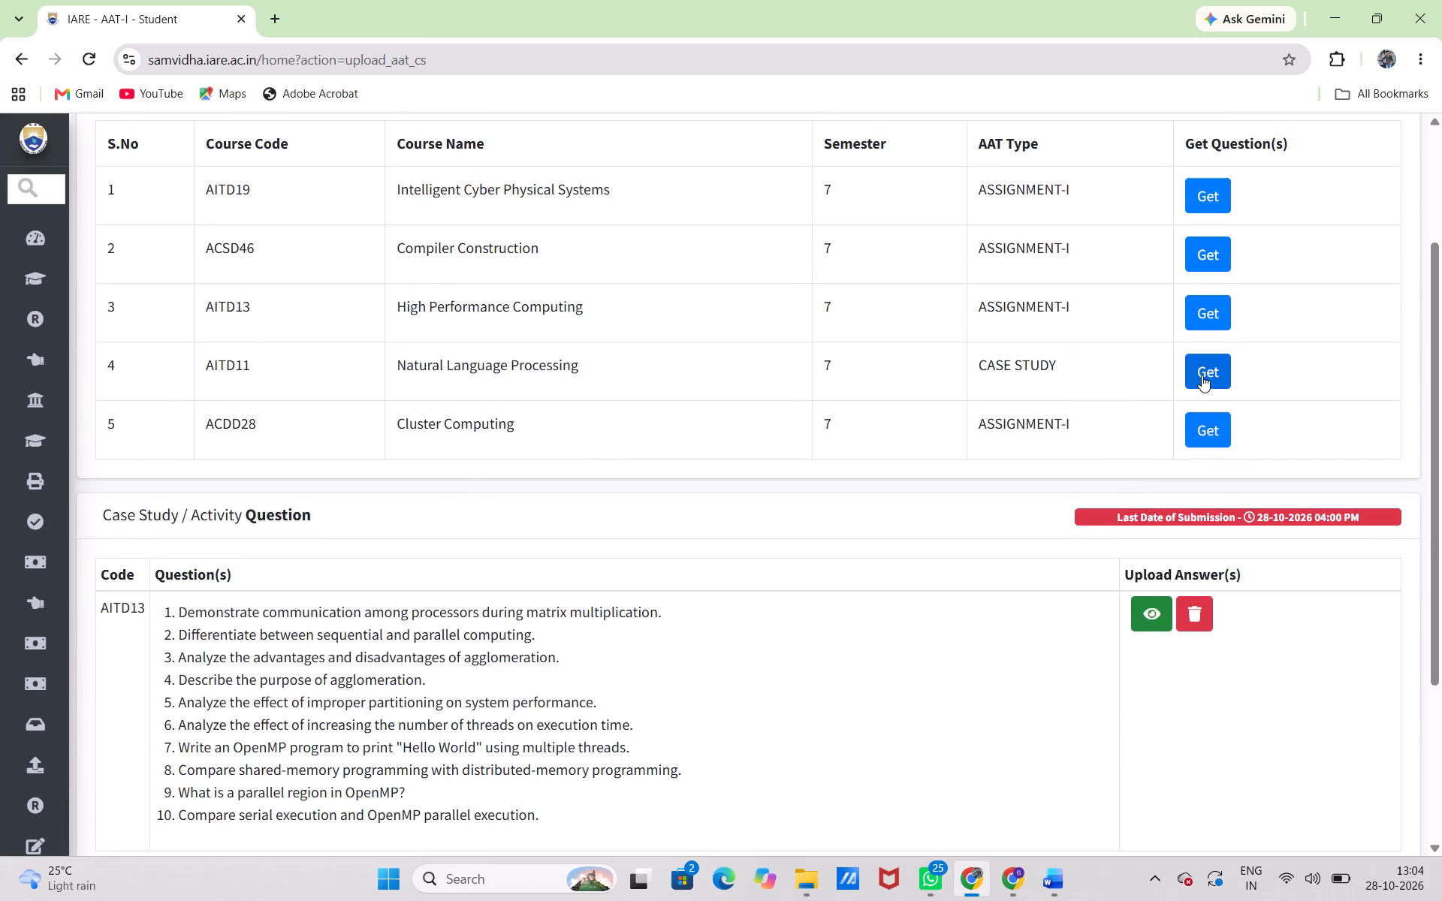
click(1202, 375)
click(726, 582)
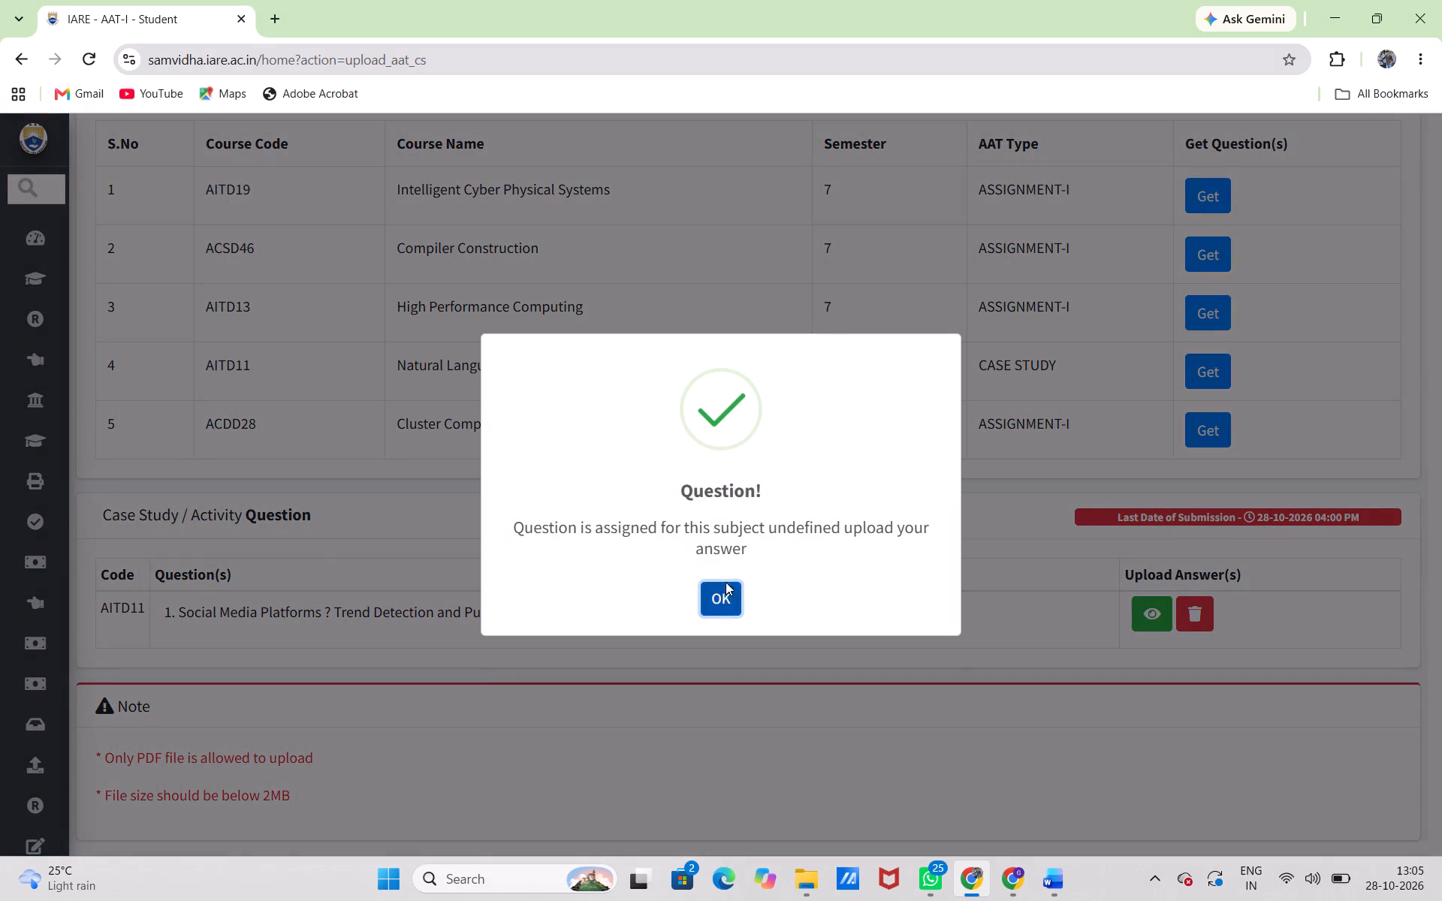
click(1152, 605)
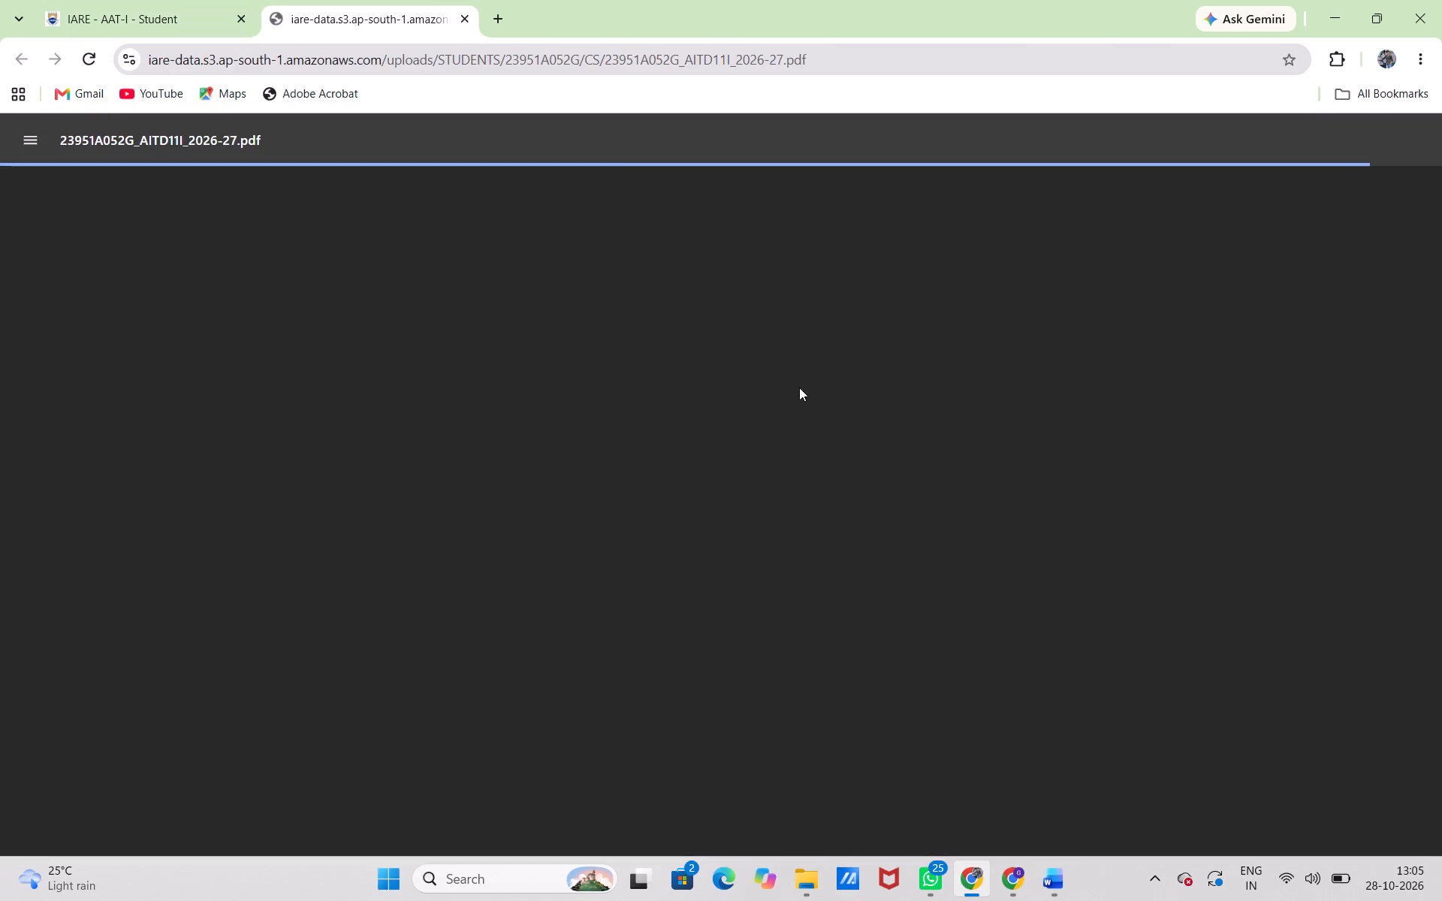
scroll(680, 531, down, 4)
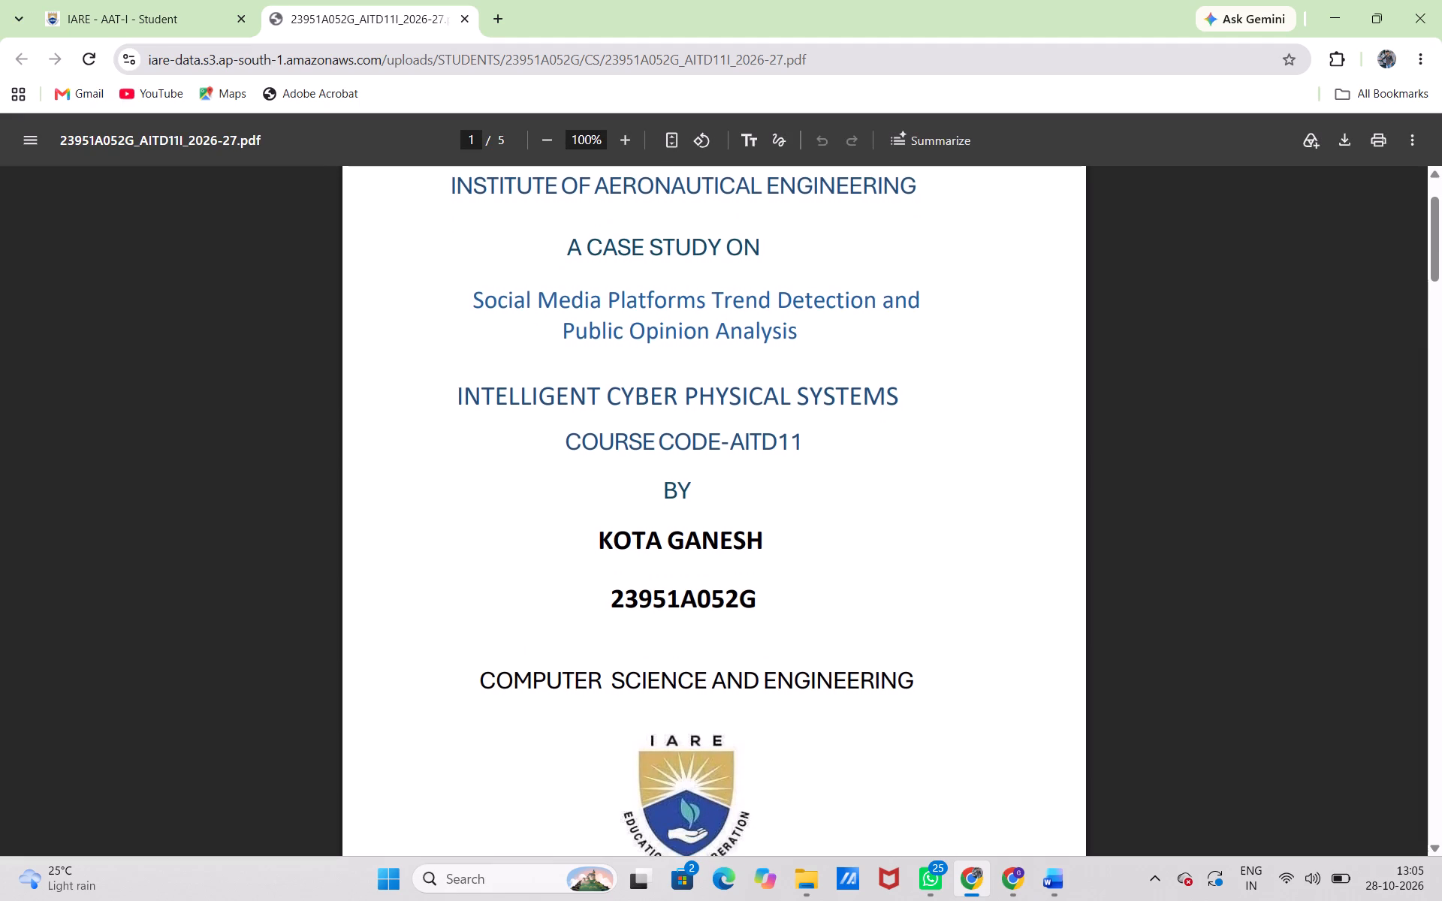
scroll(680, 531, down, 2)
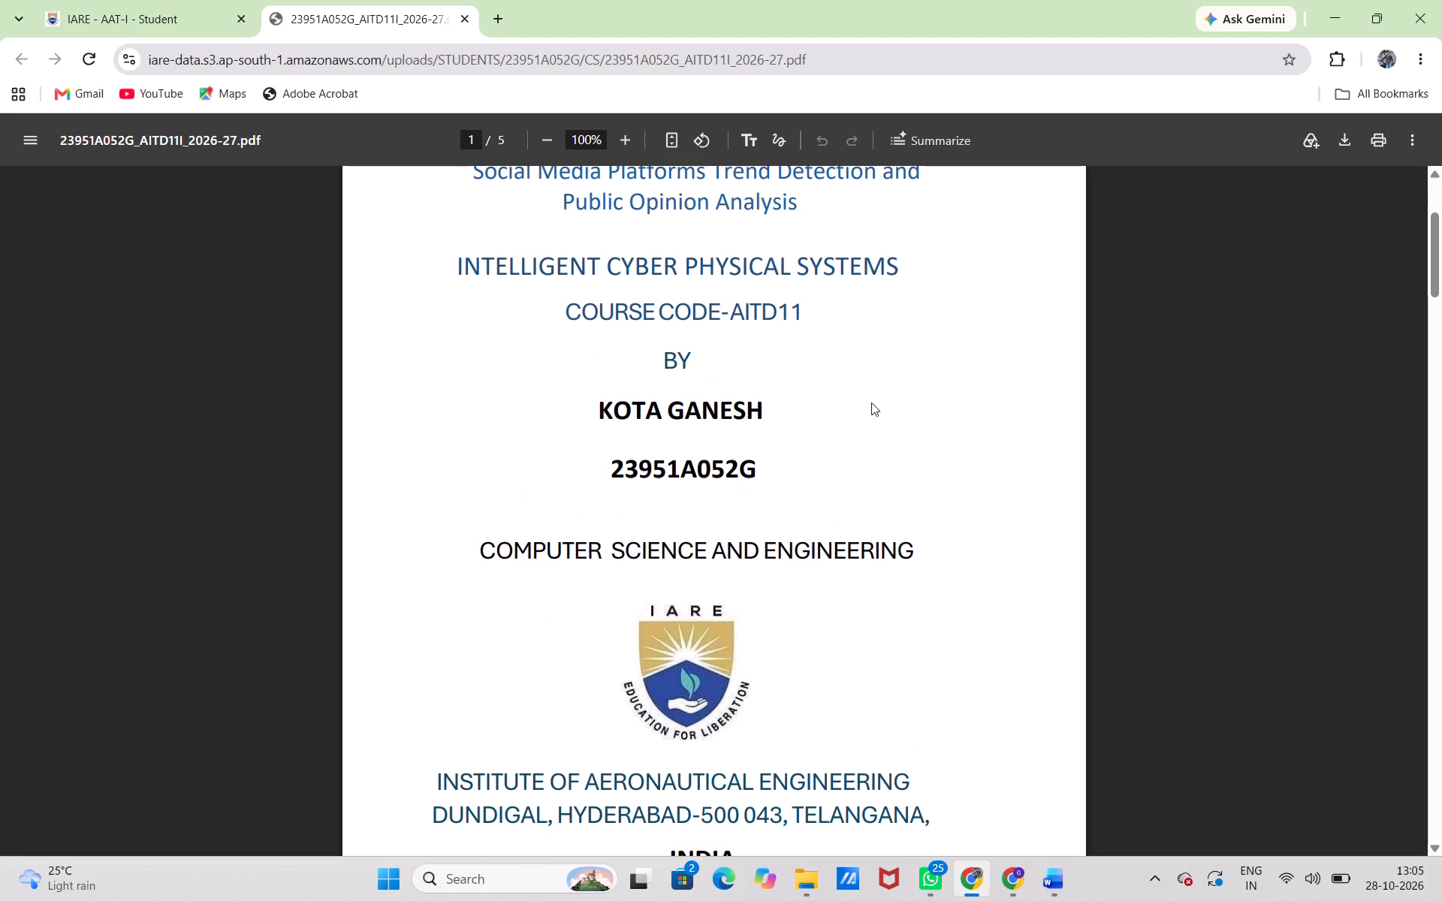
scroll(855, 425, down, 5)
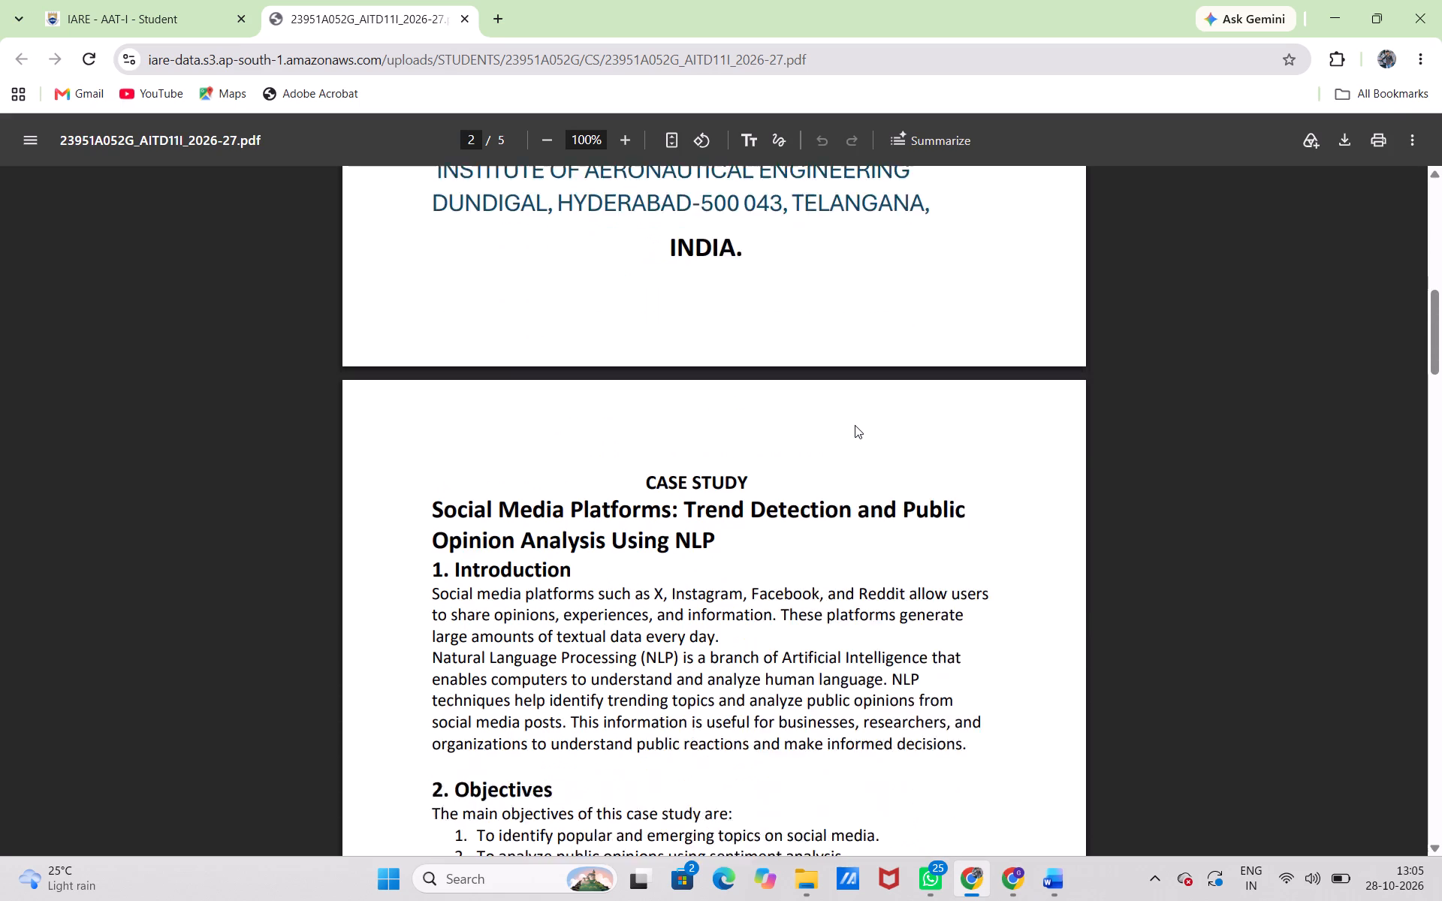
scroll(855, 425, down, 1)
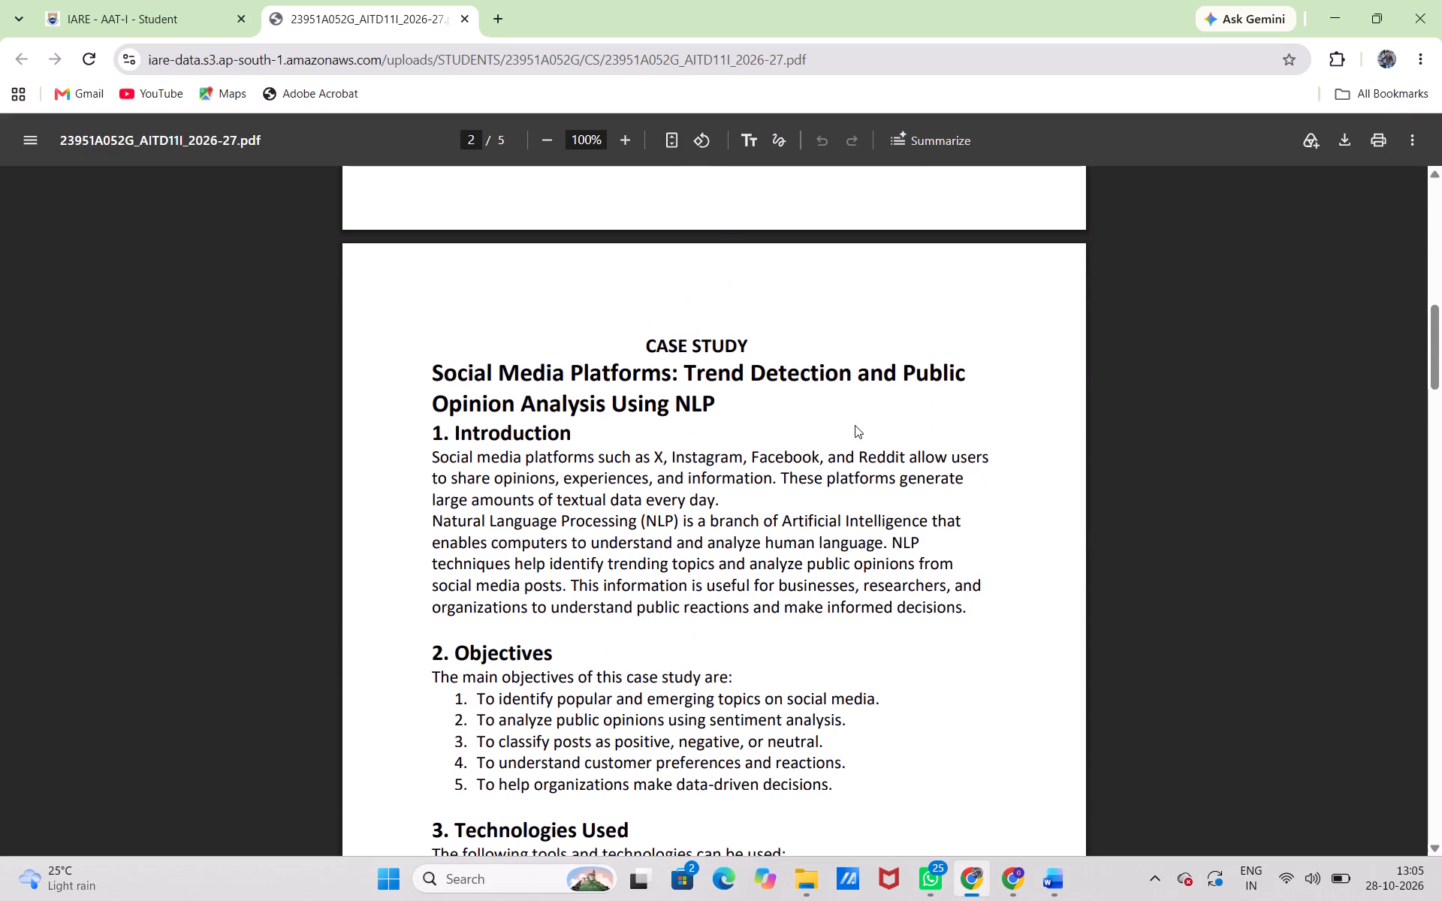
scroll(855, 425, down, 1)
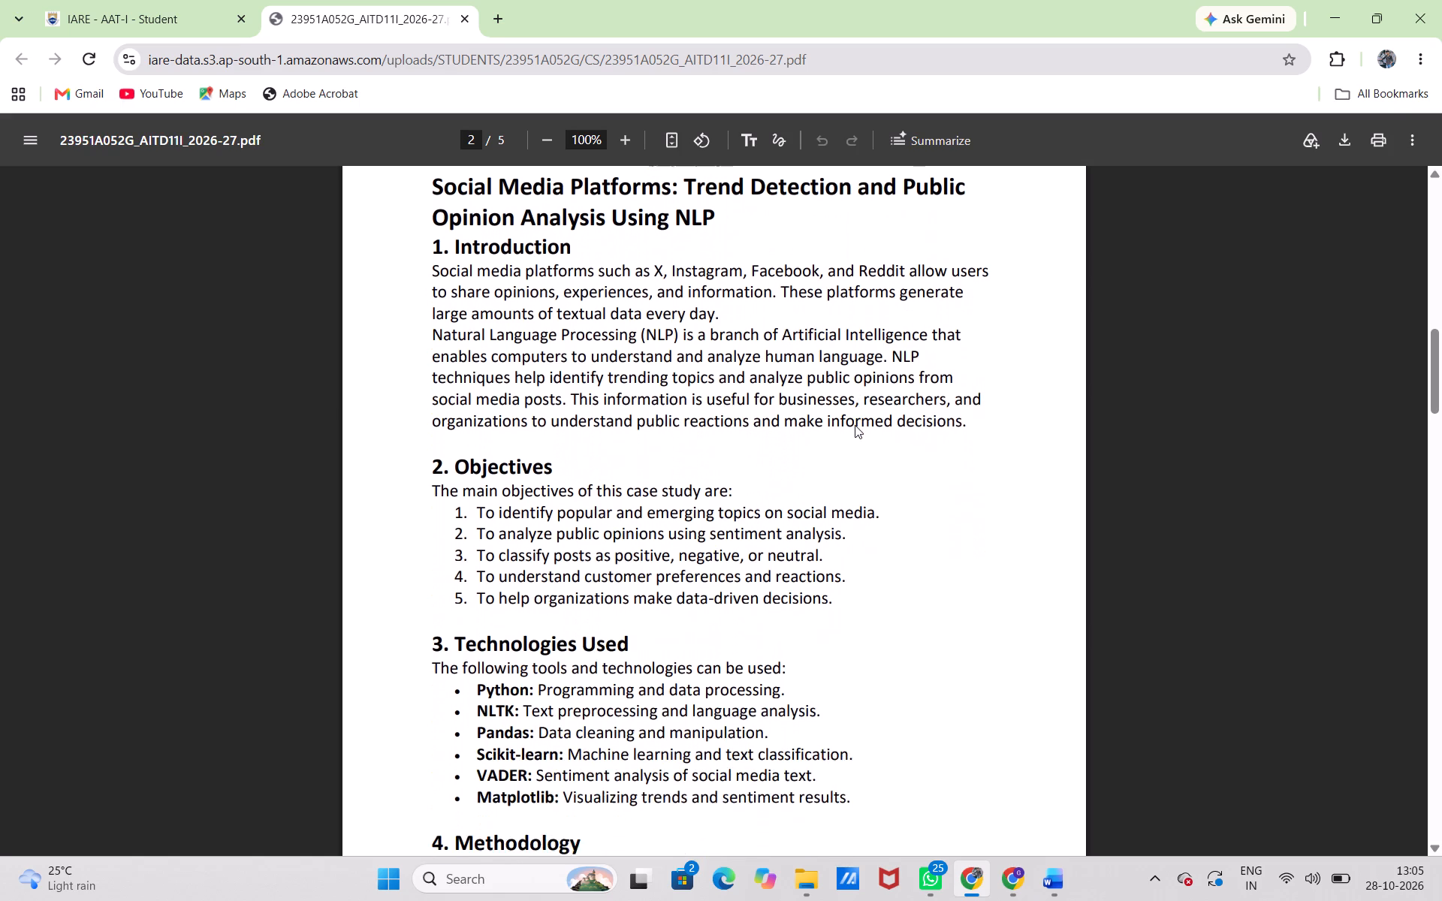
scroll(855, 425, down, 10)
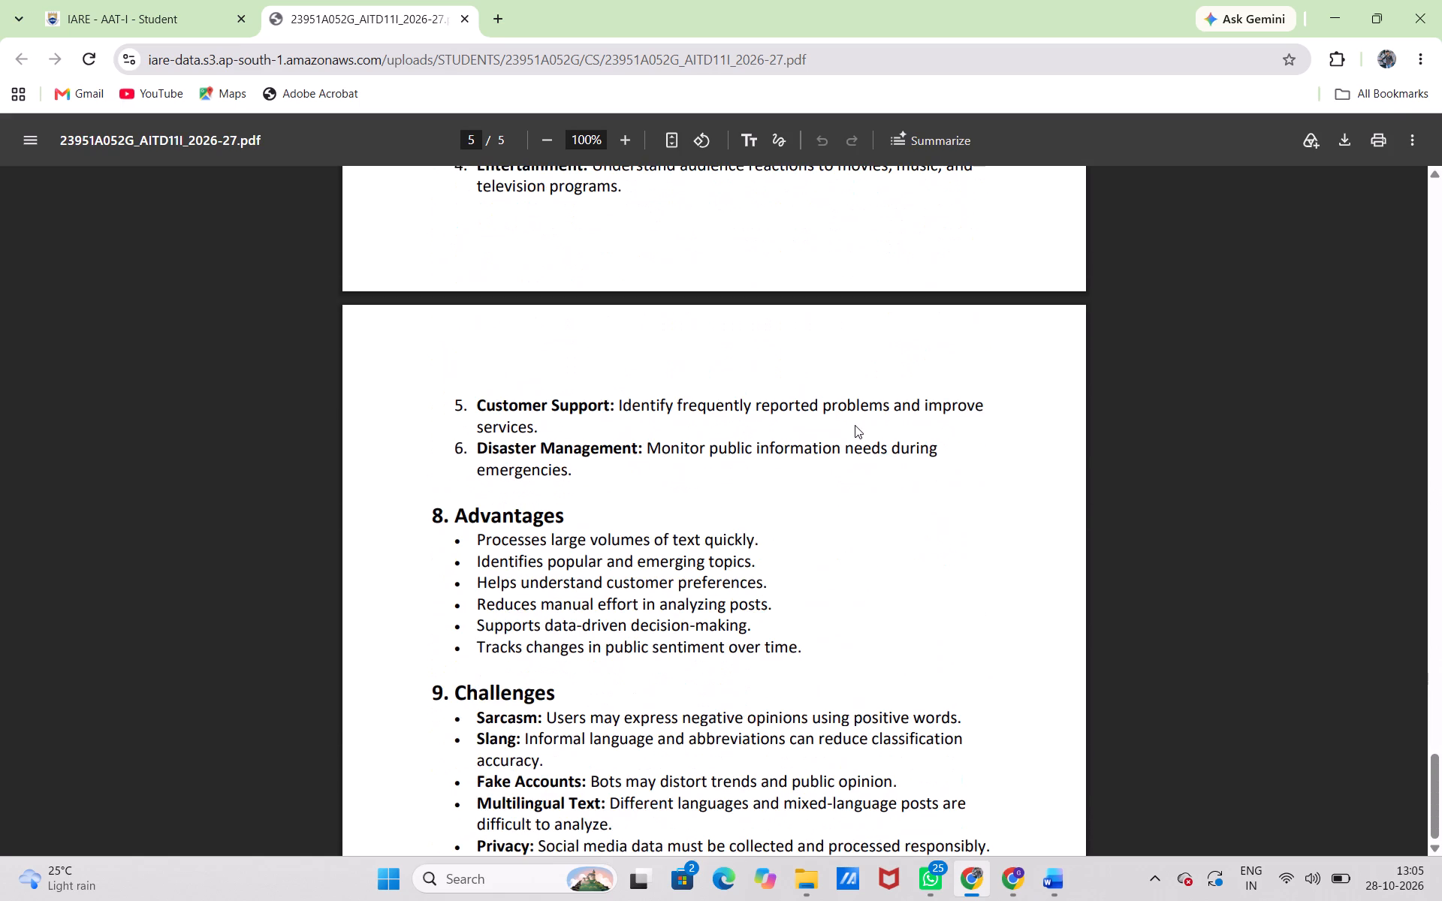
scroll(855, 425, down, 2)
scroll(855, 425, up, 16)
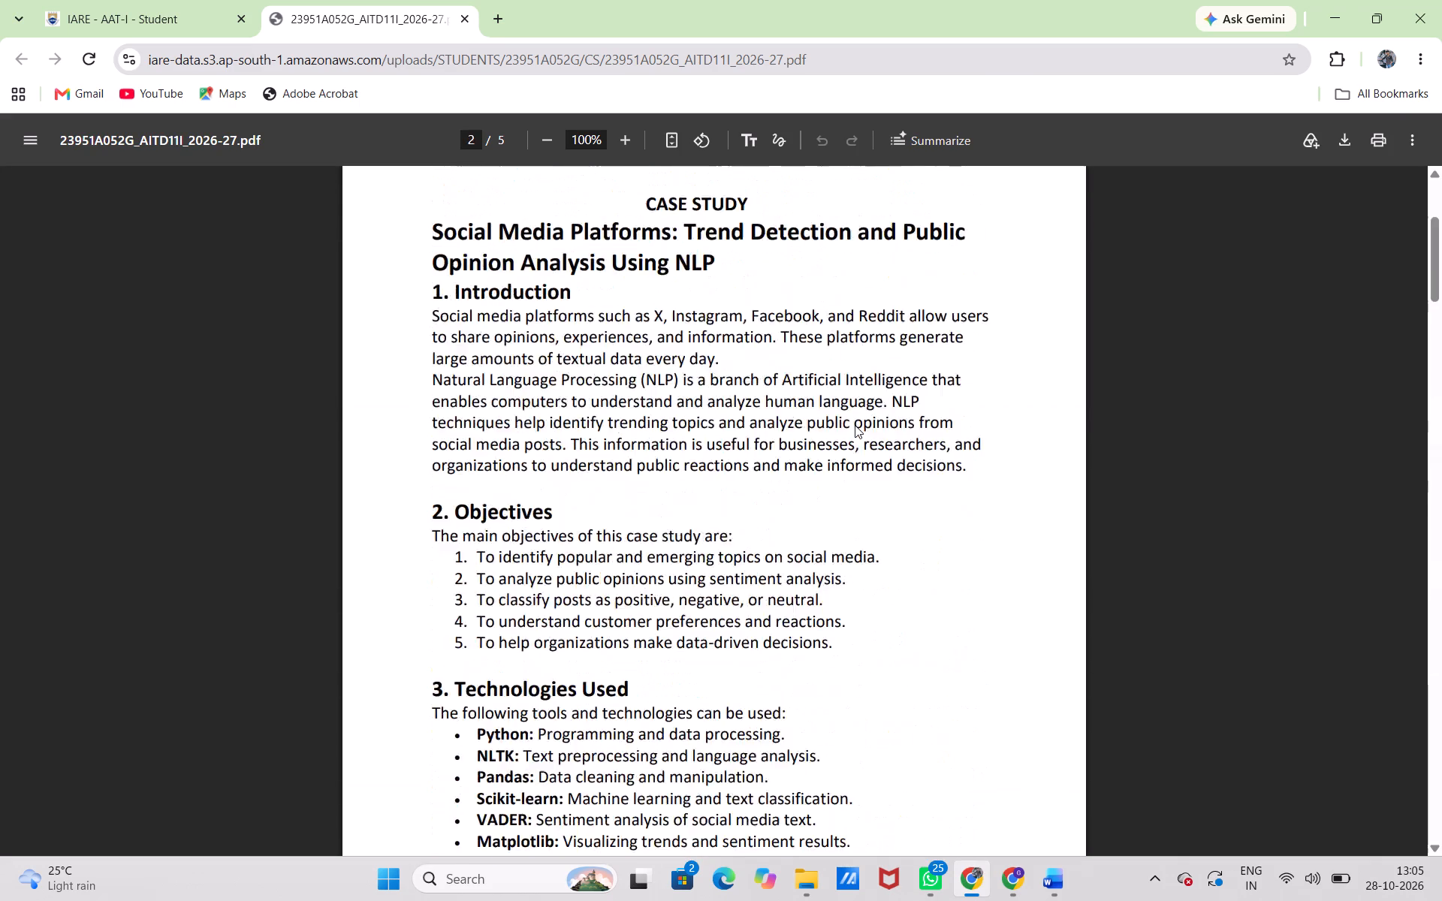
scroll(855, 425, up, 3)
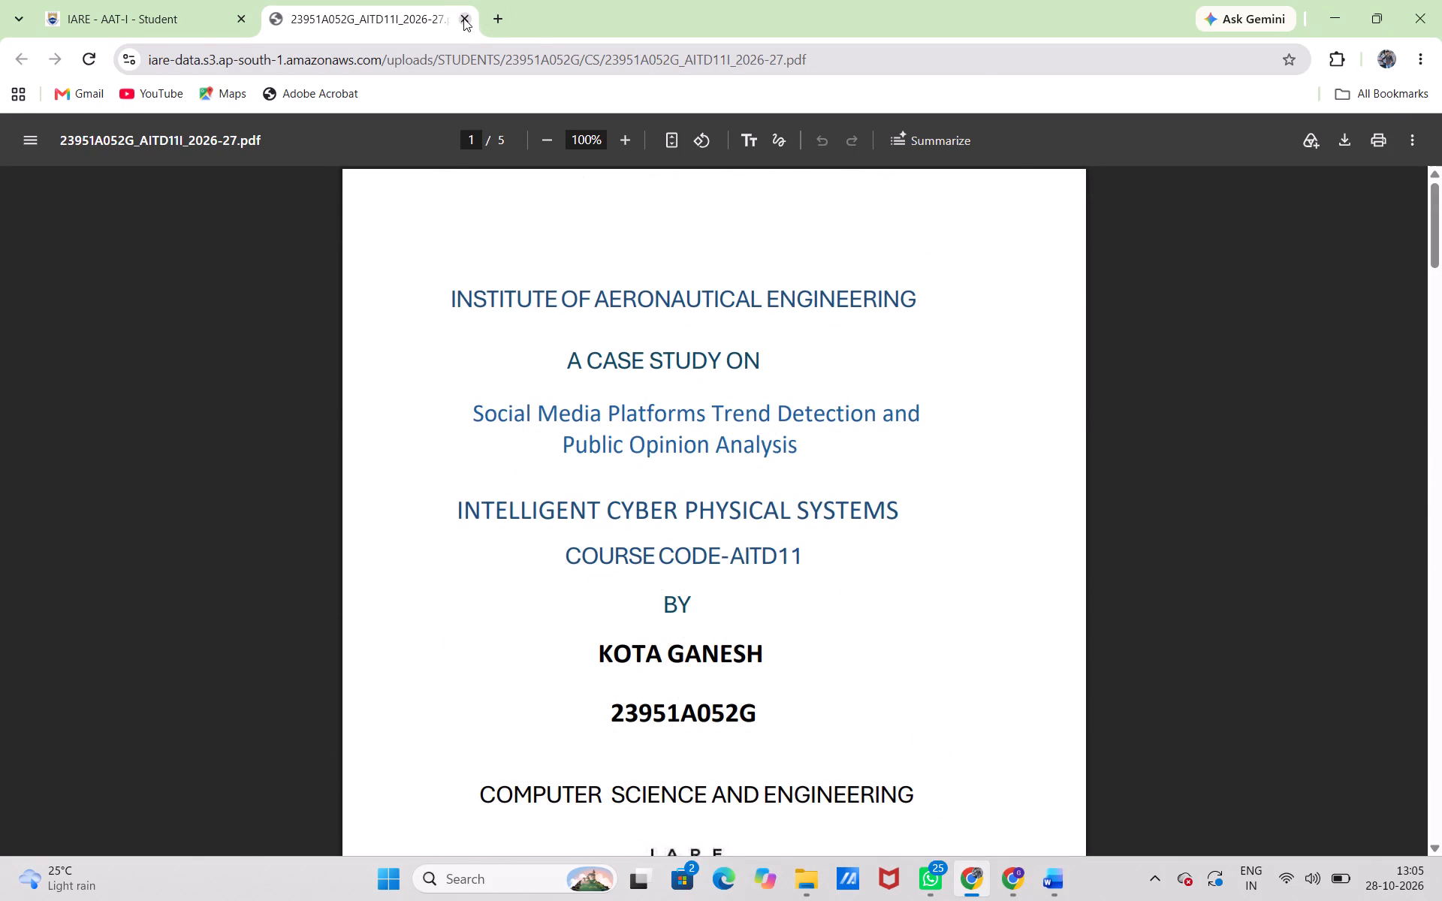
click(463, 18)
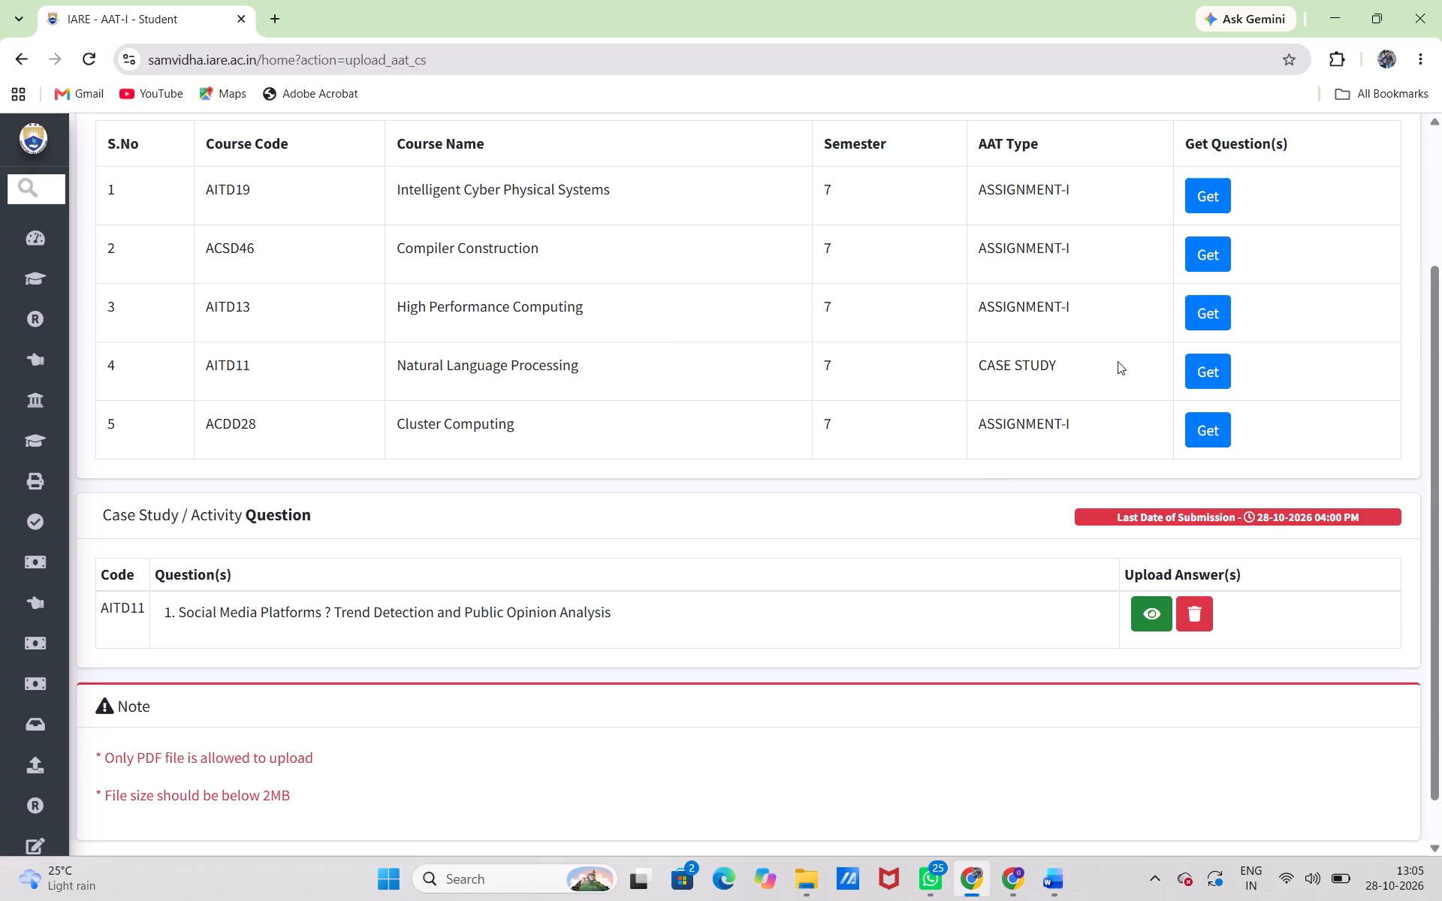
Get the AAT-I question for AITD11 Natural Language Processing again, check the cover page of its uploaded case study, and close the document.
click(1206, 363)
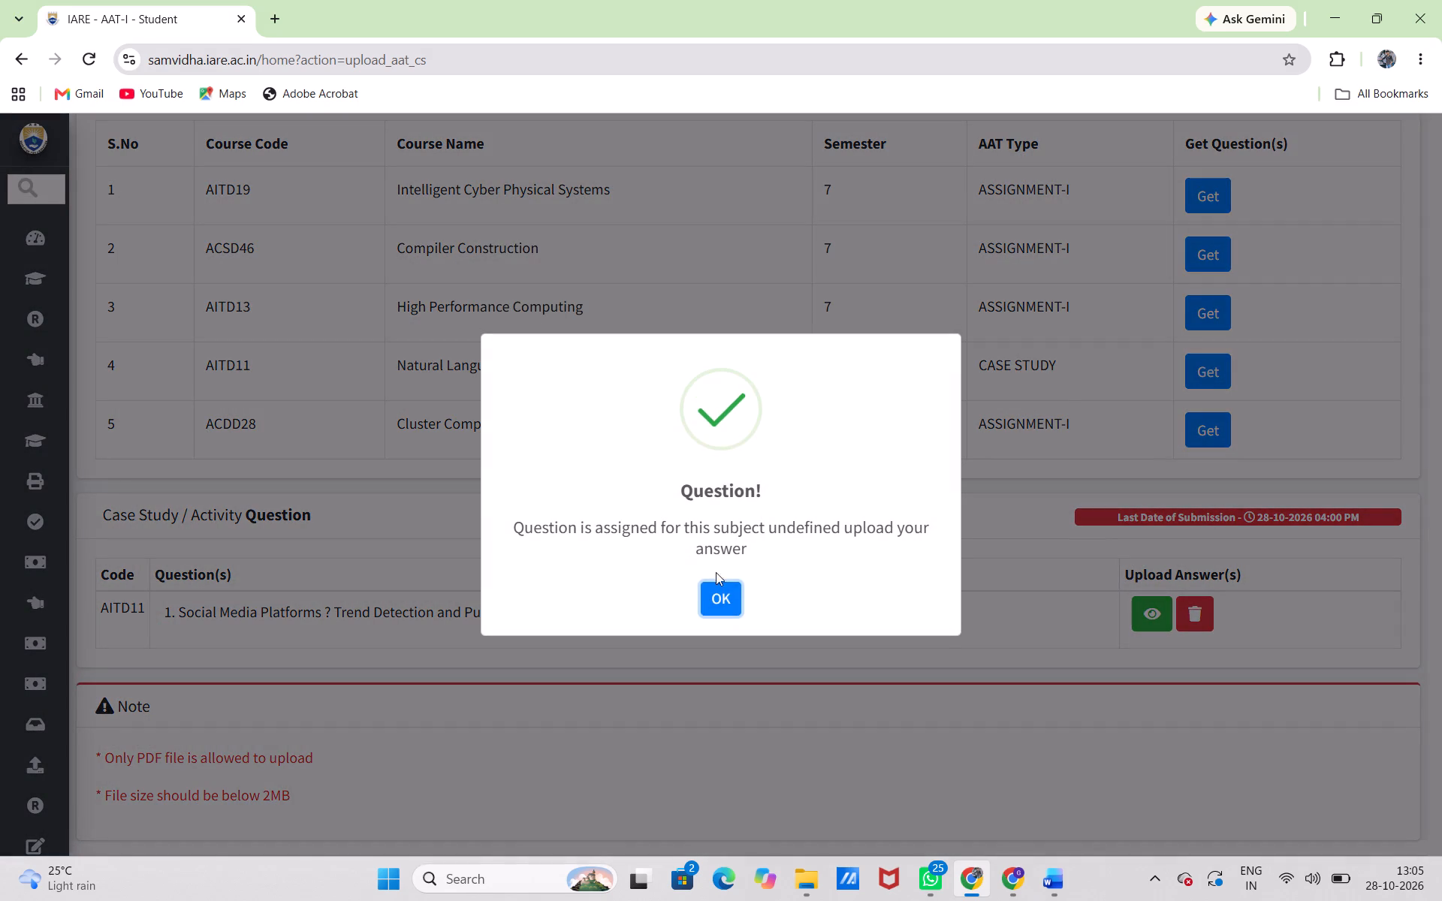
click(712, 593)
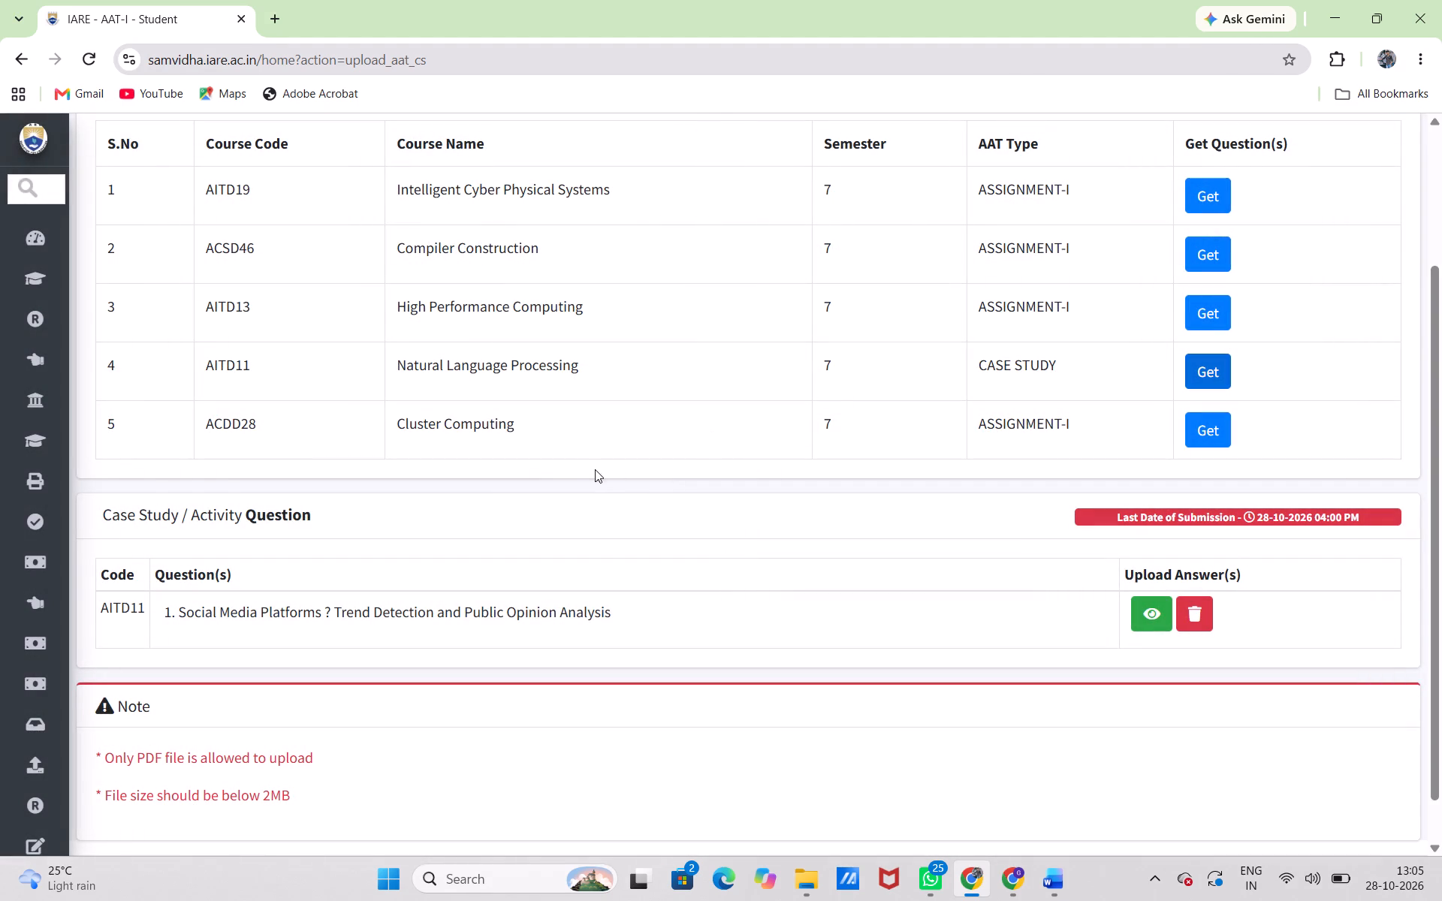
click(1143, 610)
scroll(523, 519, down, 1)
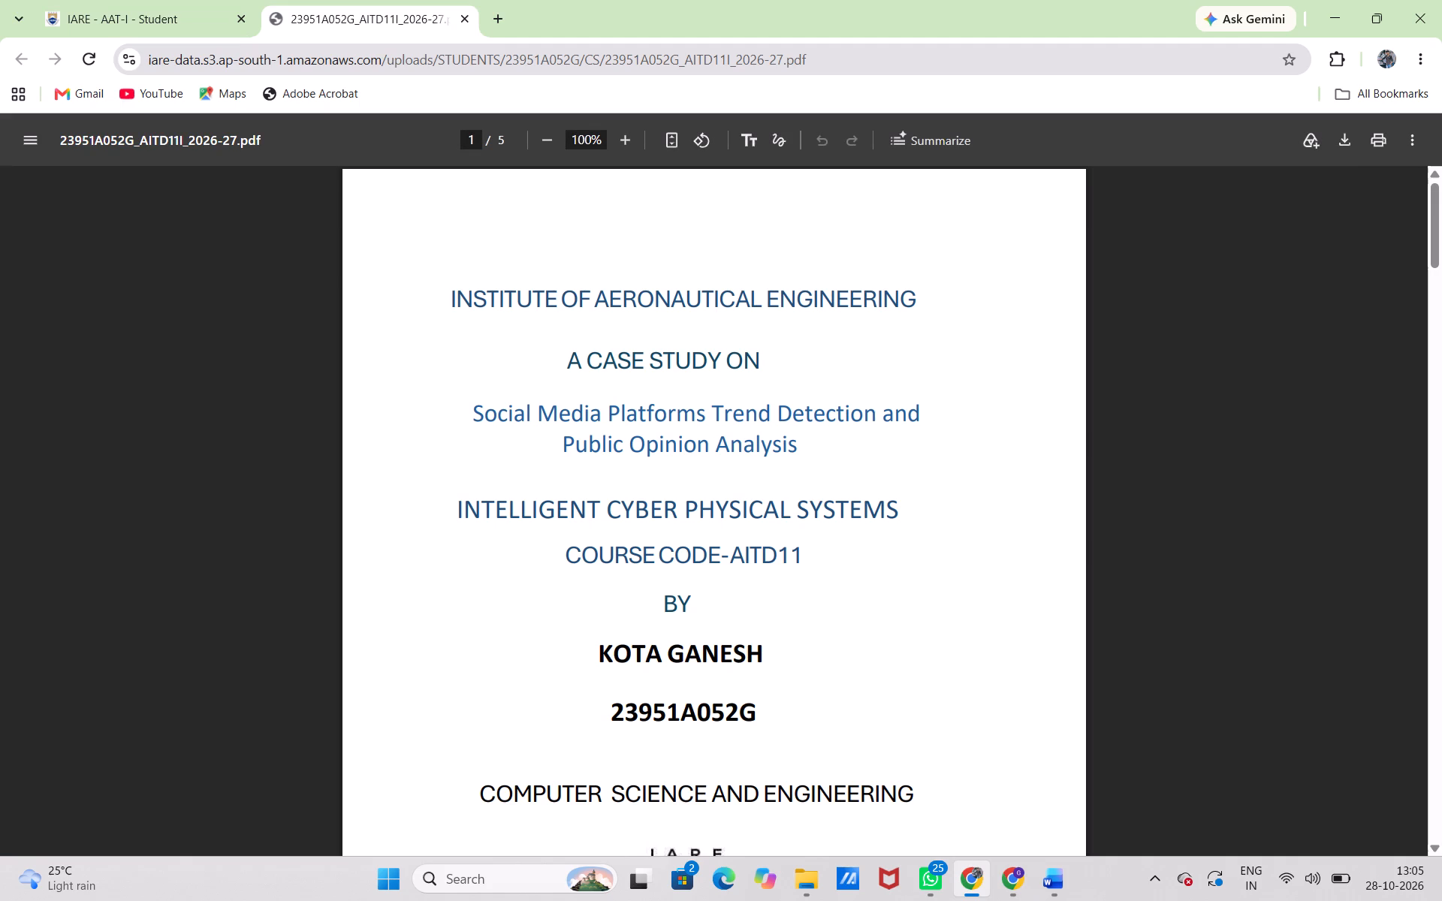
scroll(523, 519, down, 1)
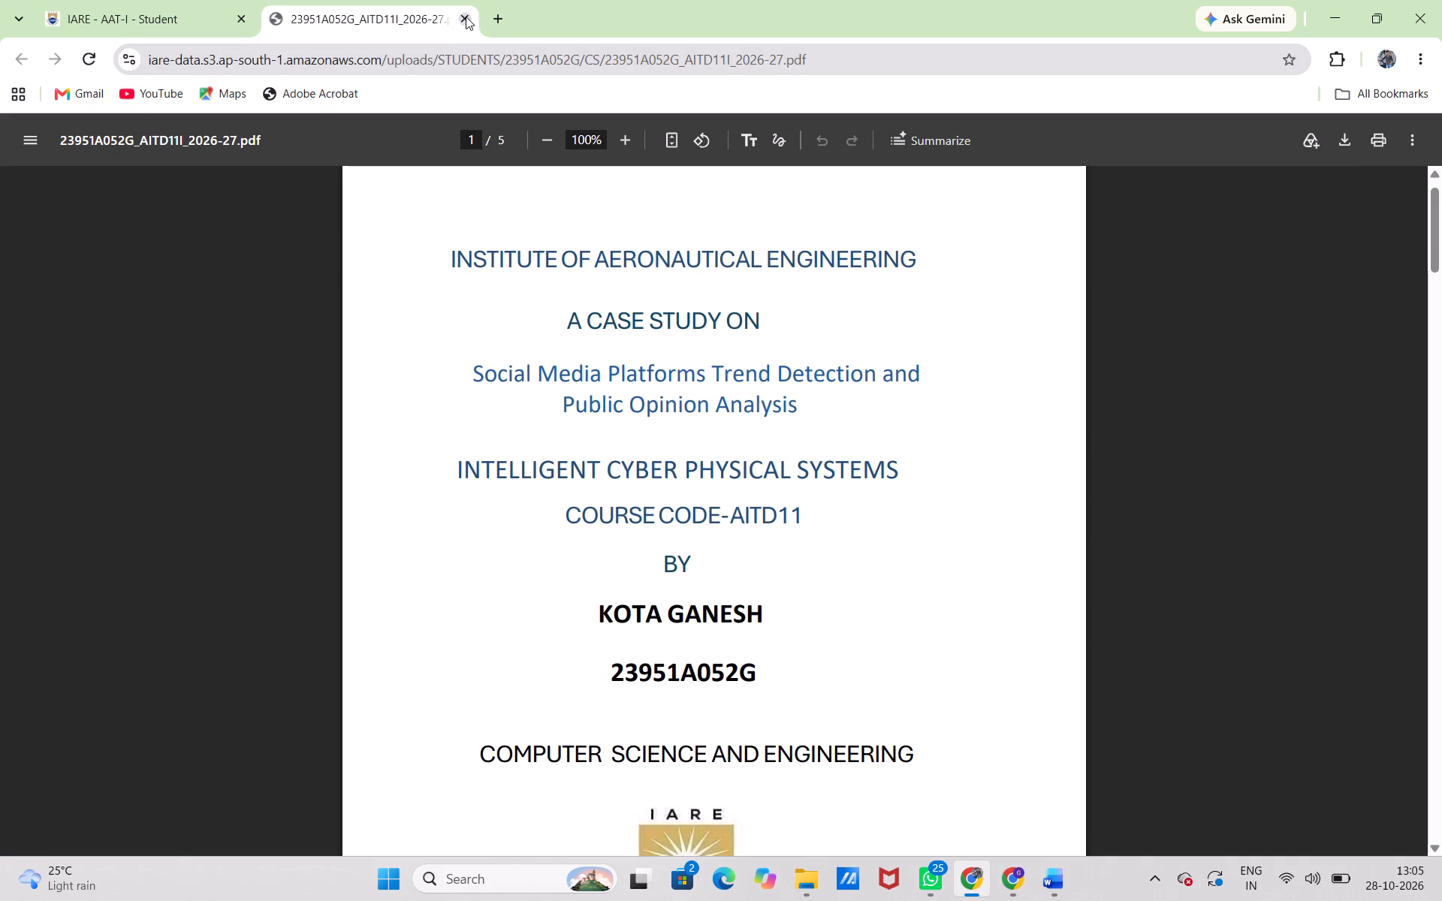
click(466, 17)
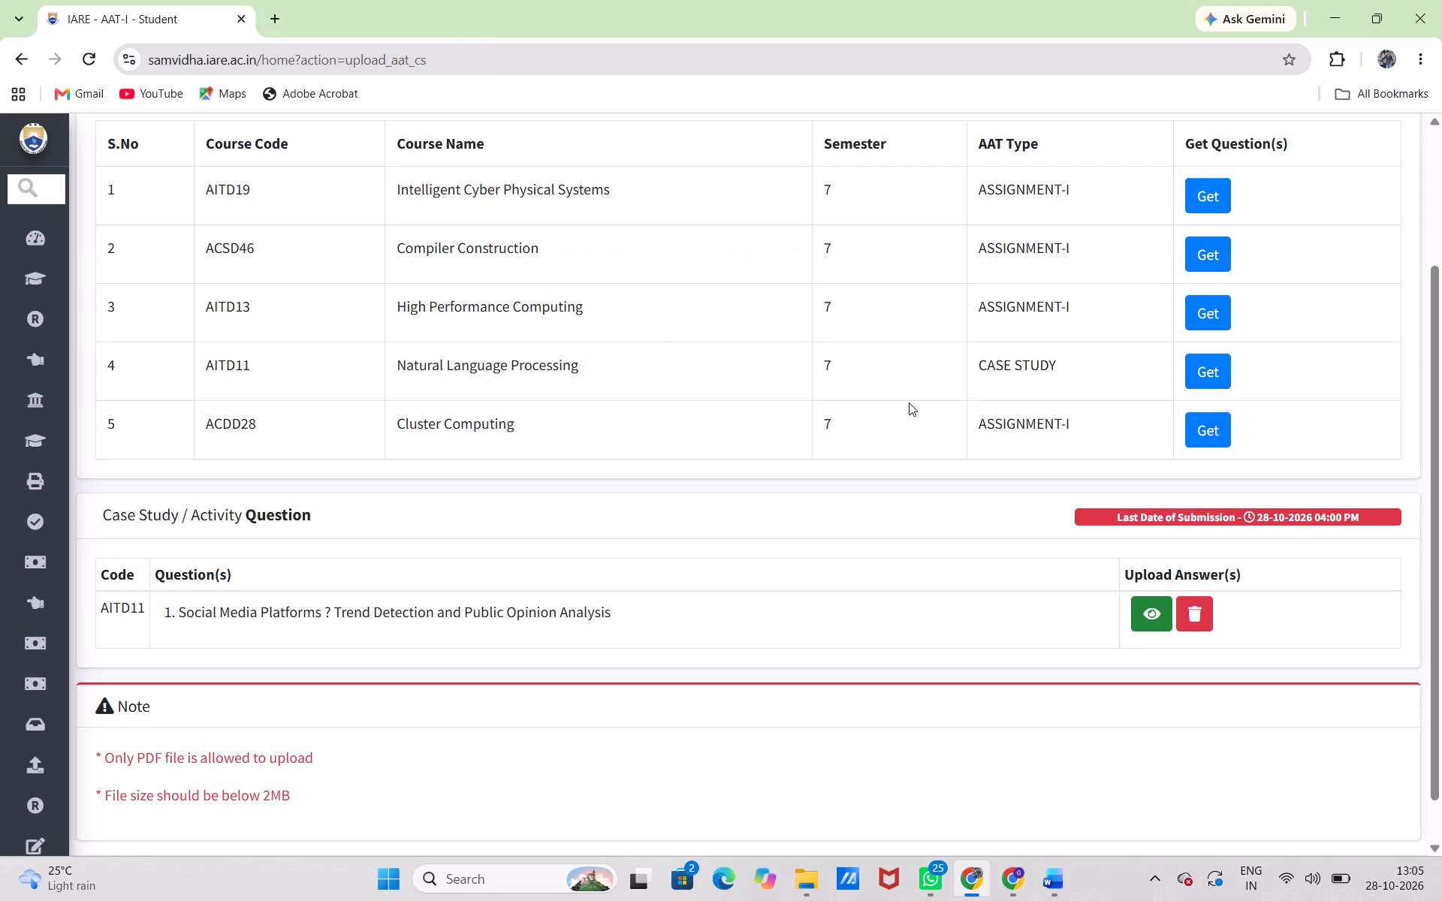
Get the AAT-I questions for ACDD28 Cluster Computing, look through its uploaded assignment report, and close the report.
click(1212, 425)
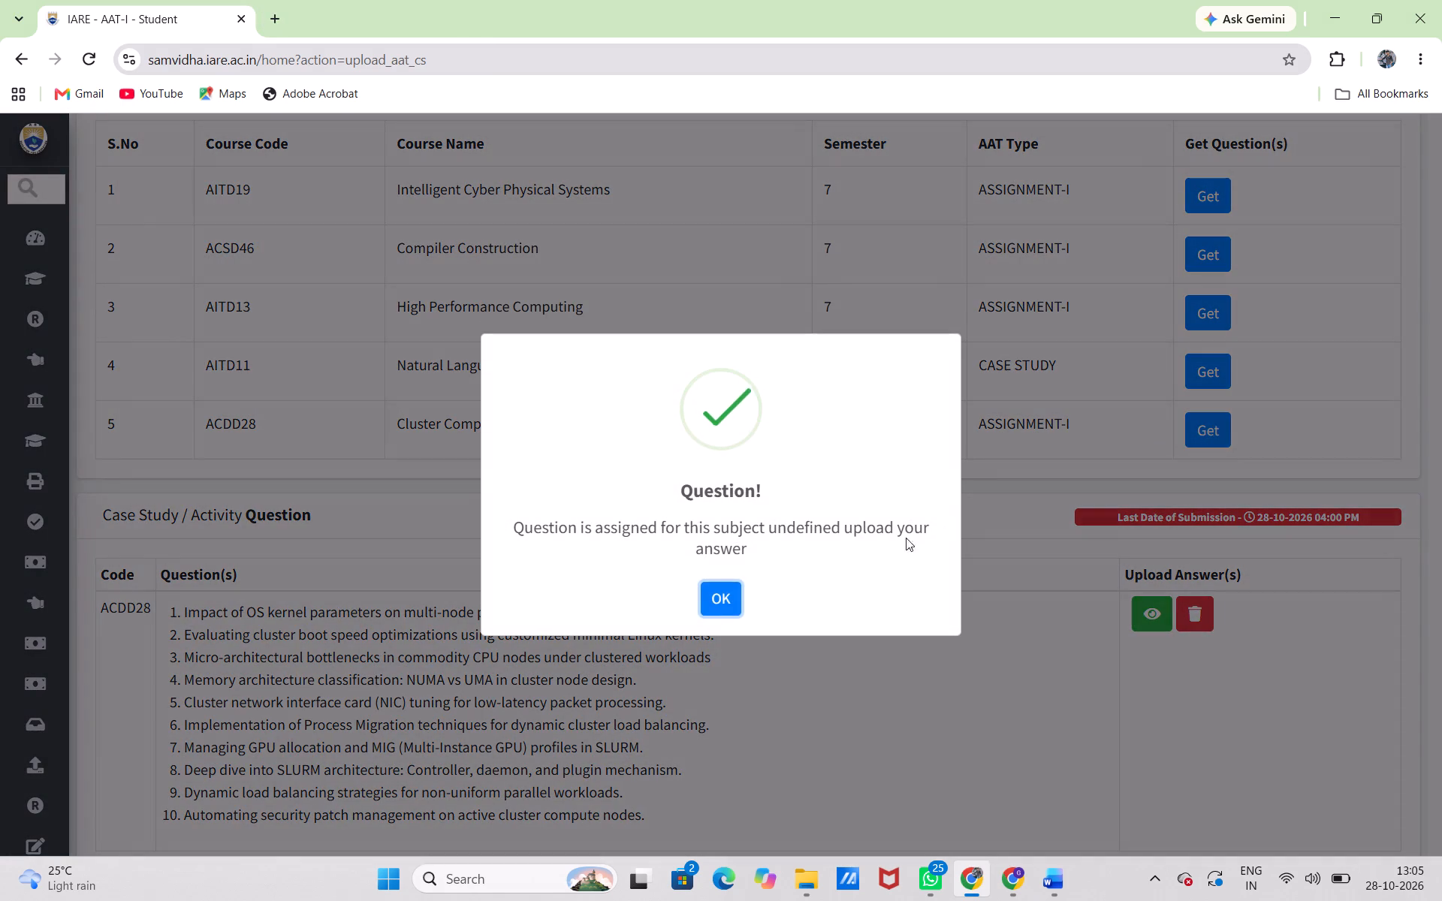
click(735, 595)
scroll(666, 725, down, 1)
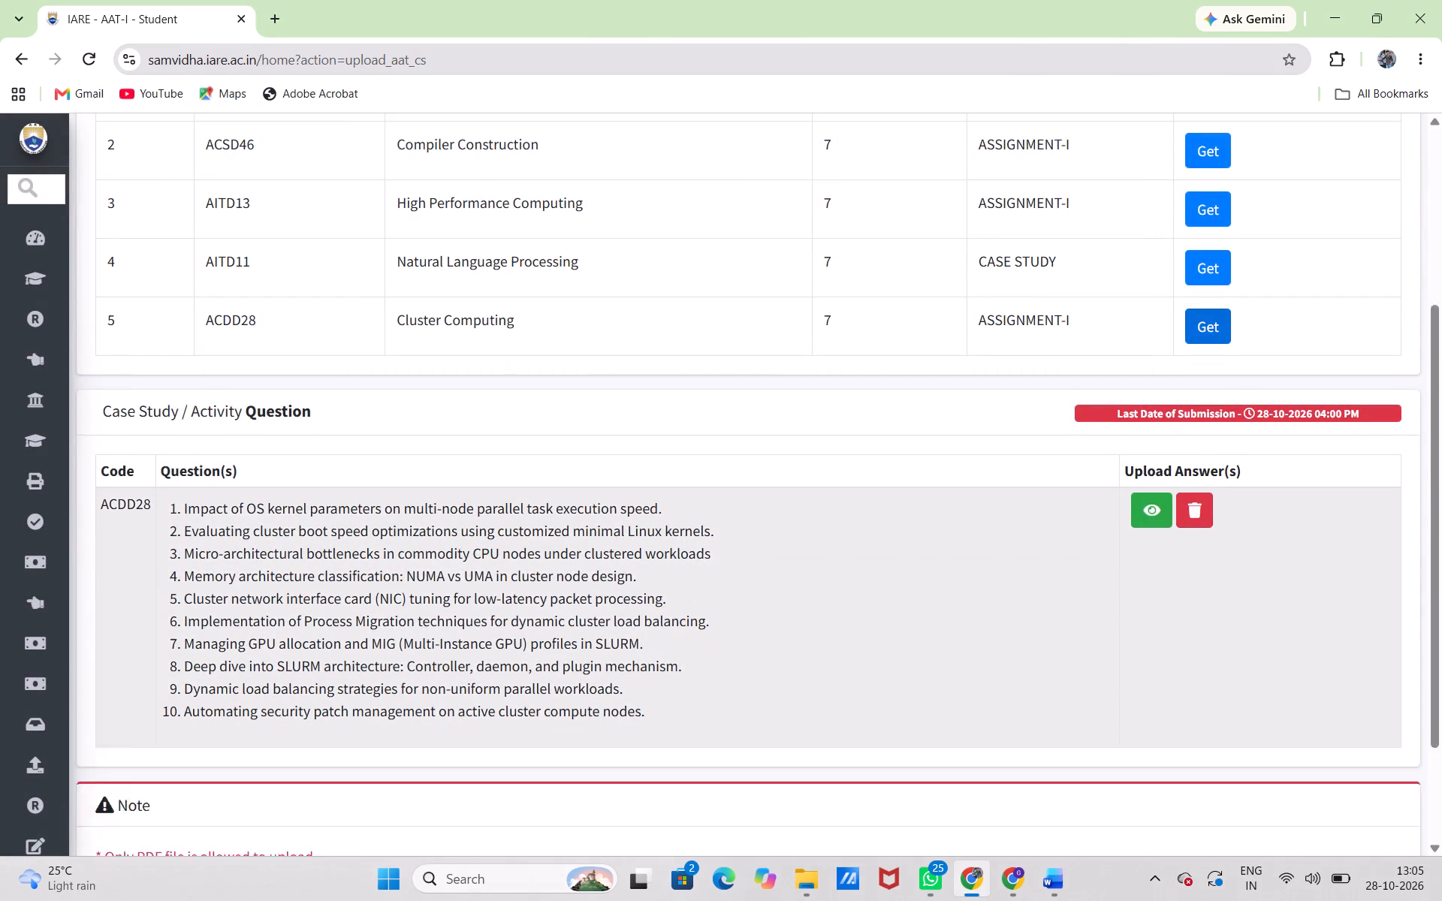
scroll(666, 725, down, 1)
click(1141, 400)
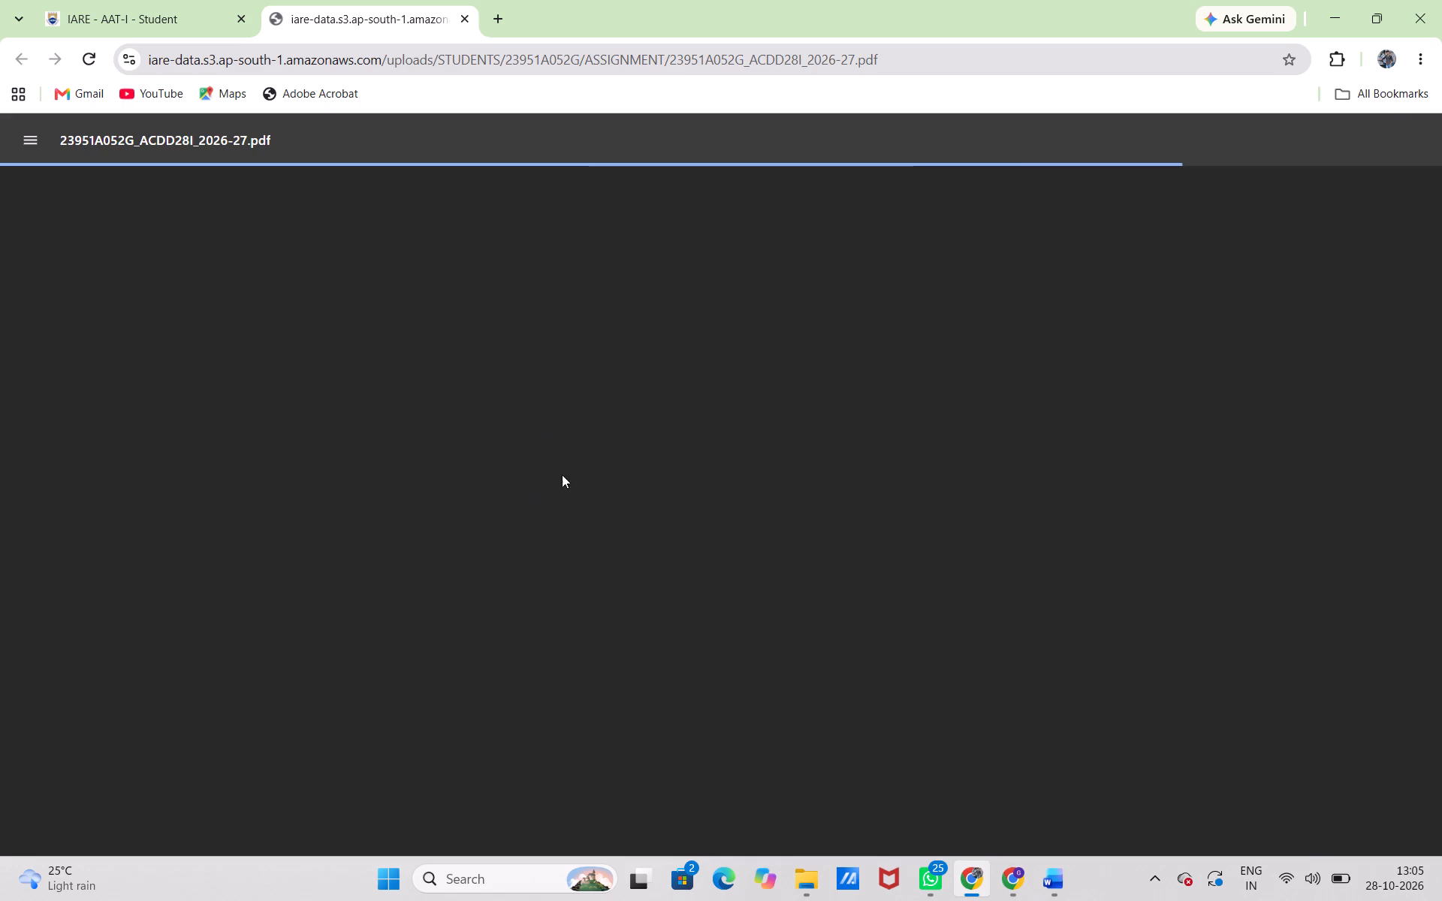
scroll(701, 558, down, 1)
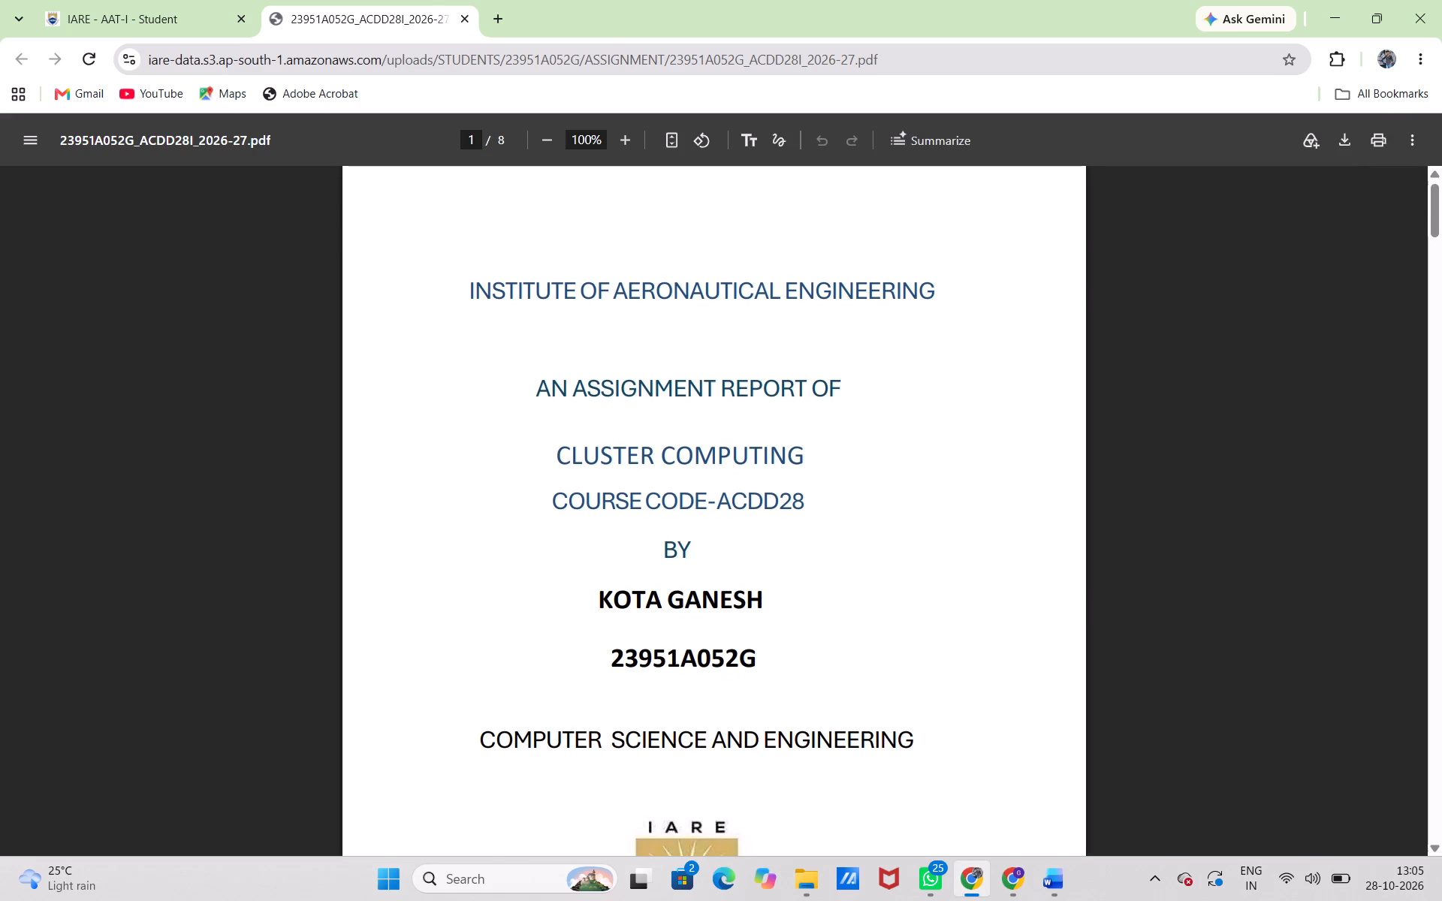
scroll(701, 558, down, 7)
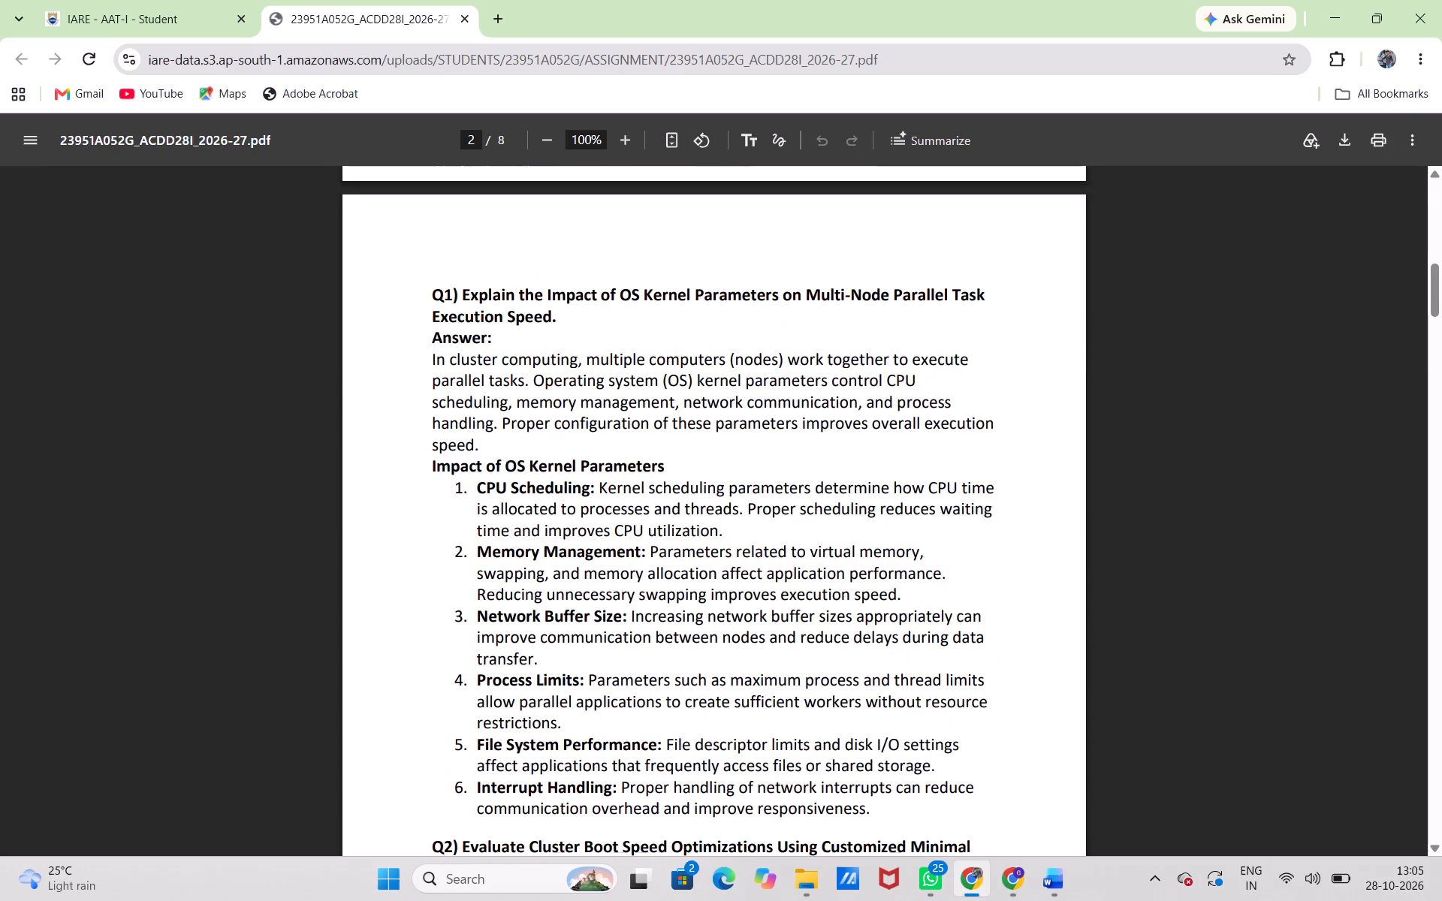
scroll(701, 558, down, 20)
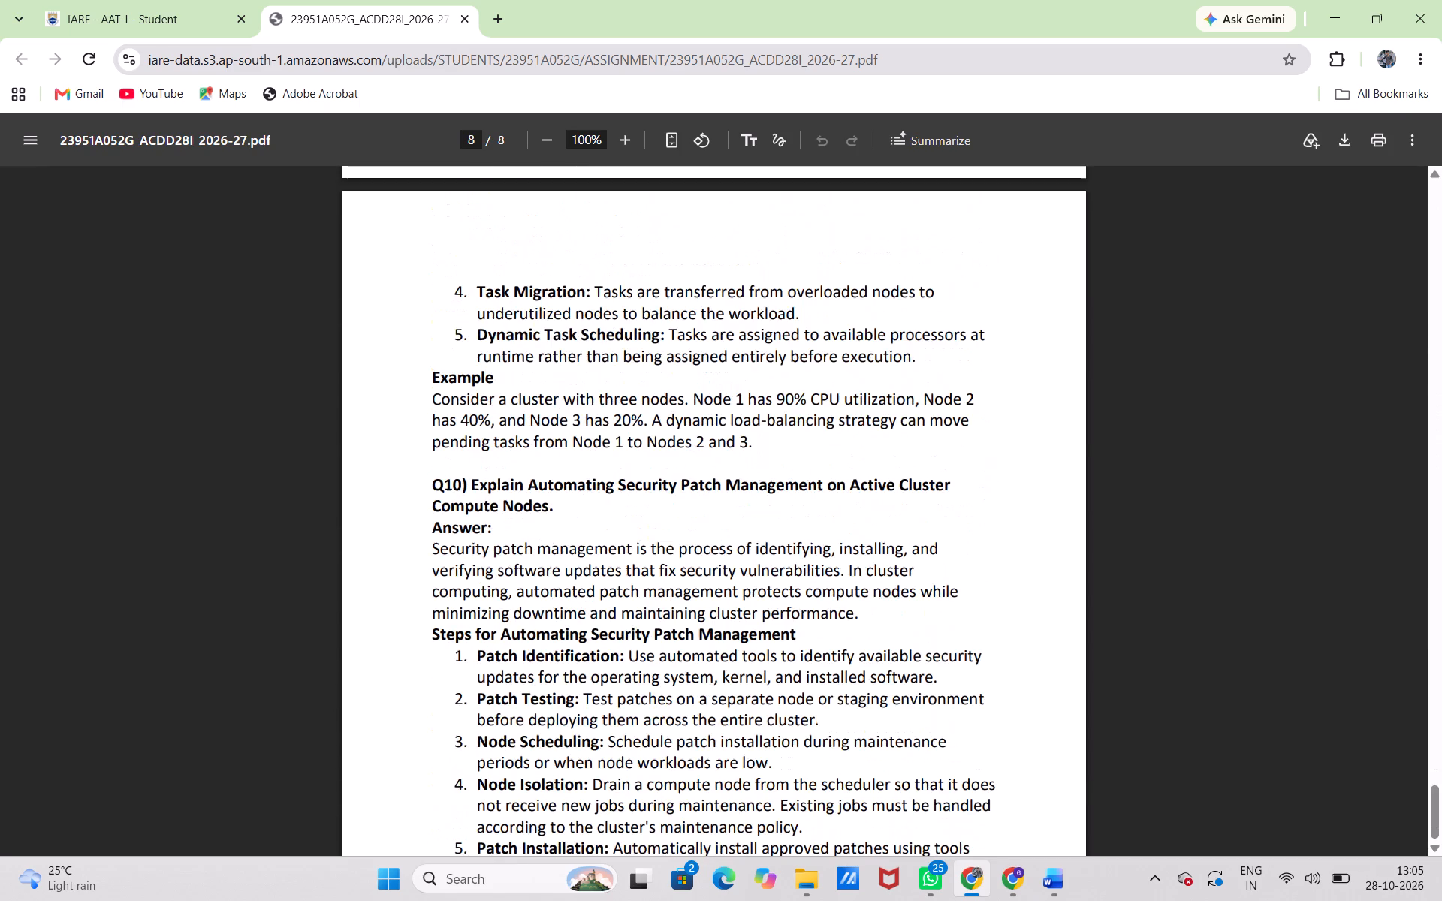
scroll(701, 558, up, 3)
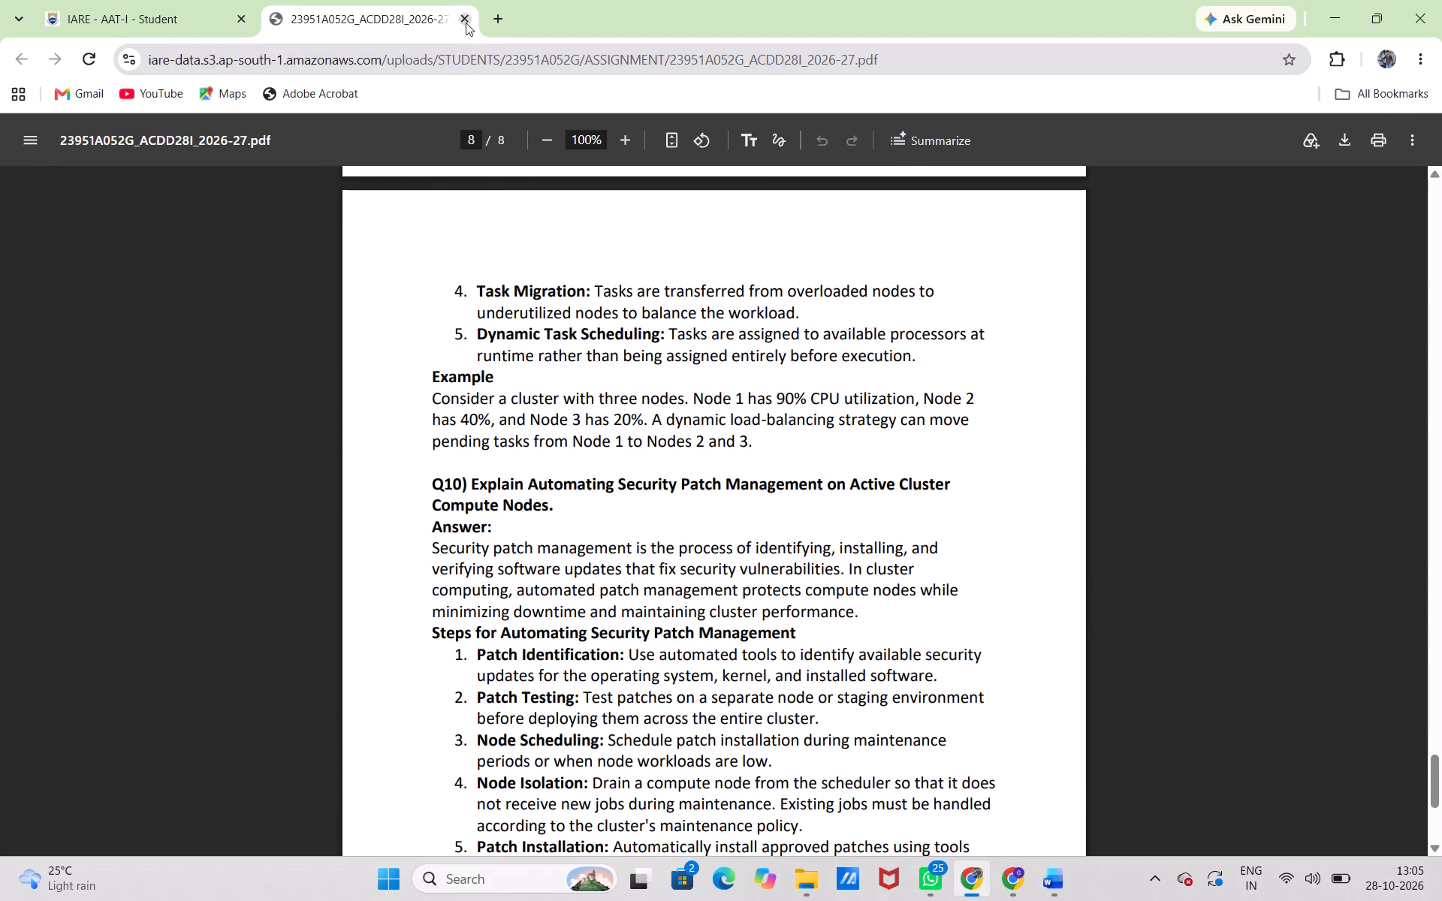
click(462, 15)
Get the AAT-I question for AITD11 Natural Language Processing and delete its uploaded case study answer.
scroll(707, 511, up, 1)
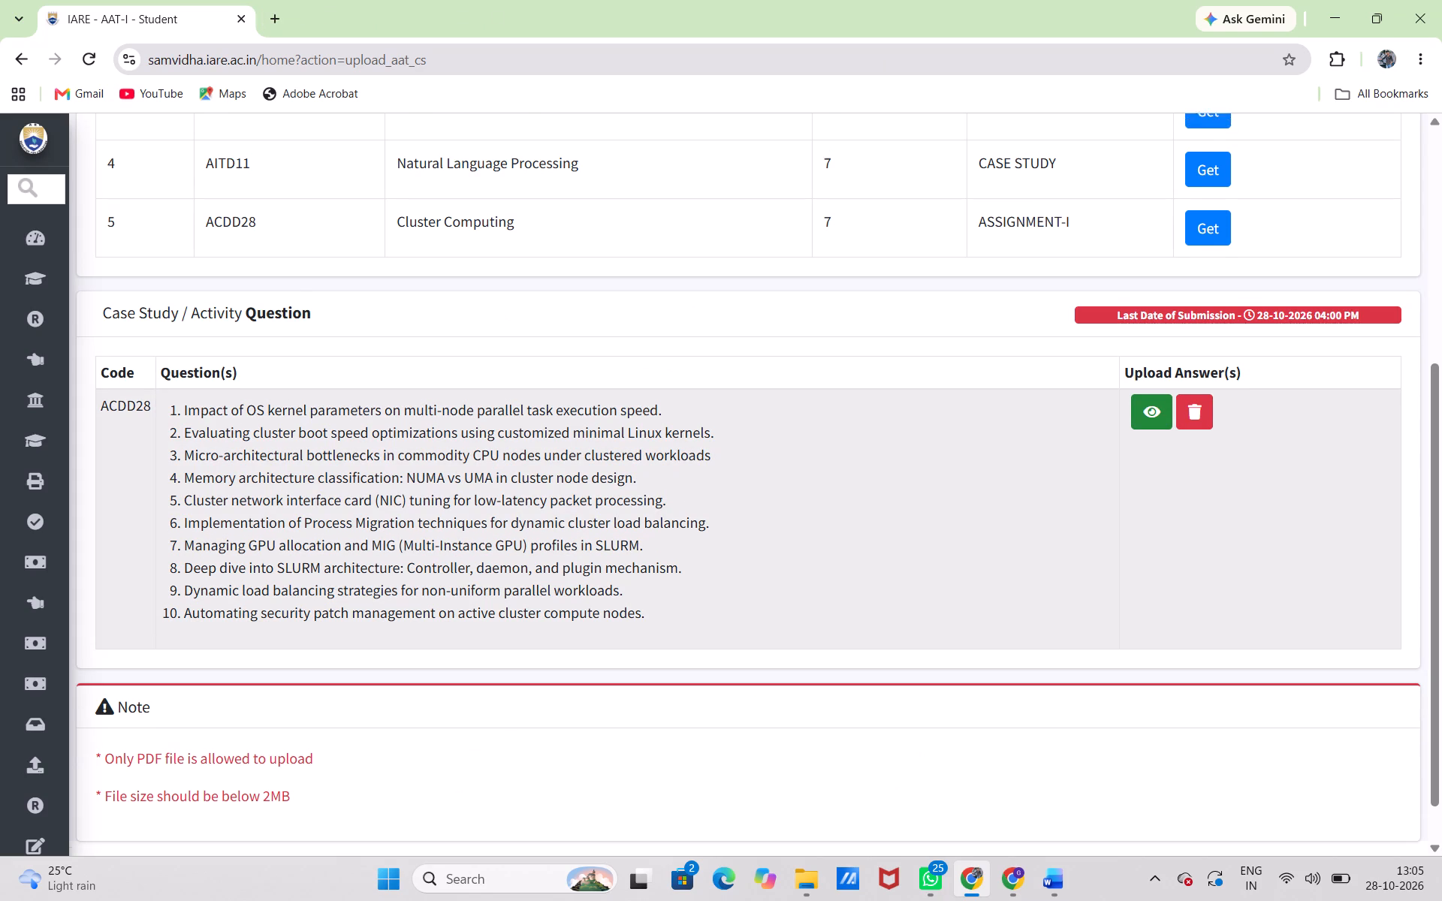
scroll(707, 511, up, 4)
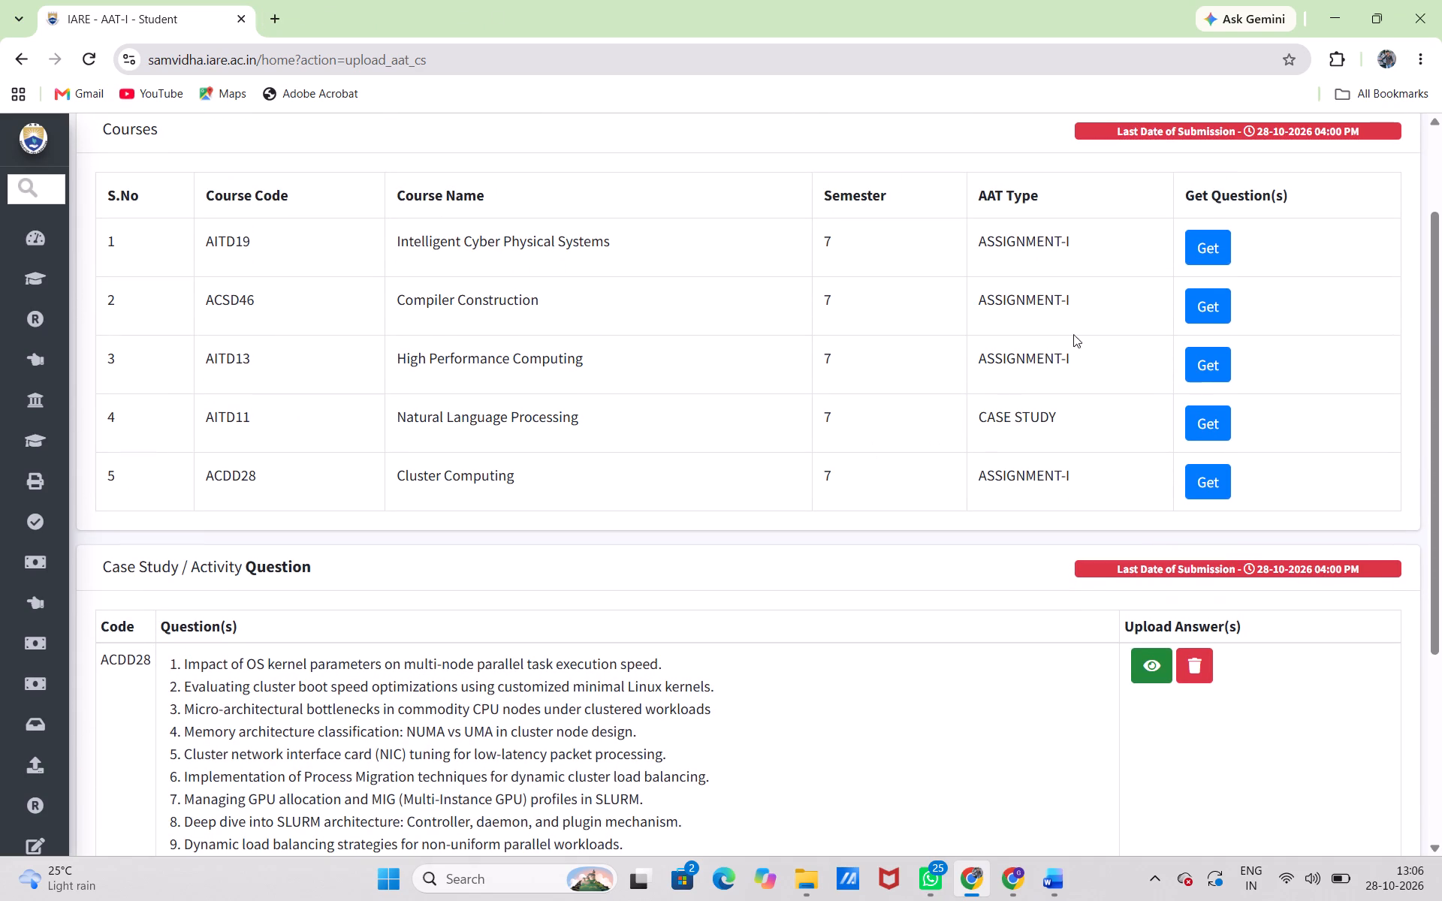
click(1214, 415)
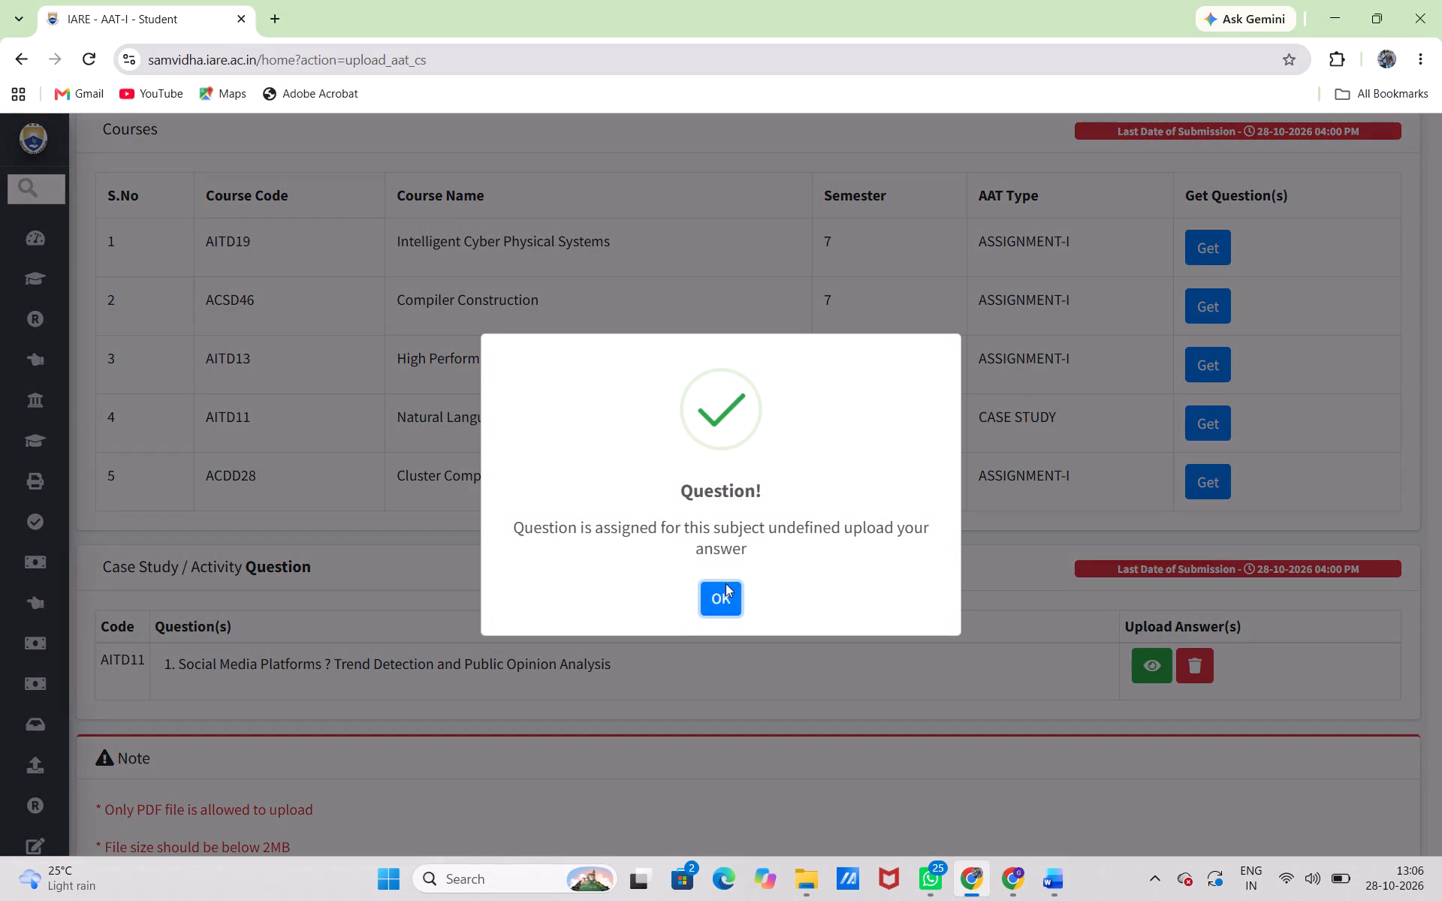
click(722, 598)
click(1192, 670)
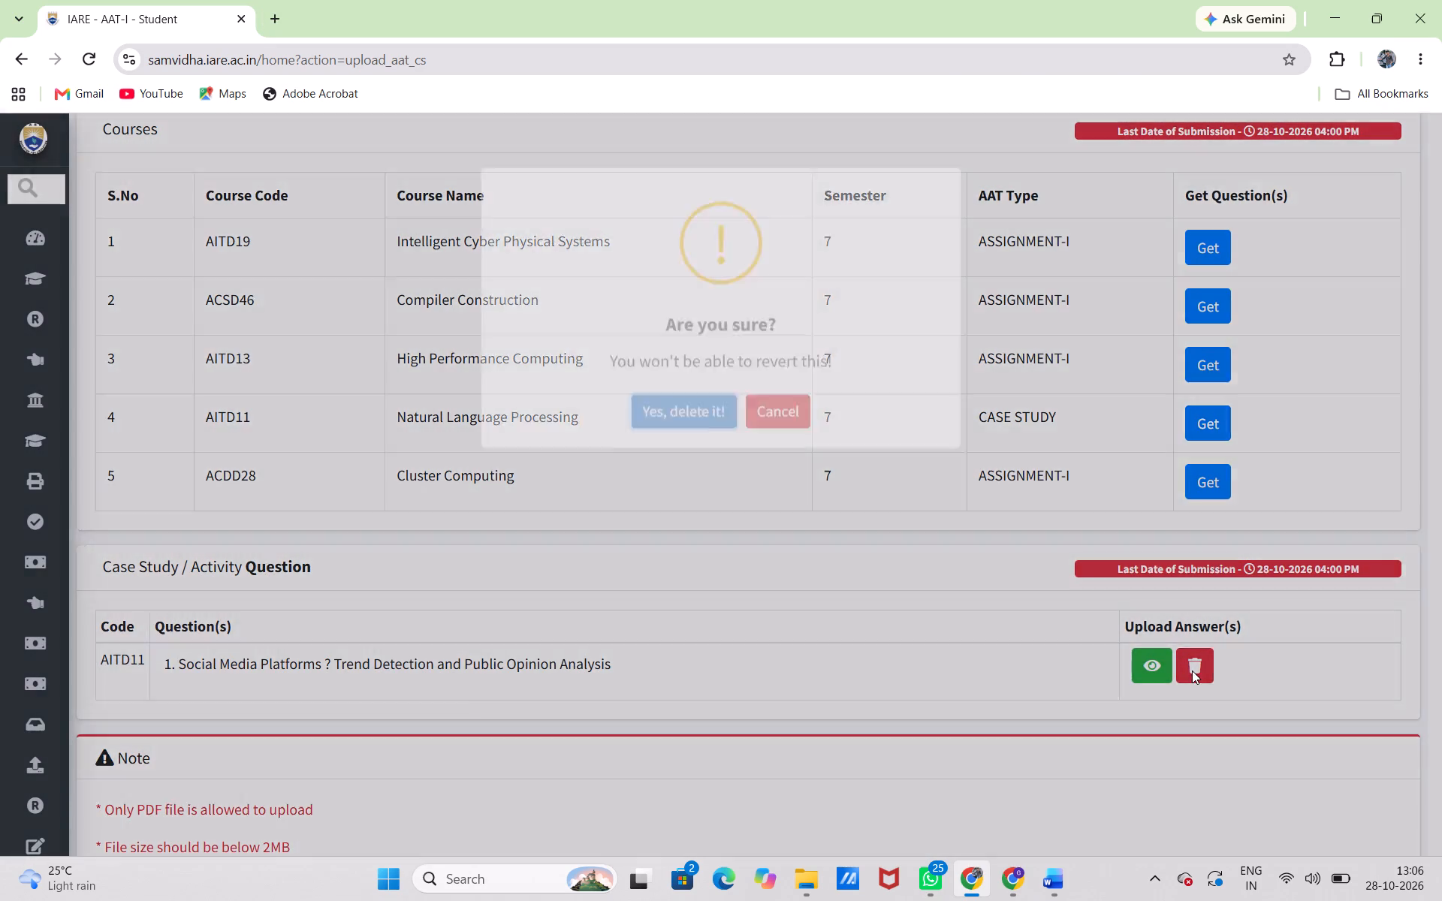
click(667, 595)
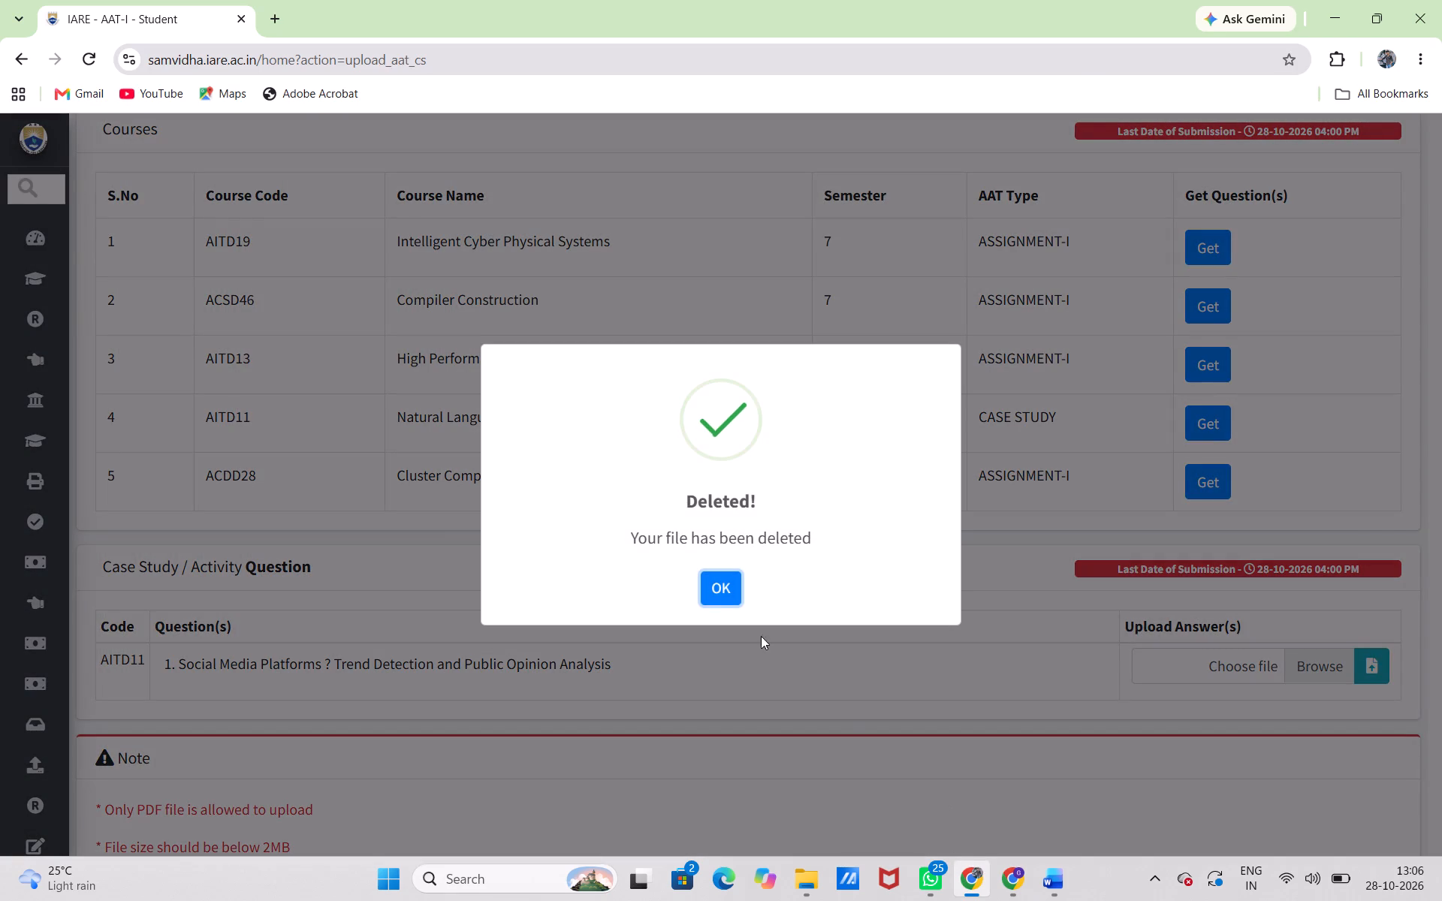
click(716, 589)
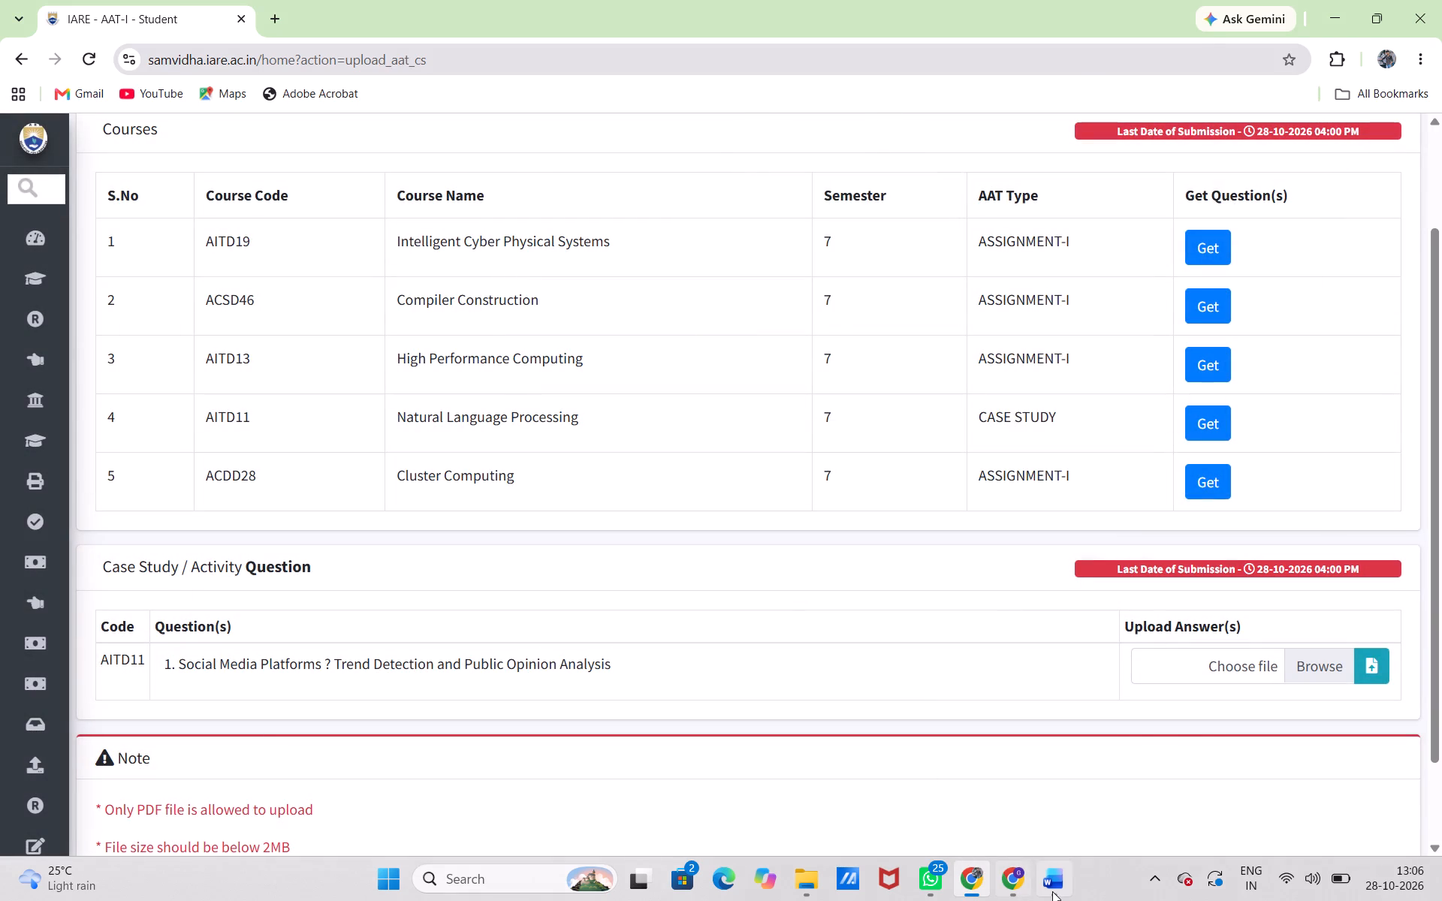
Switch to Word, open the recent document NLP CASE STUDY, and close the complex of ICPS document.
click(1055, 891)
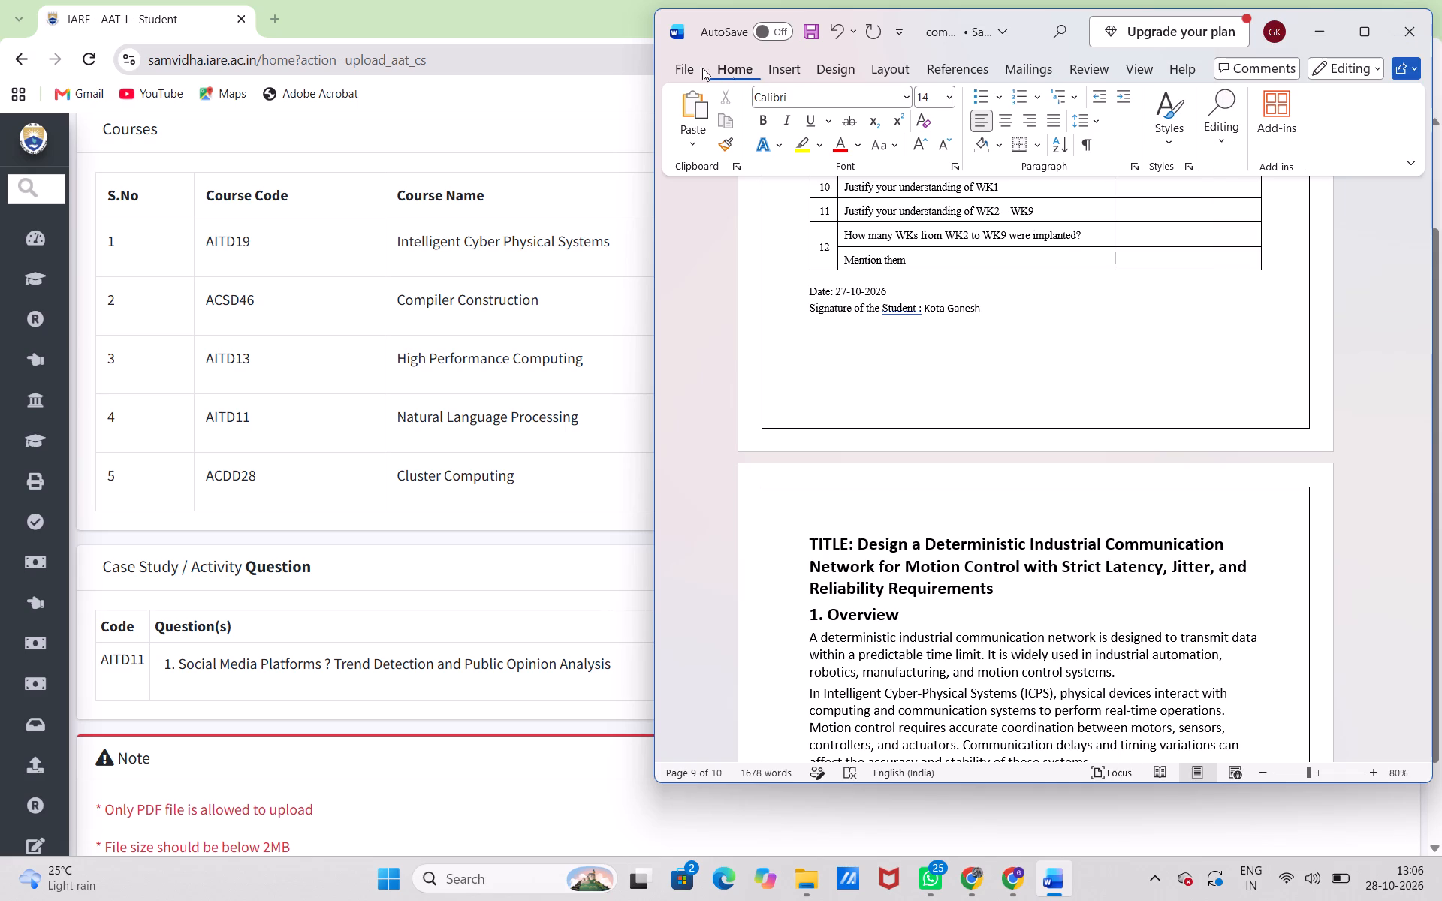
click(670, 66)
scroll(891, 518, down, 1)
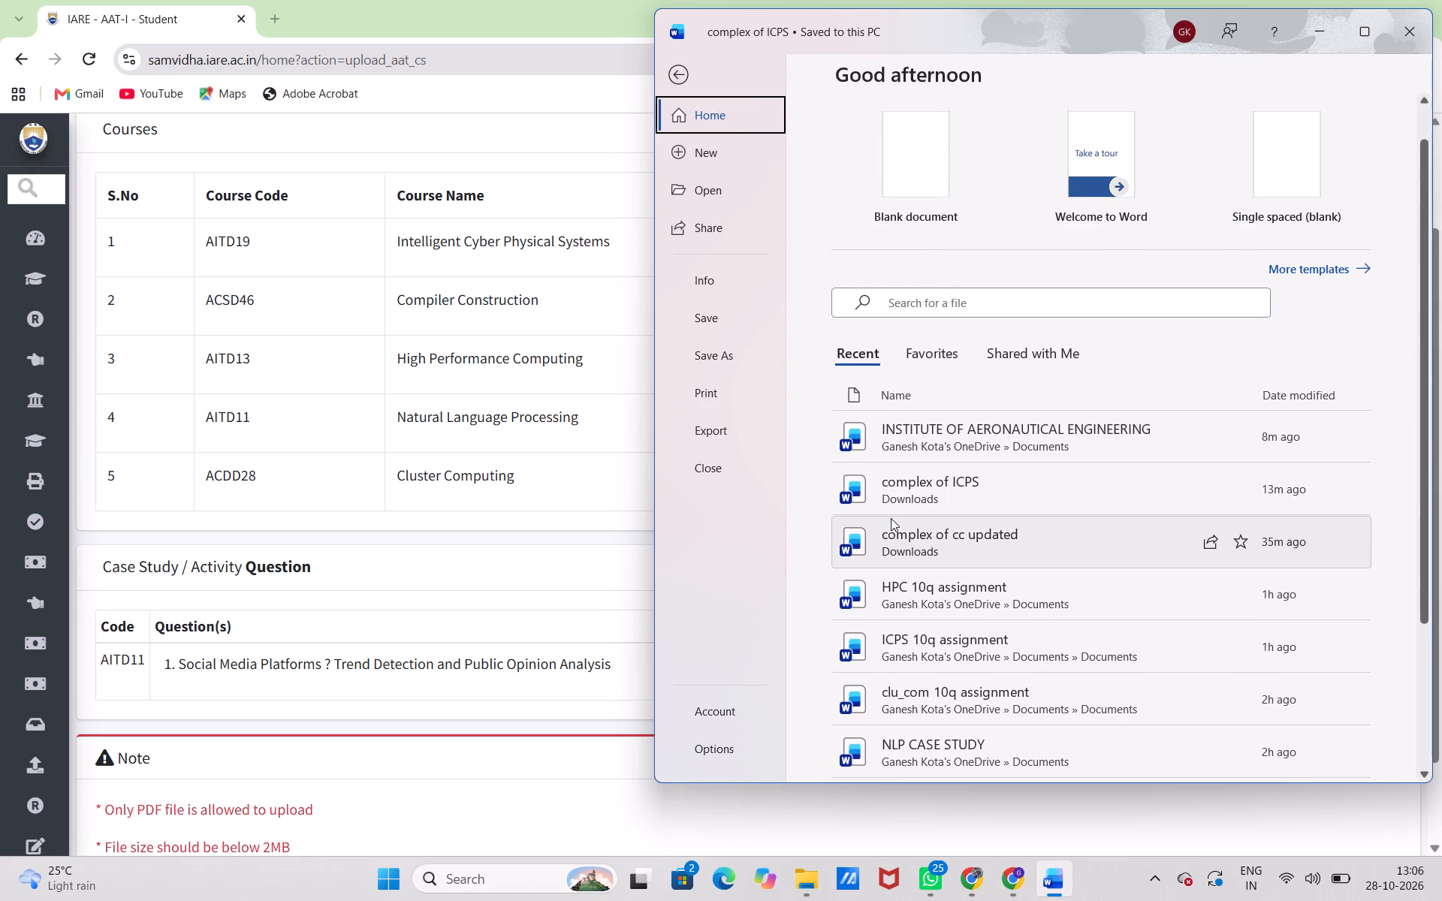
scroll(891, 518, down, 1)
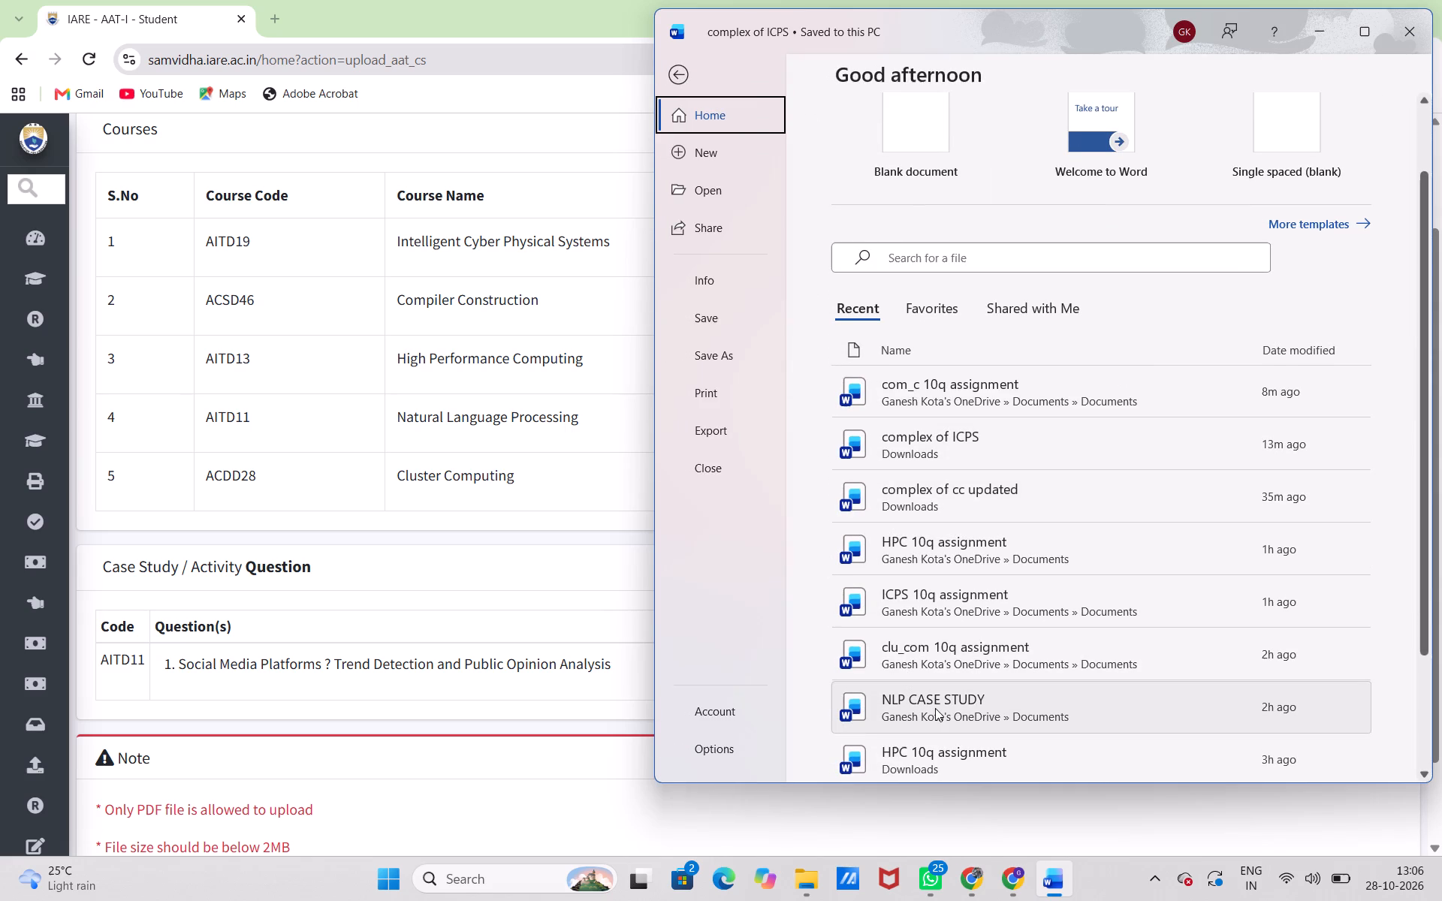
double_click(935, 708)
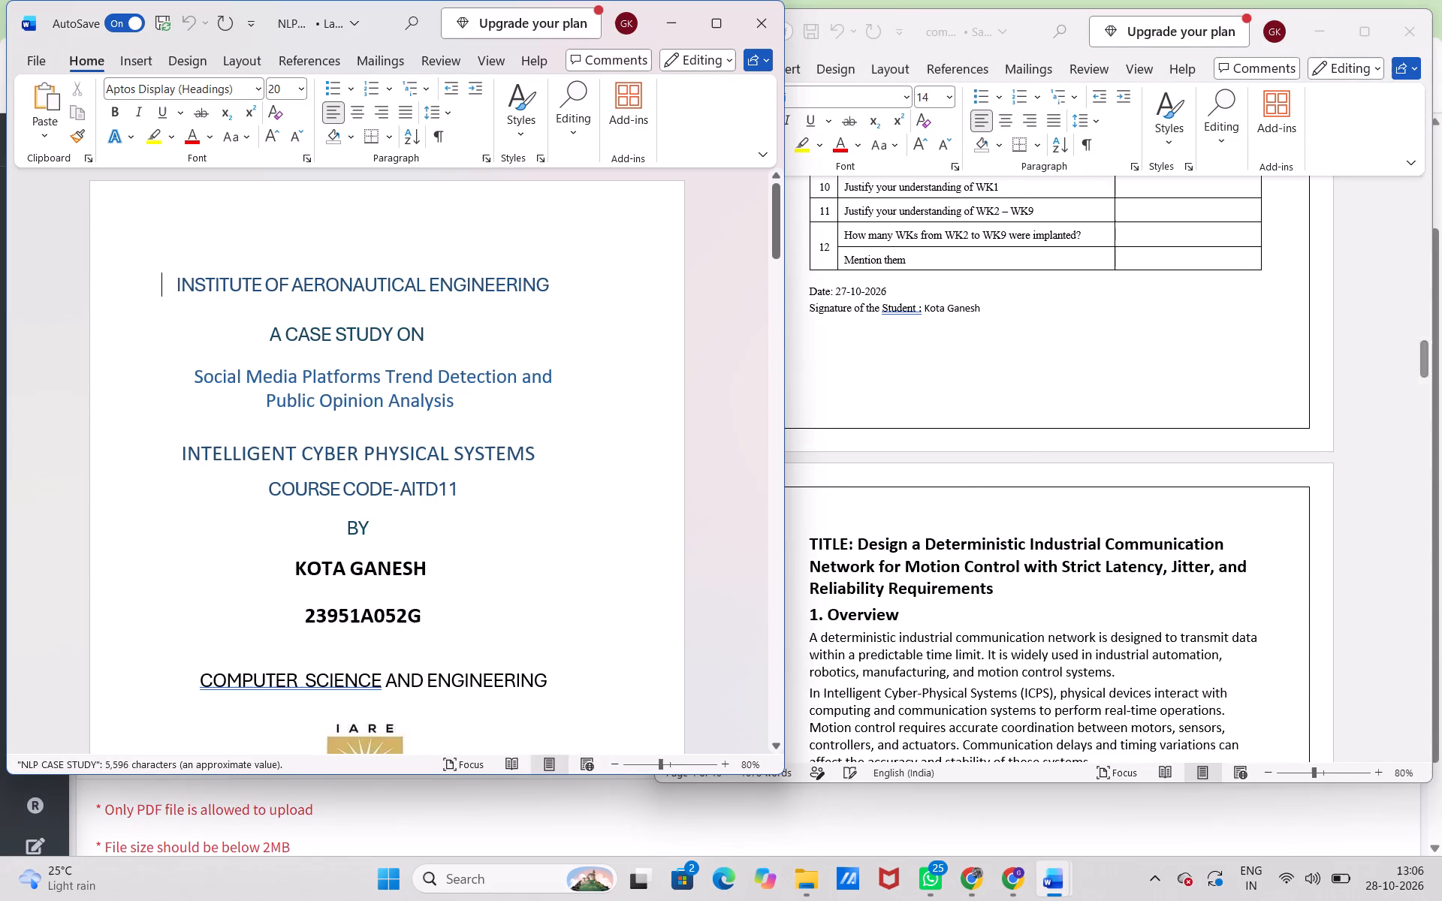
click(1406, 37)
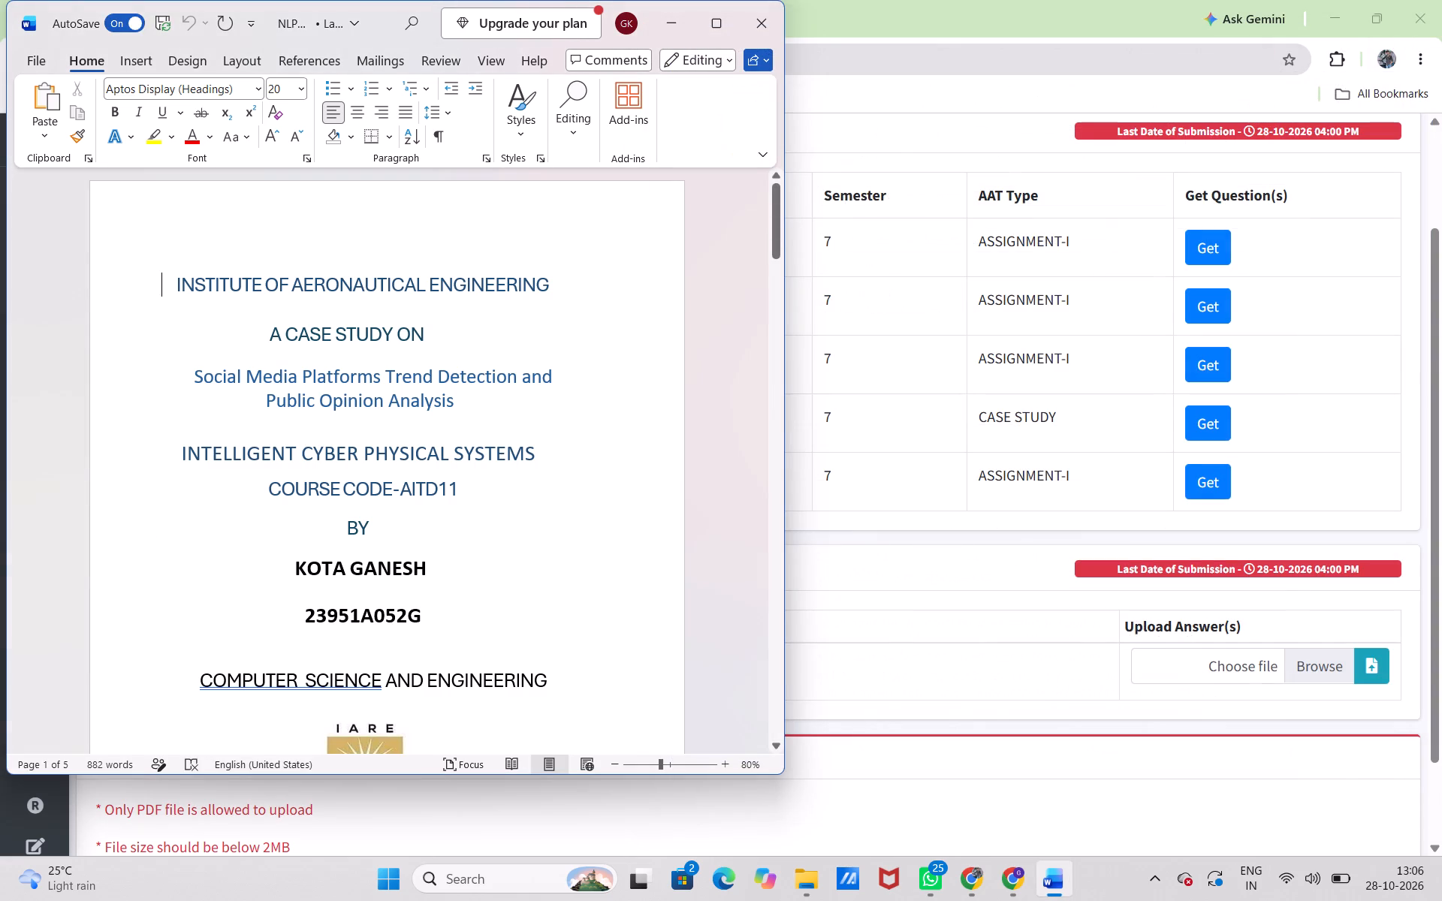
Replace the course name INTELLIGENT CYBER PHYSICAL SYSTEMS on the case study's cover page with NATURAL LANGUAGE PROCESSING.
click(545, 451)
key(BackSpace)
key(BackSpace)
key(BackSpace)
key(BackSpace)
key(BackSpace)
key(BackSpace)
key(BackSpace)
key(BackSpace)
key(BackSpace)
key(BackSpace)
key(BackSpace)
key(BackSpace)
key(BackSpace)
key(BackSpace)
key(BackSpace)
key(BackSpace)
key(BackSpace)
key(BackSpace)
key(BackSpace)
key(BackSpace)
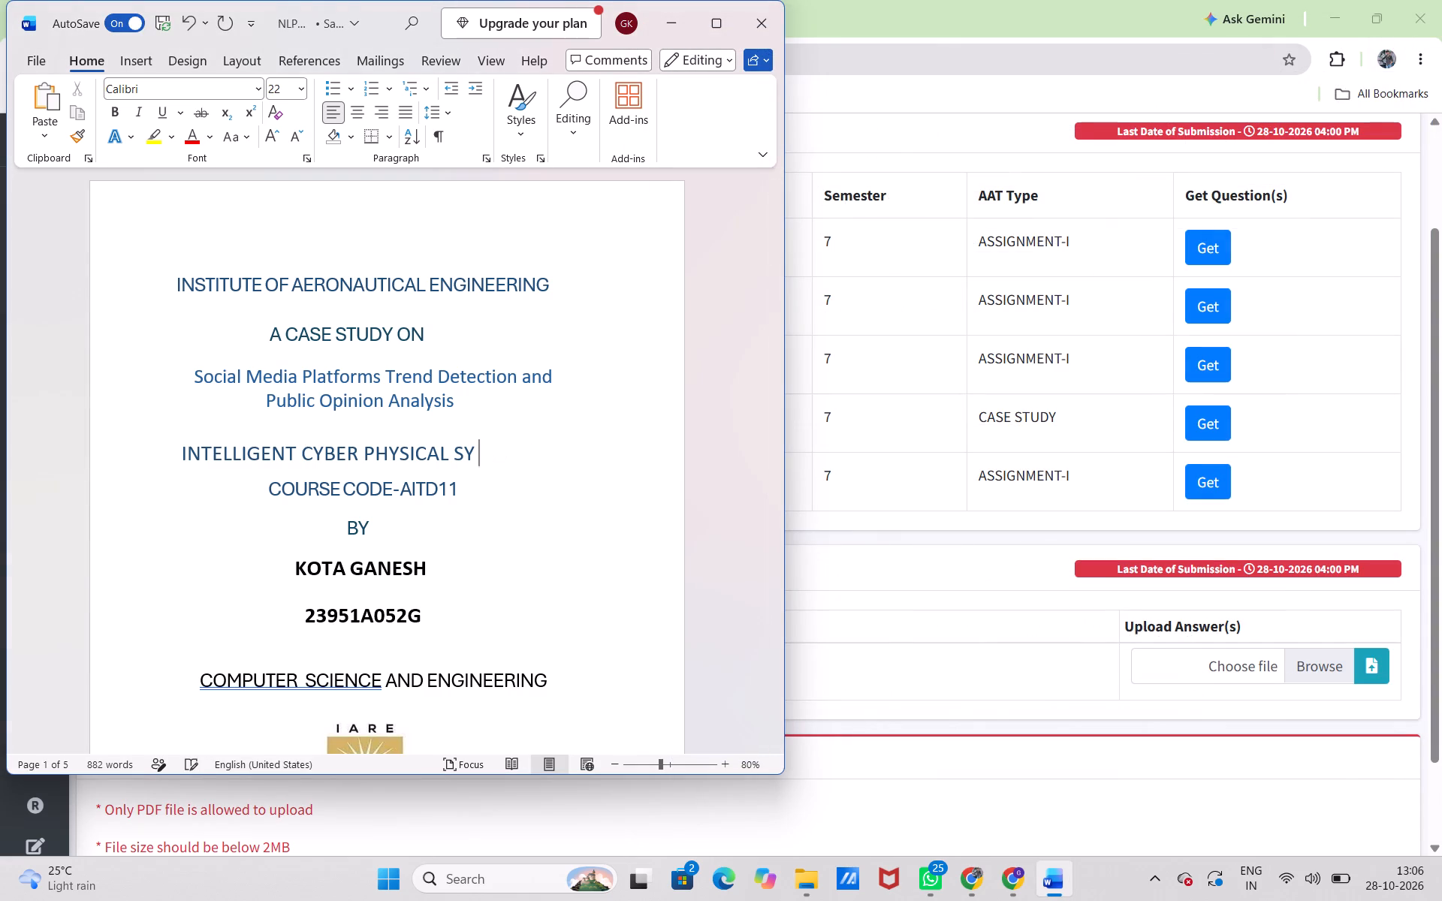
key(BackSpace)
key(BackSpace)
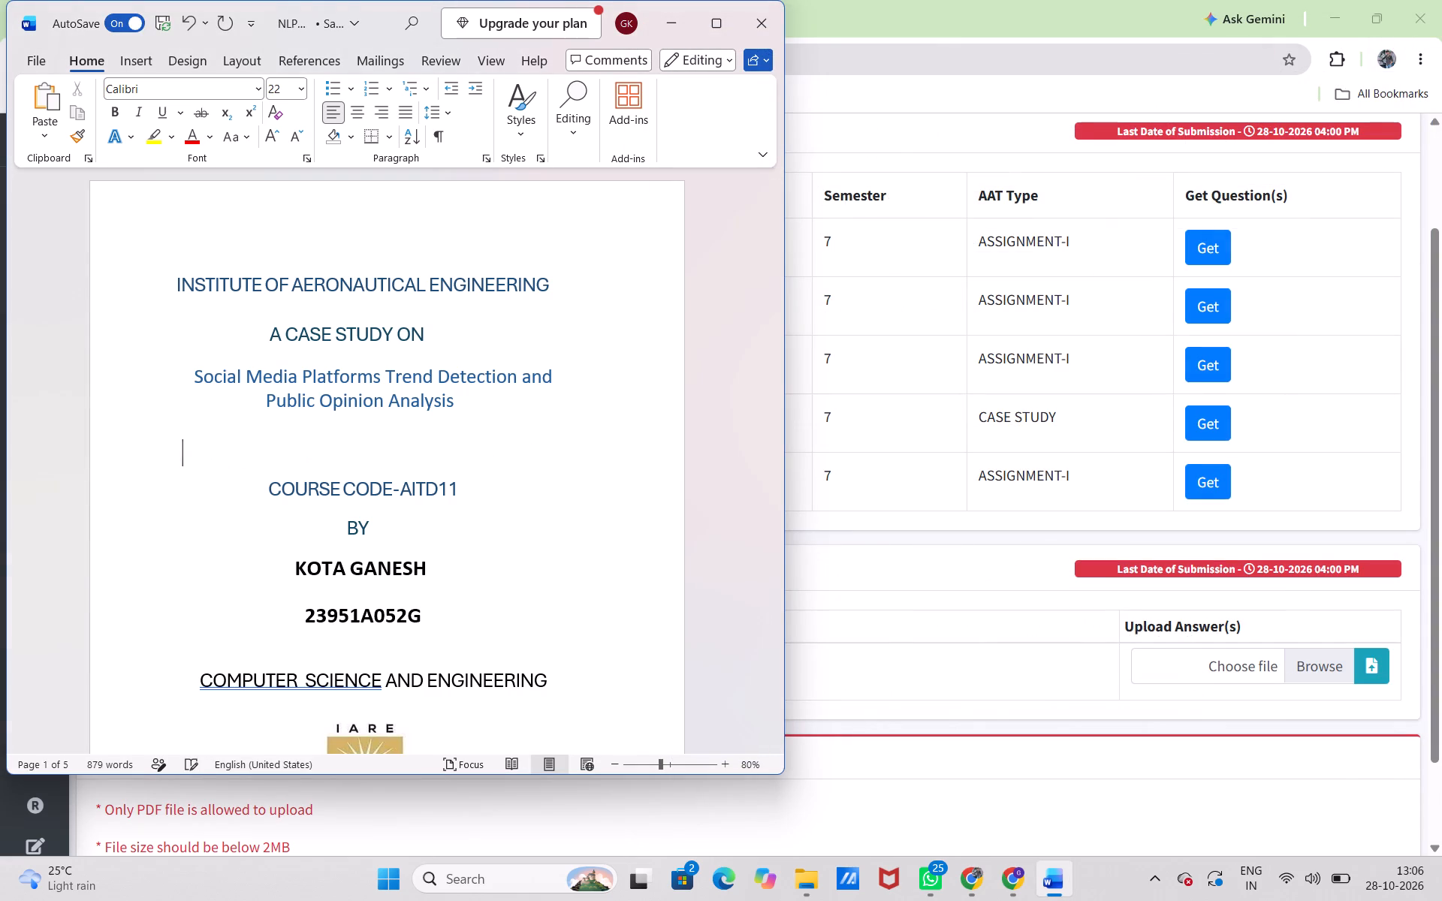
text(NATURAL)
key(space)
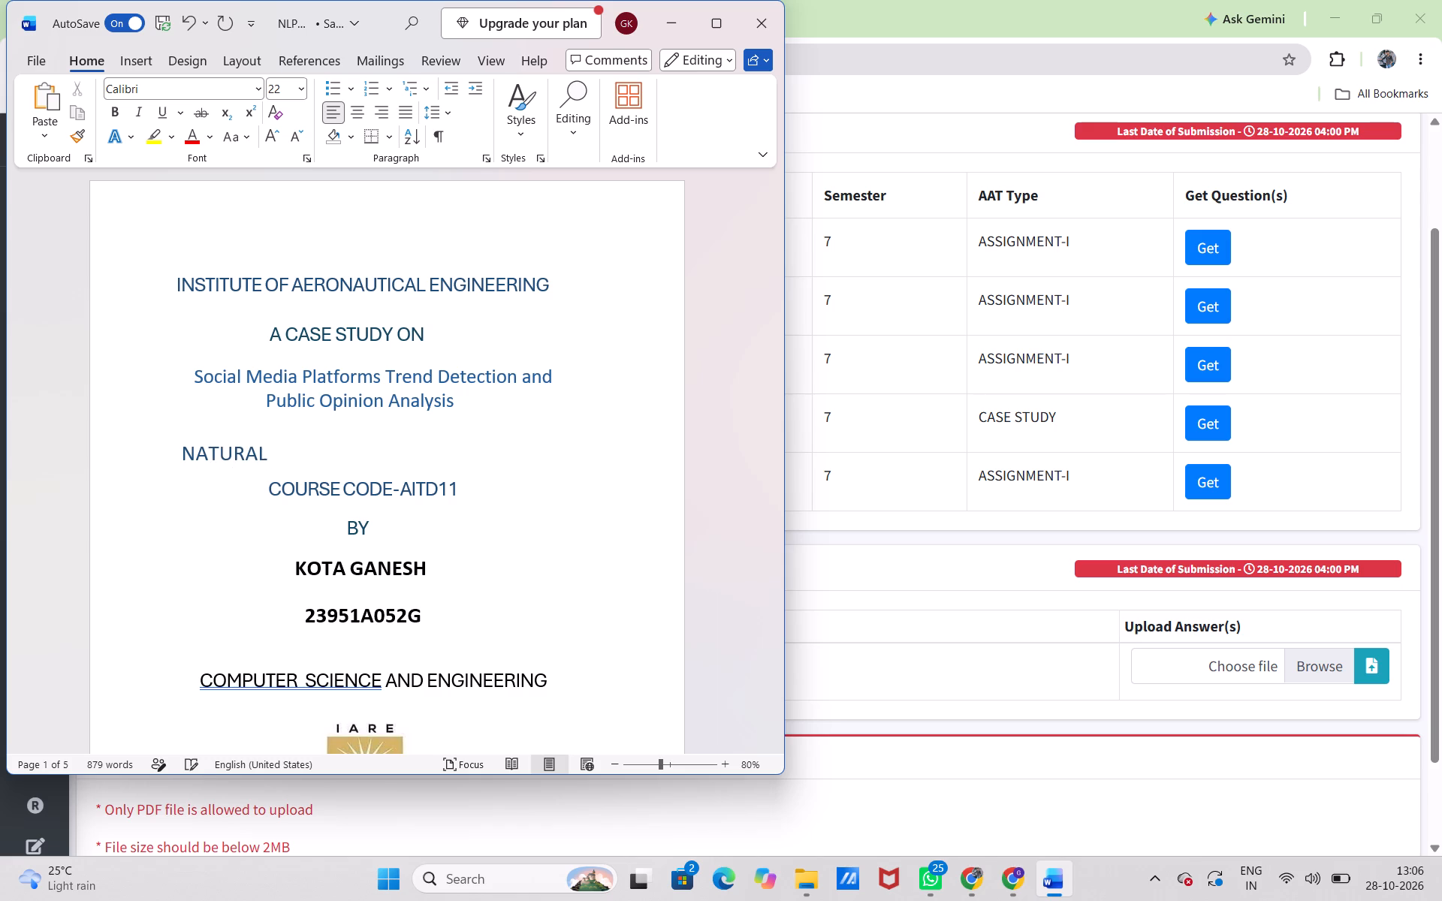
text(LA)
drag(382, 11, 973, 26)
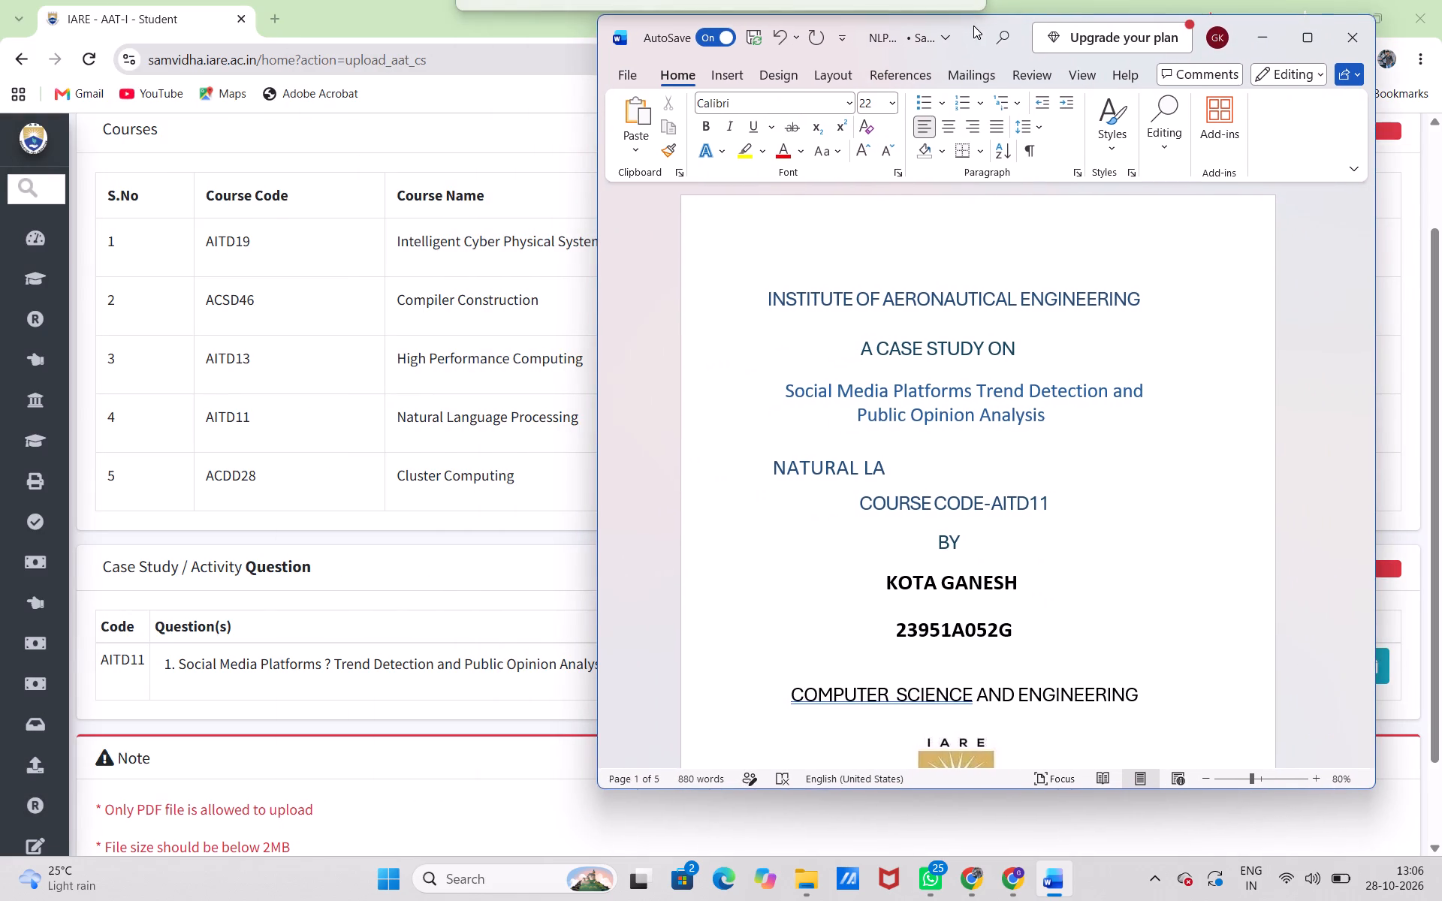
drag(973, 26, 974, 24)
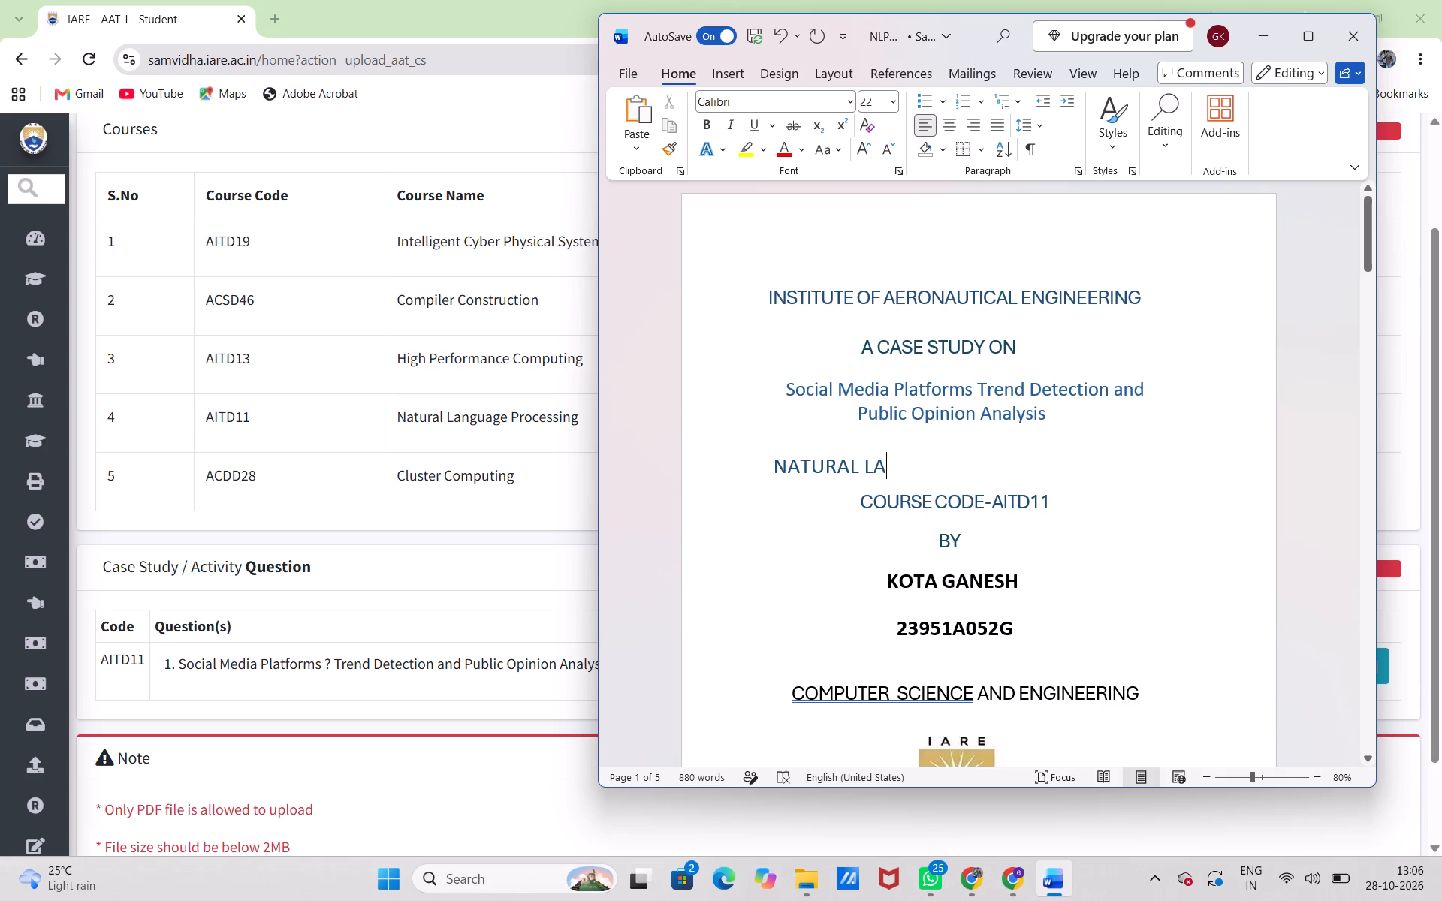
key(n)
text(GUAGE PROCESSING)
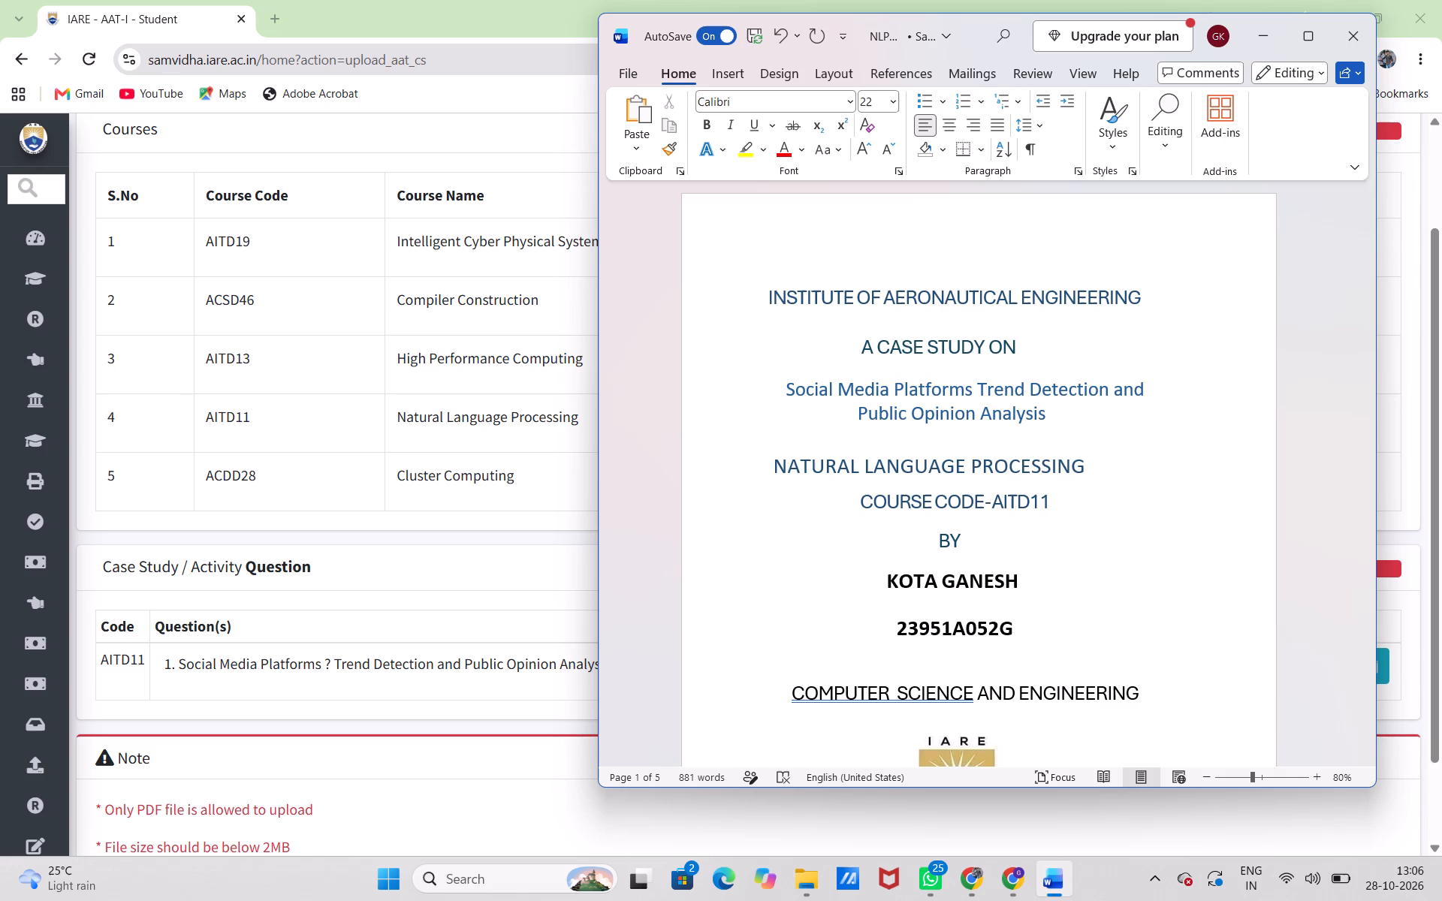
Add six leading spaces to the NATURAL LANGUAGE PROCESSING line to centre it above the course code, and look over the cover page.
click(772, 467)
key(space)
key(space)
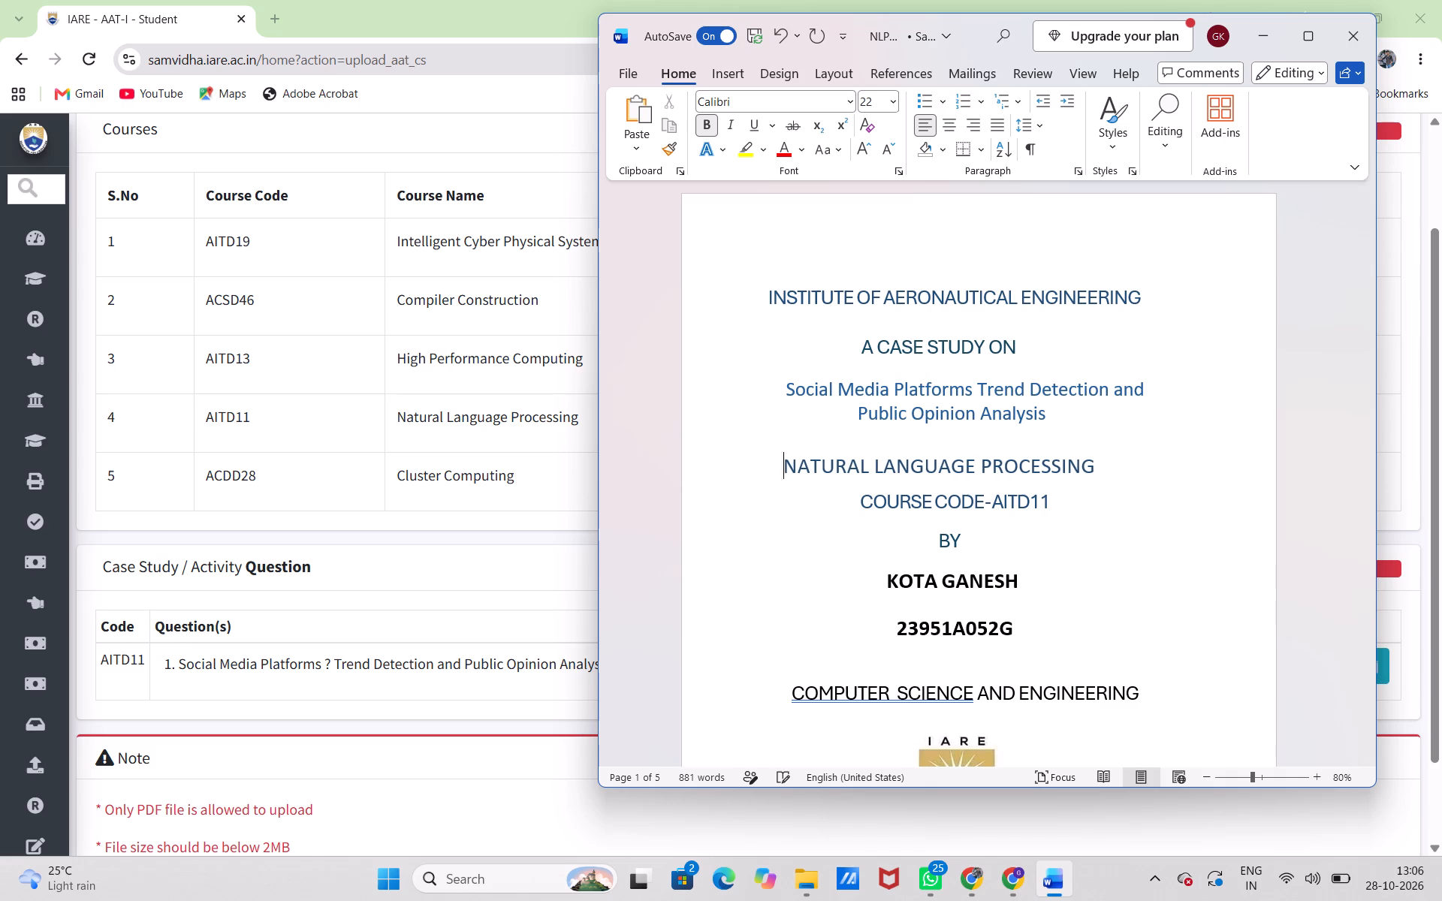
key(space)
key(space)
key(space)
key(space)
key(space)
key(BackSpace)
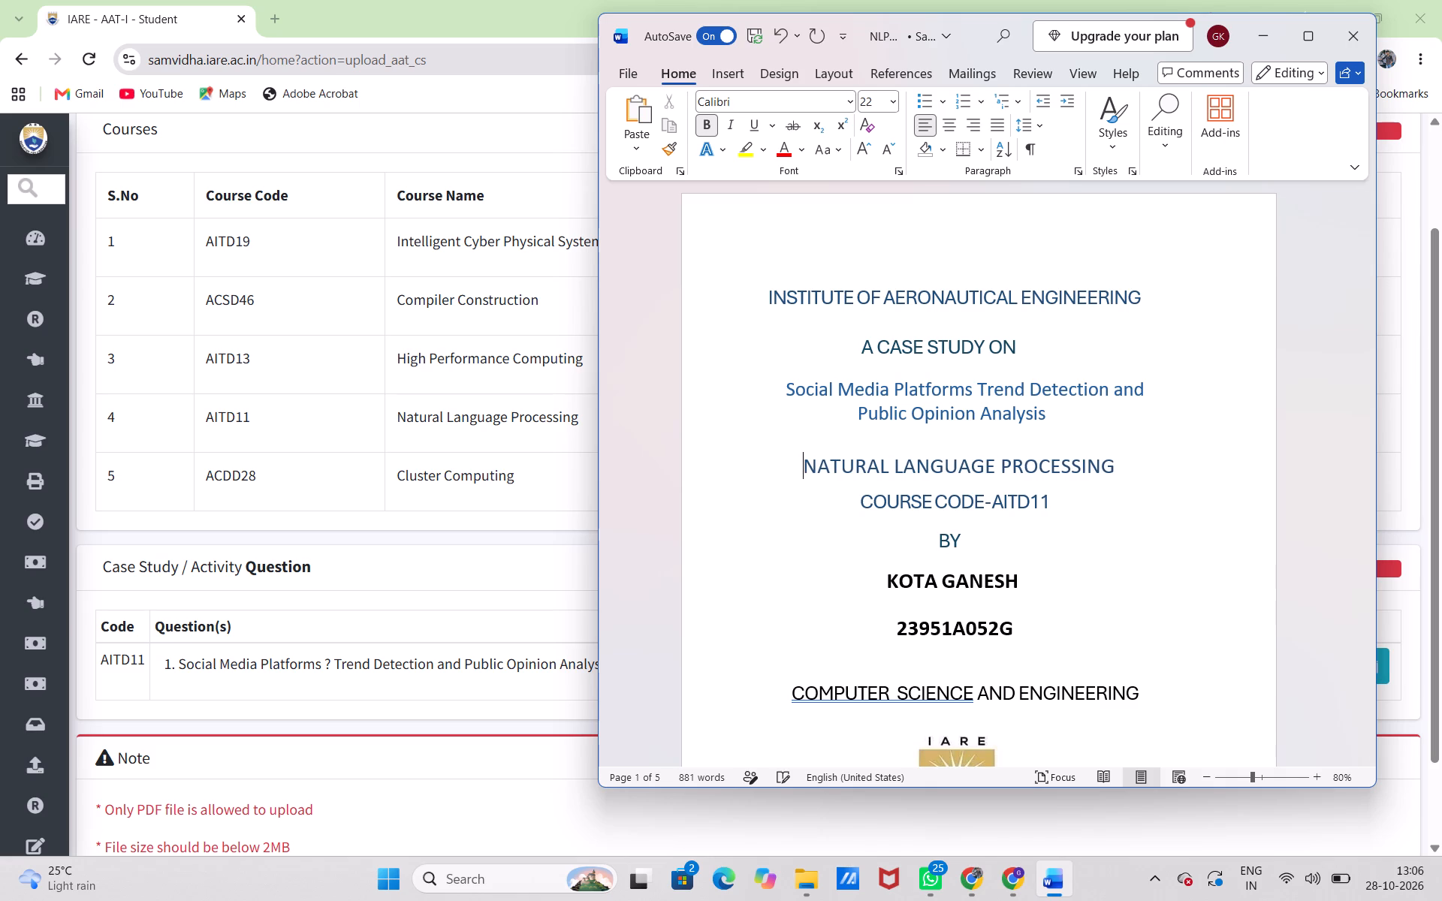
scroll(994, 616, down, 1)
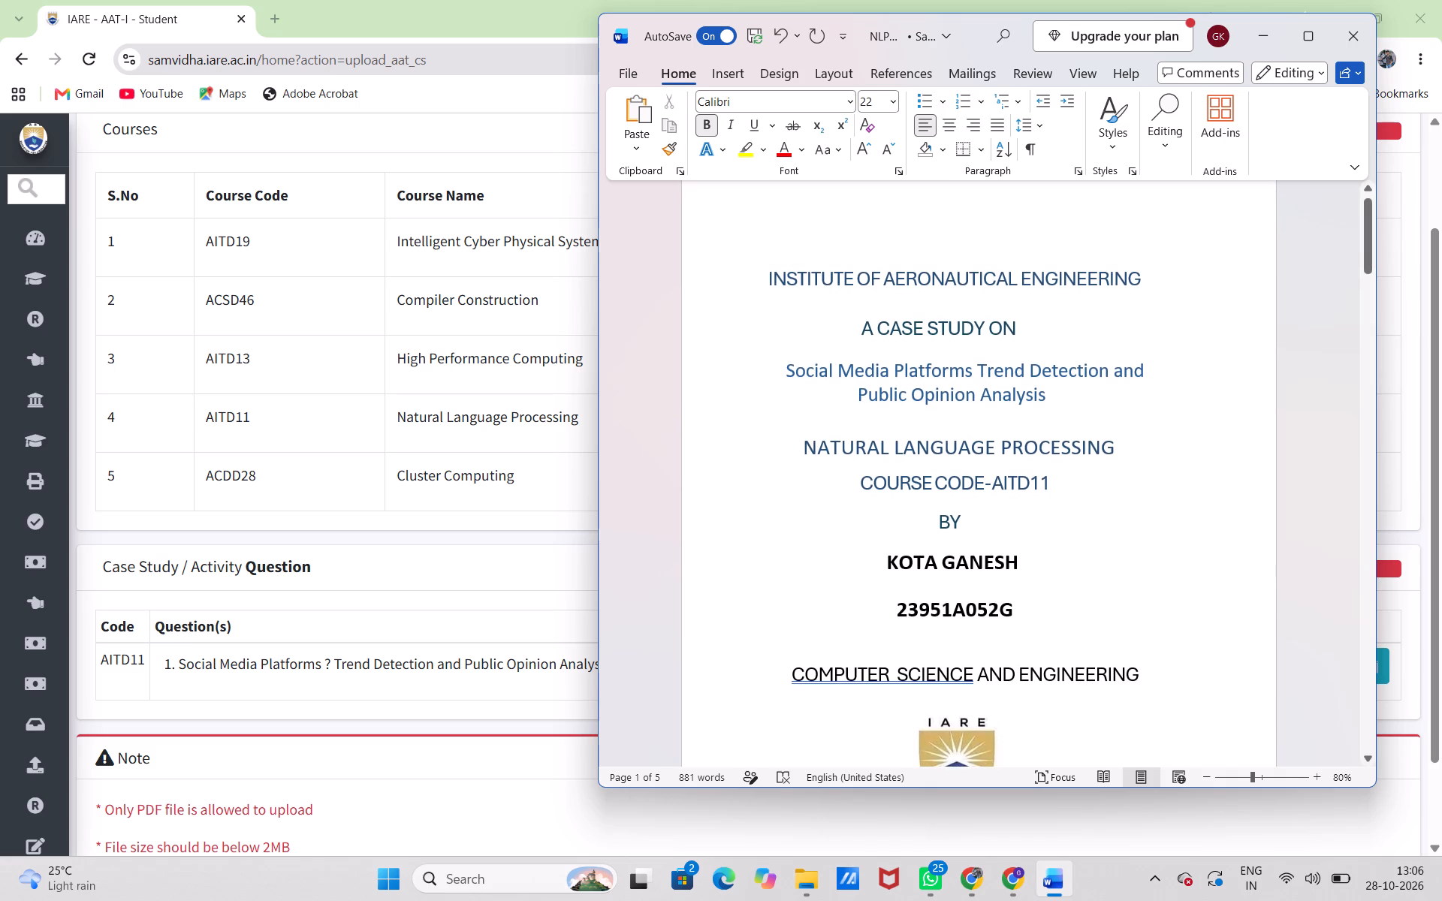
scroll(903, 463, down, 1)
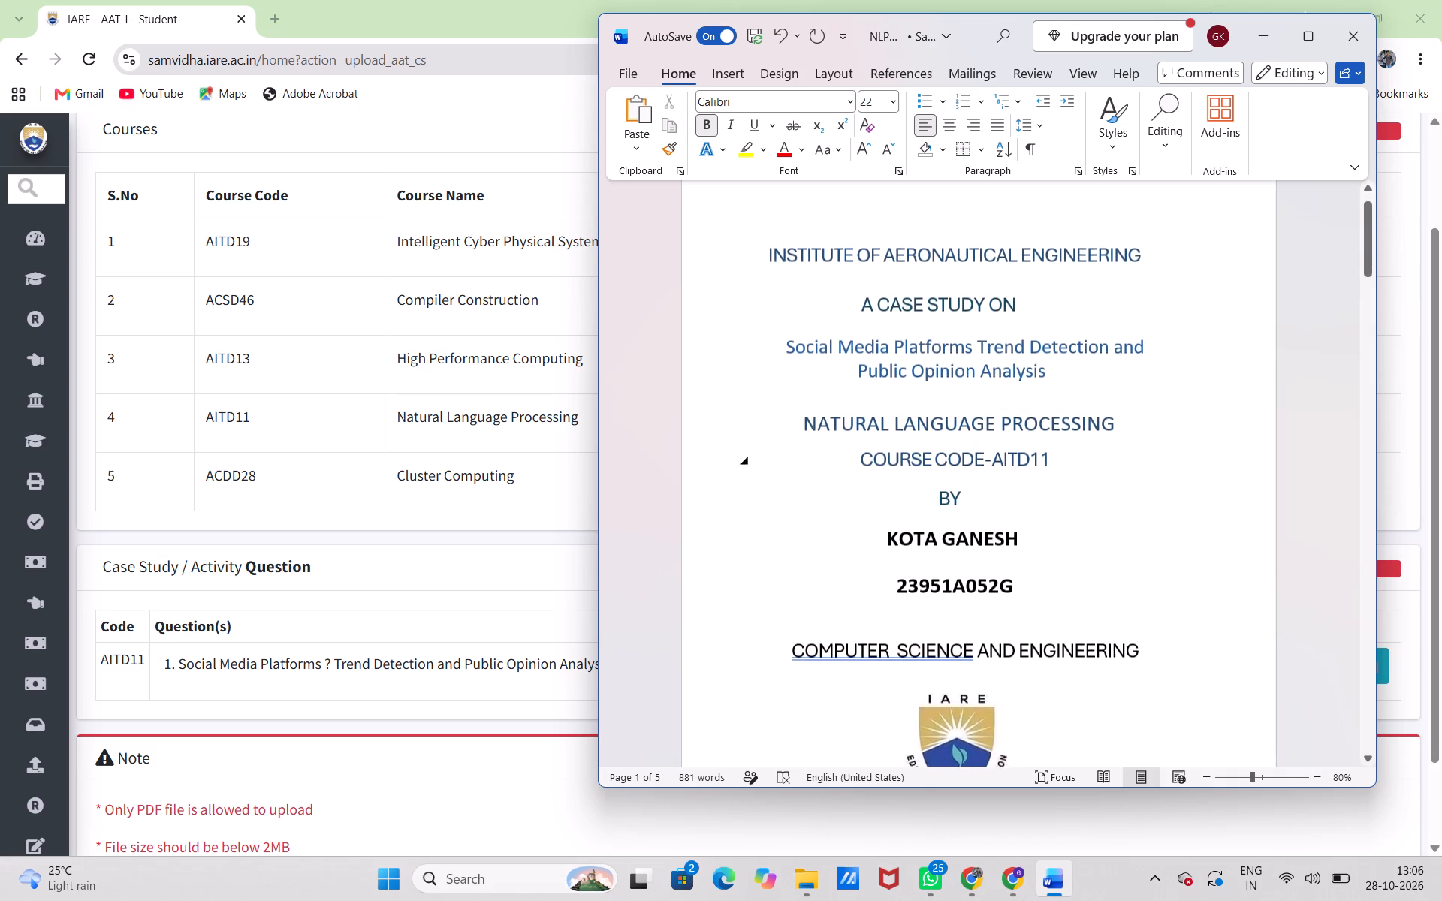
scroll(903, 463, down, 2)
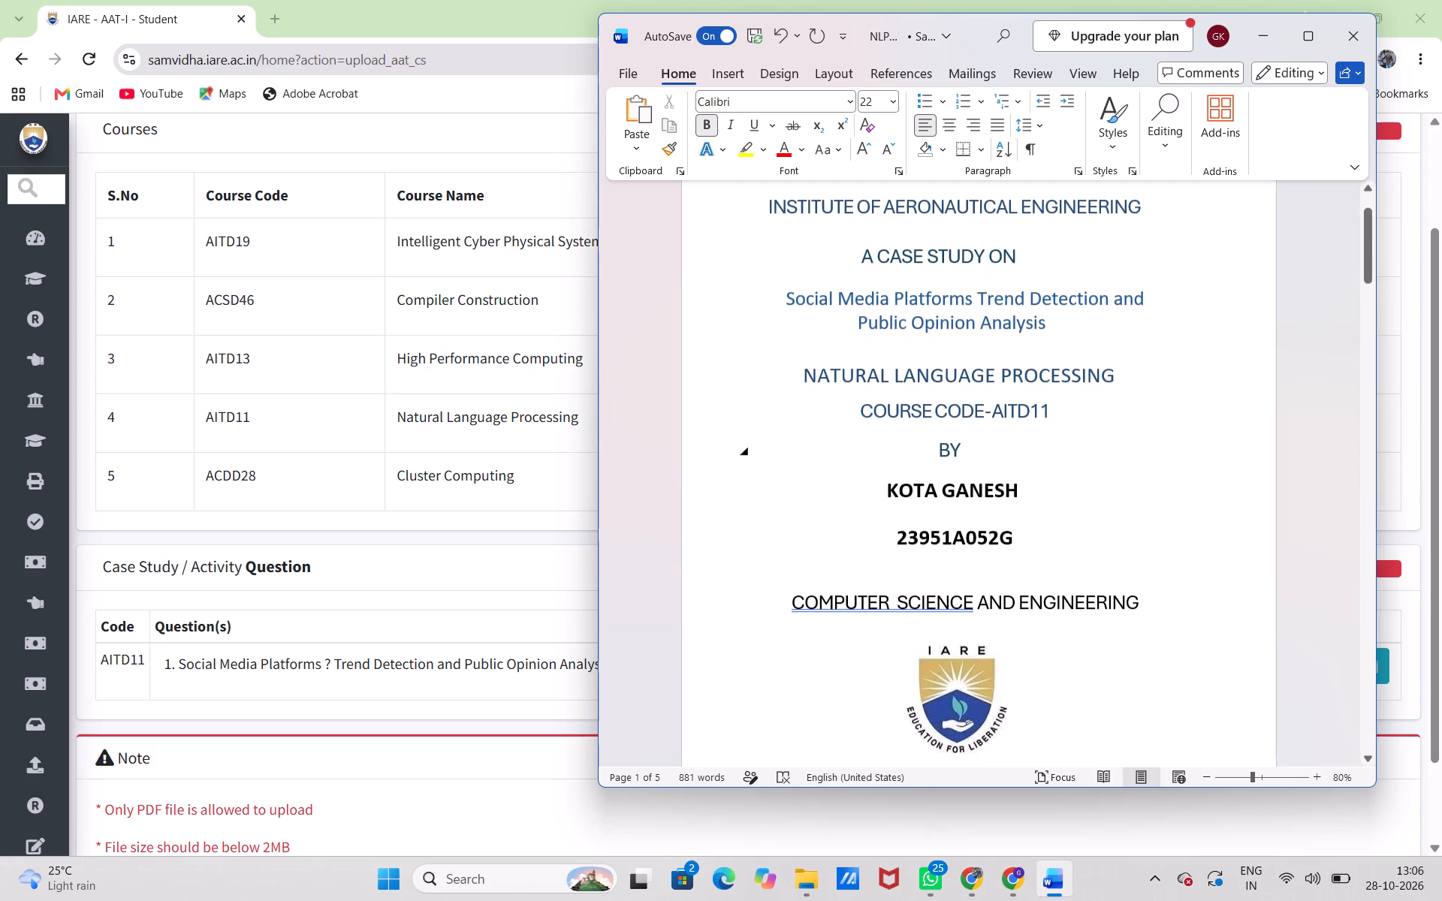
Read through the body of the NLP case study from the cover page to the Applications and Advantages sections, checking the text and tables.
scroll(903, 463, down, 4)
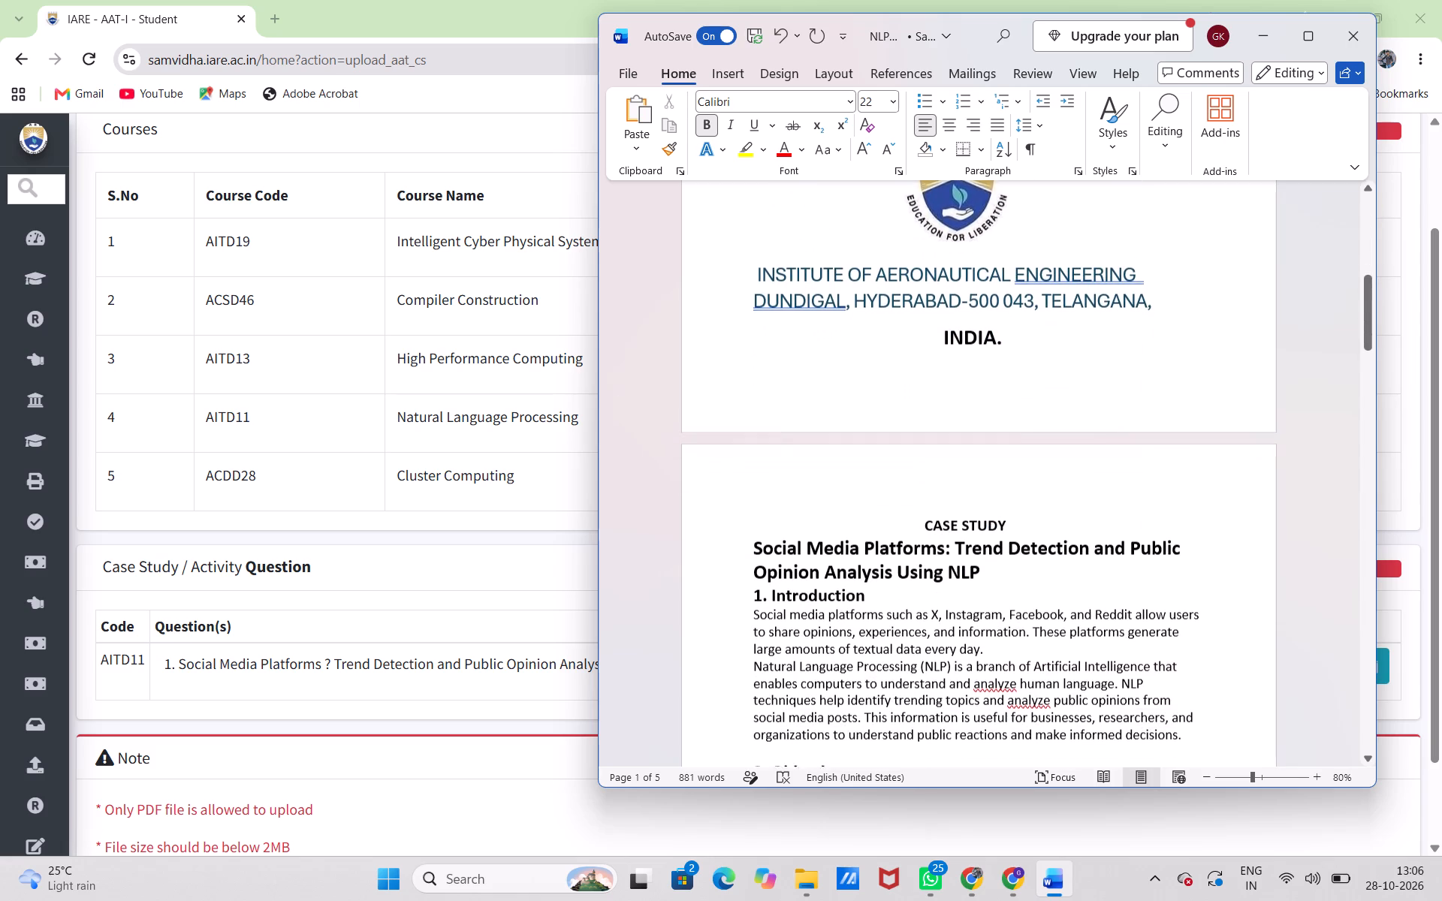
scroll(903, 463, down, 2)
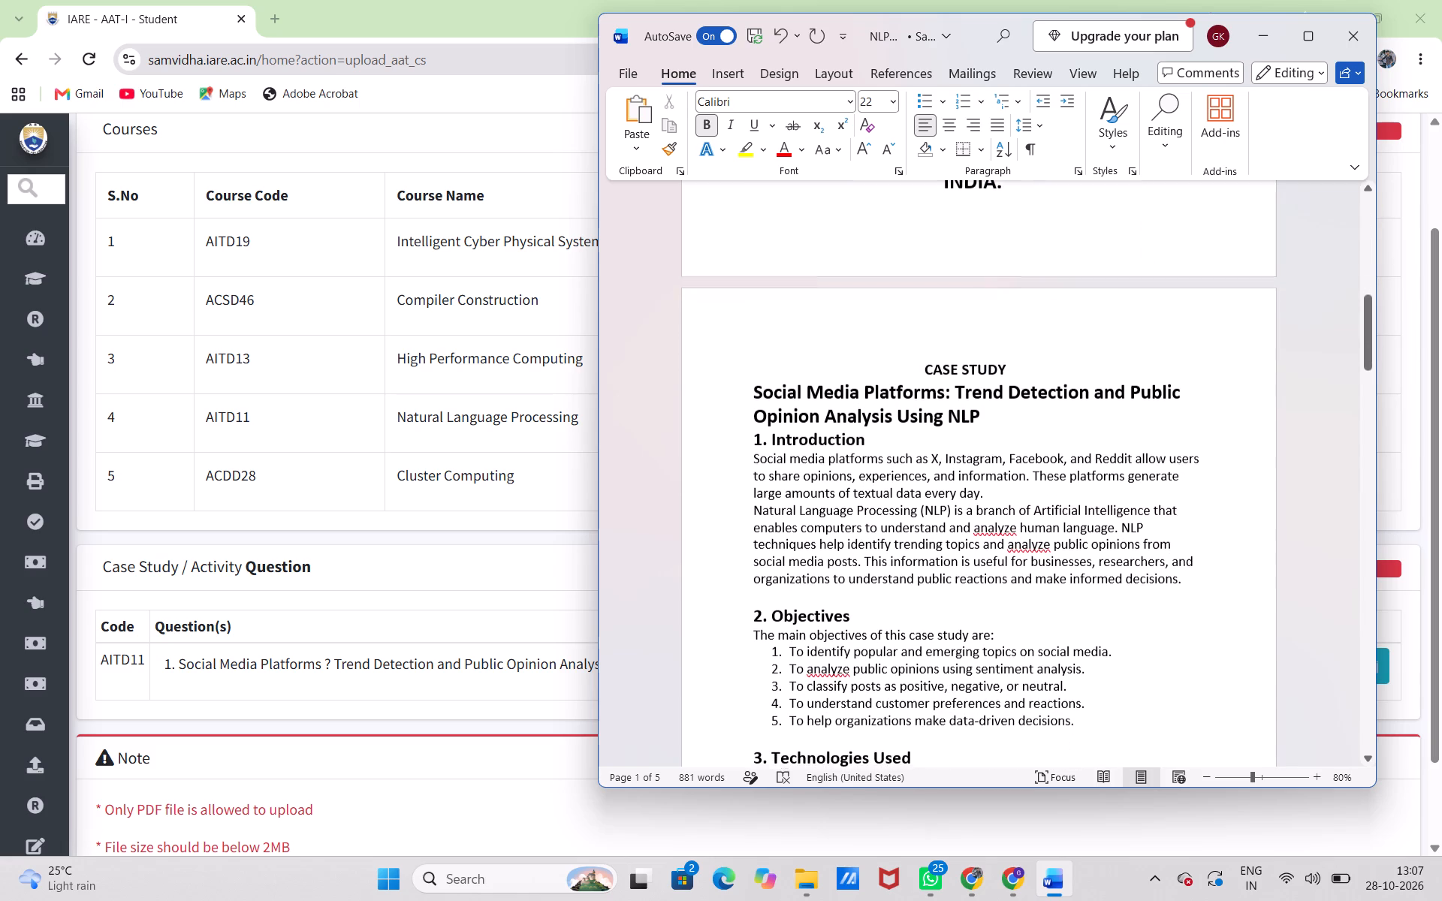
scroll(903, 463, down, 4)
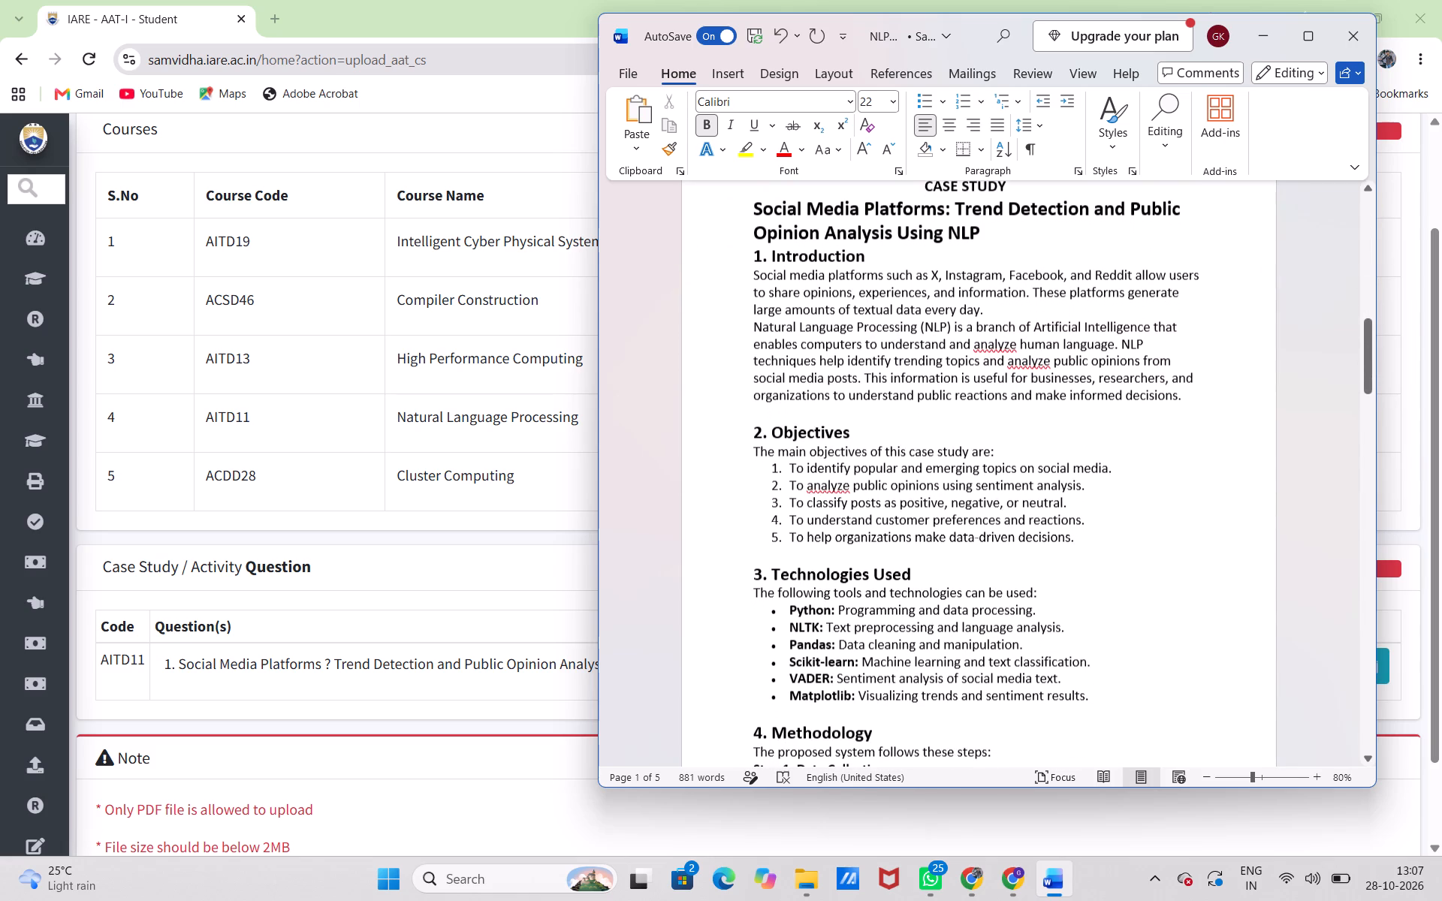
scroll(903, 463, down, 5)
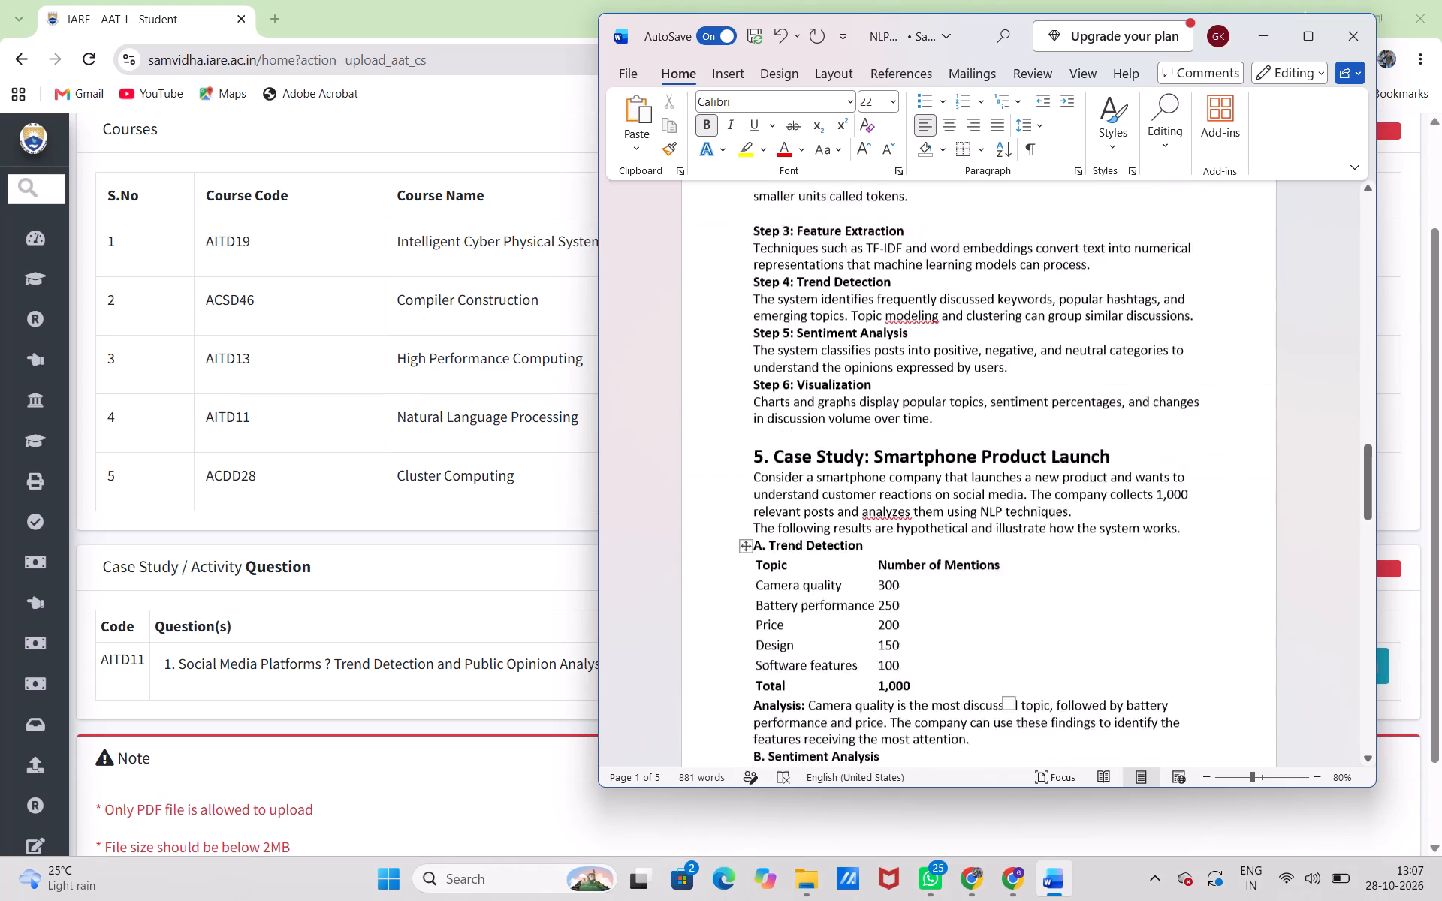
scroll(903, 463, down, 1)
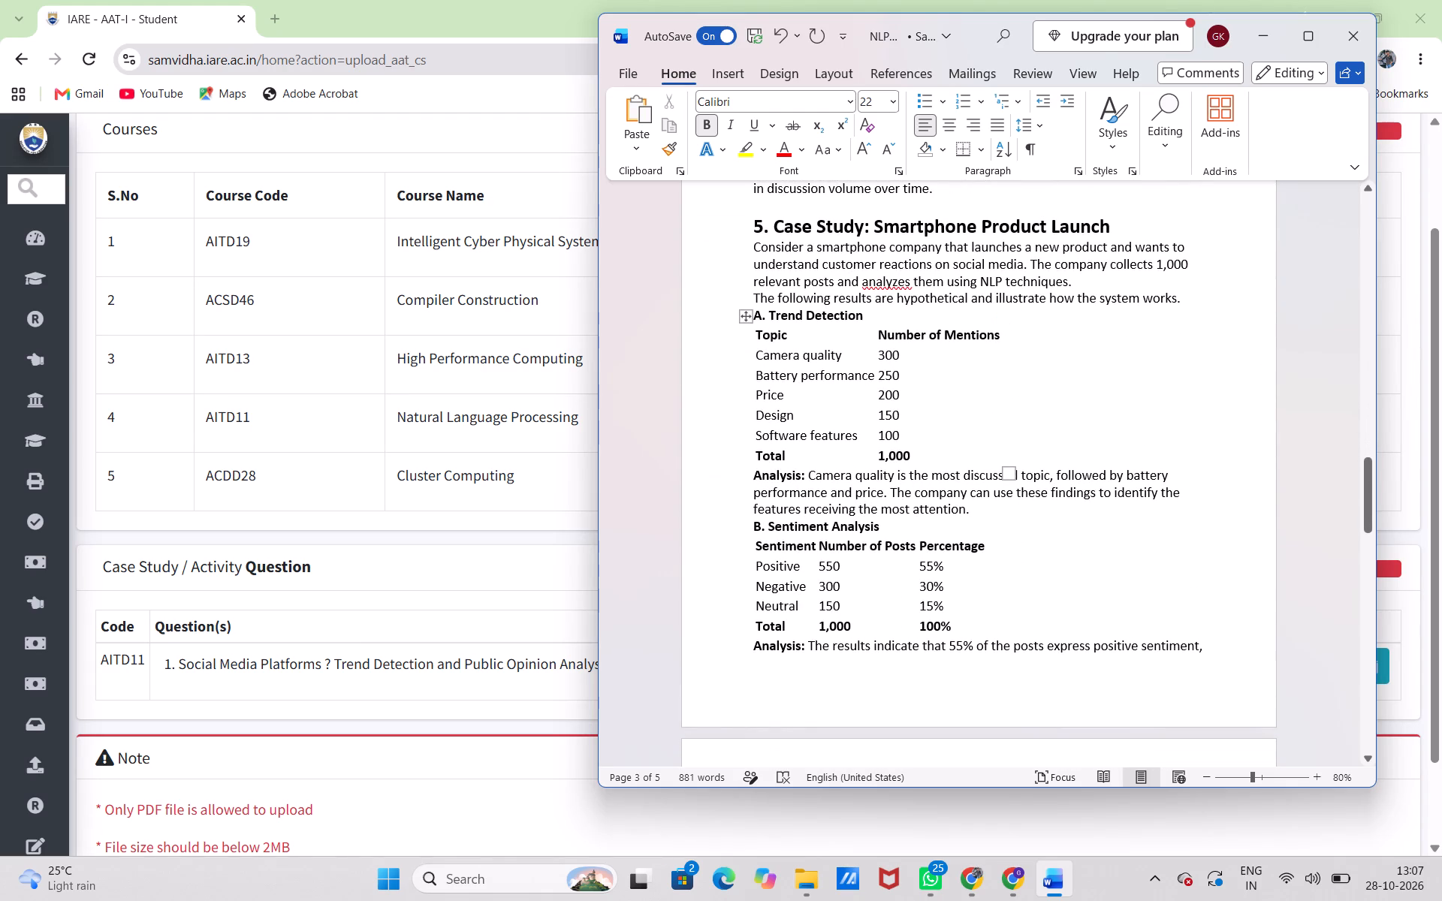
drag(930, 322, 768, 246)
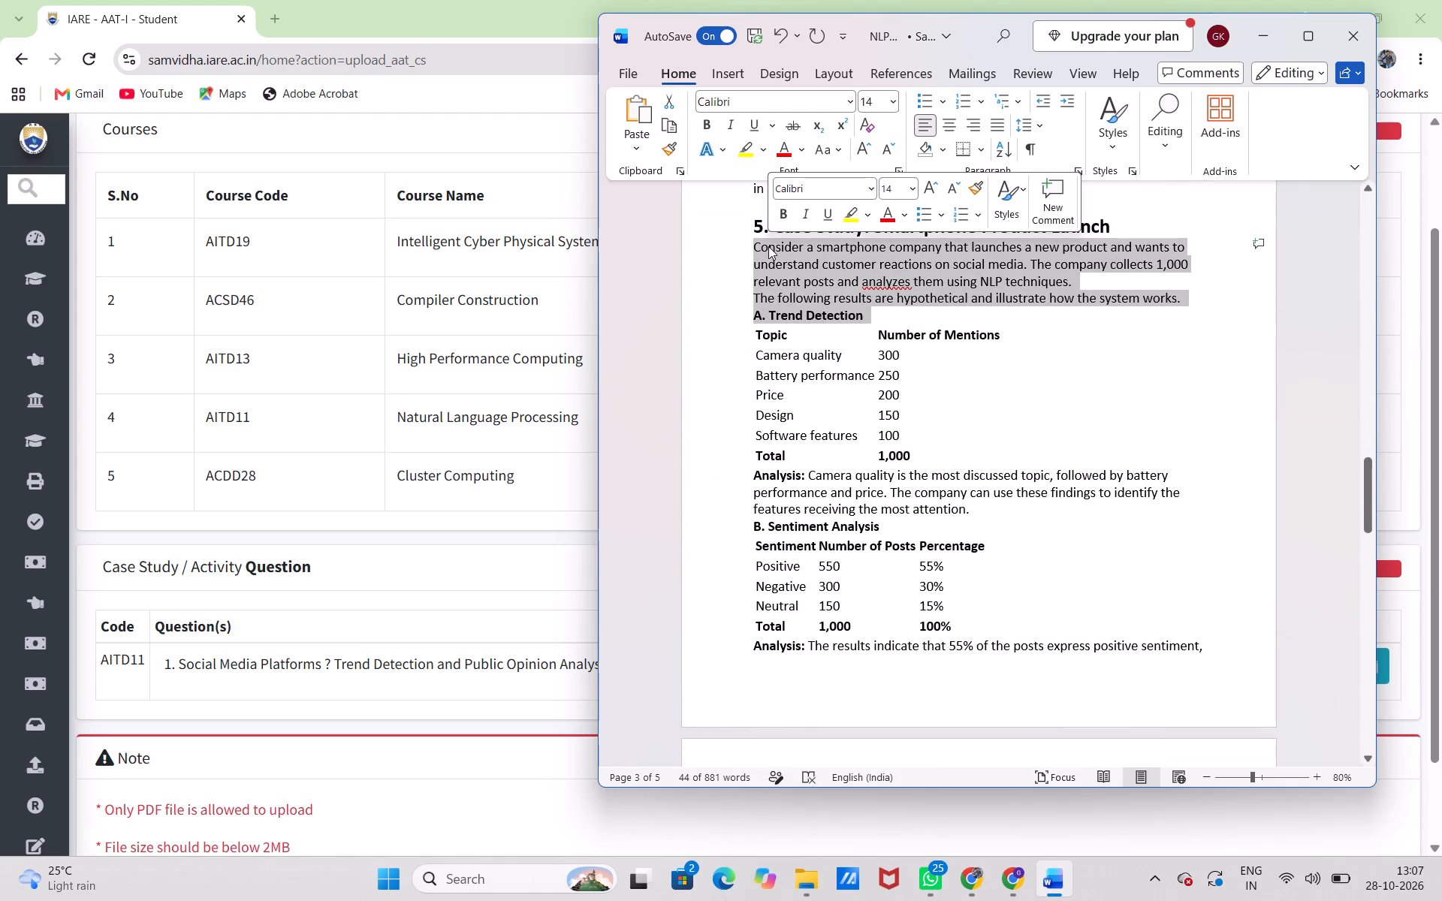
click(994, 423)
scroll(994, 423, down, 3)
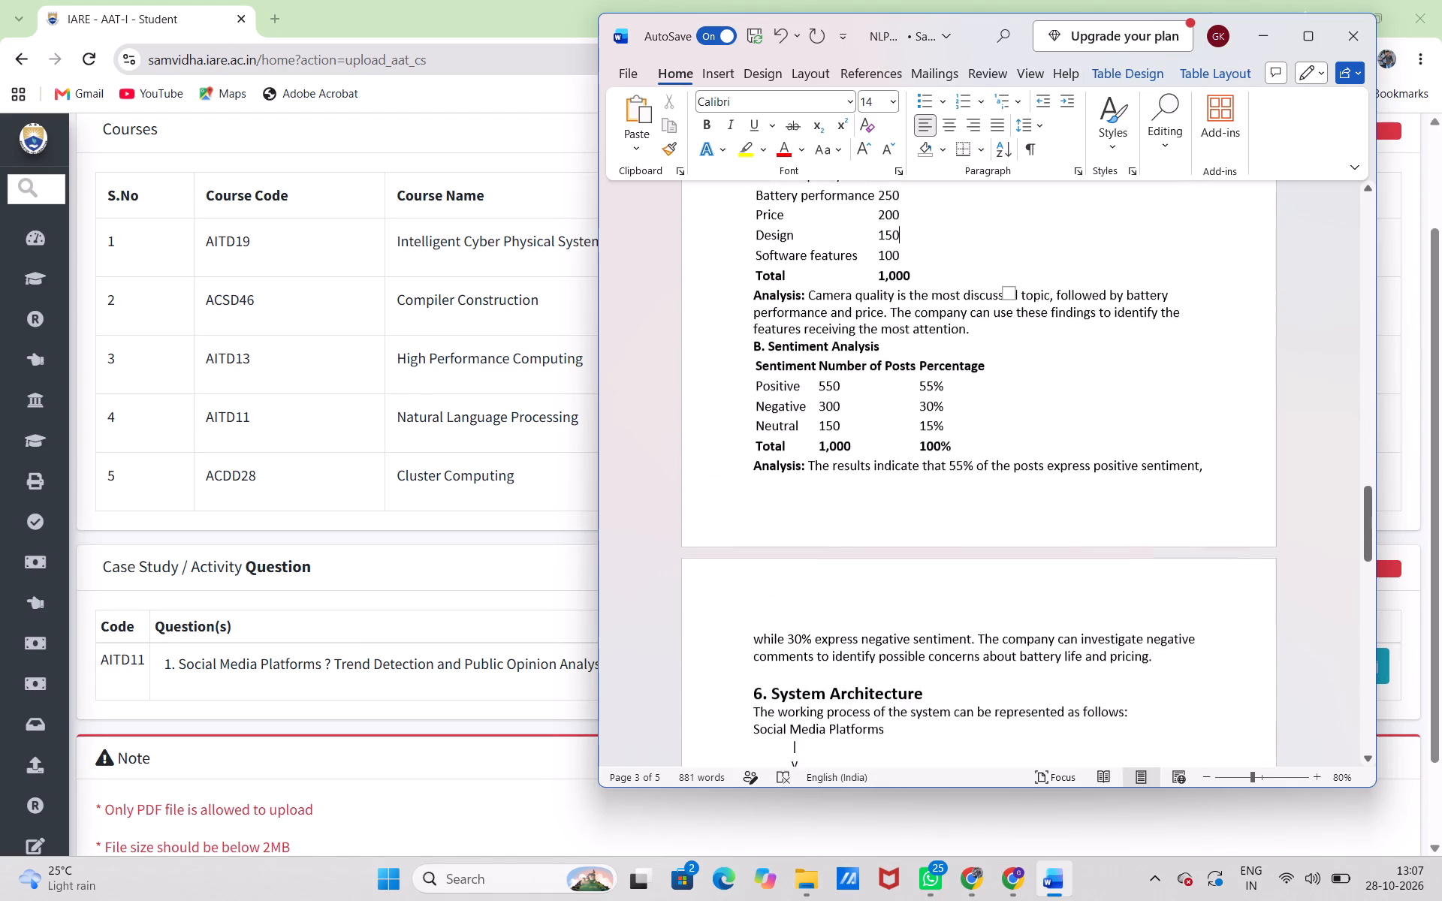
scroll(994, 423, down, 4)
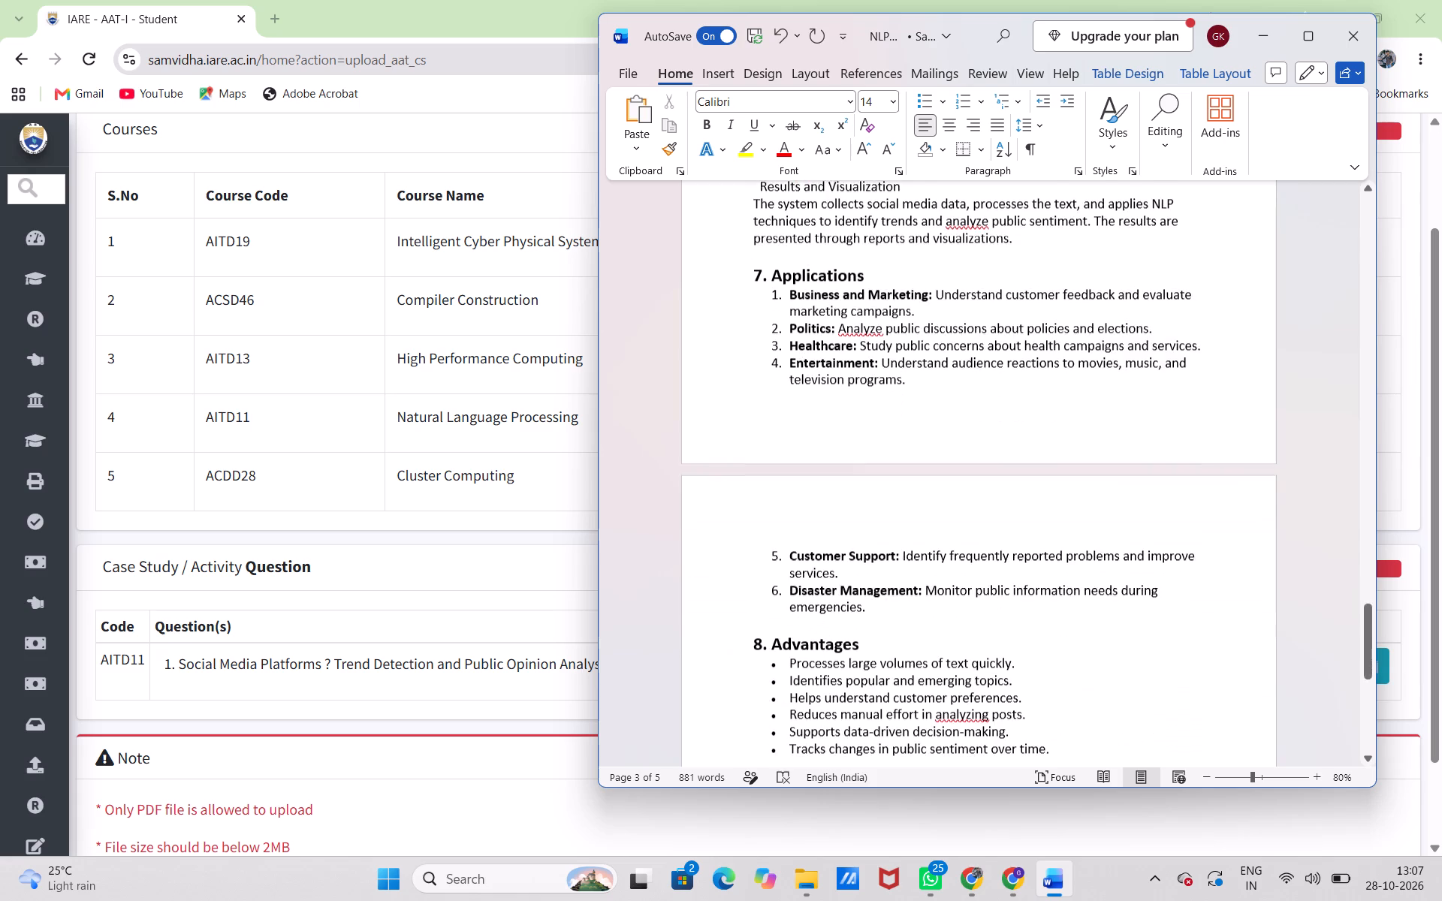
In the System Architecture diagram, replace the stray "sv" above Results and Visualization with a "v" aligned under the vertical line.
scroll(994, 423, up, 2)
scroll(900, 328, up, 1)
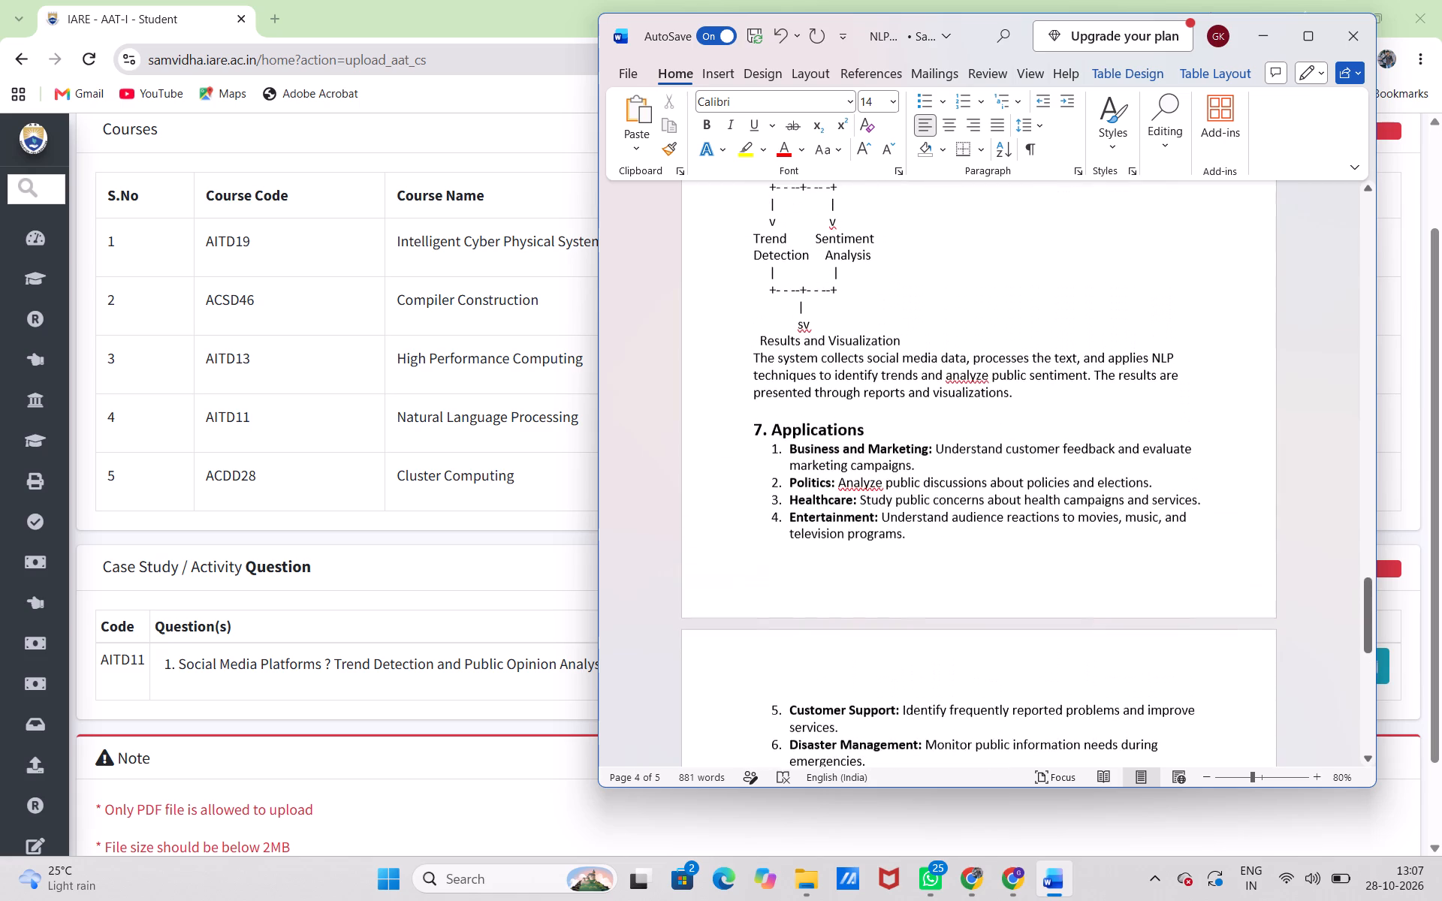
scroll(900, 328, up, 1)
click(822, 415)
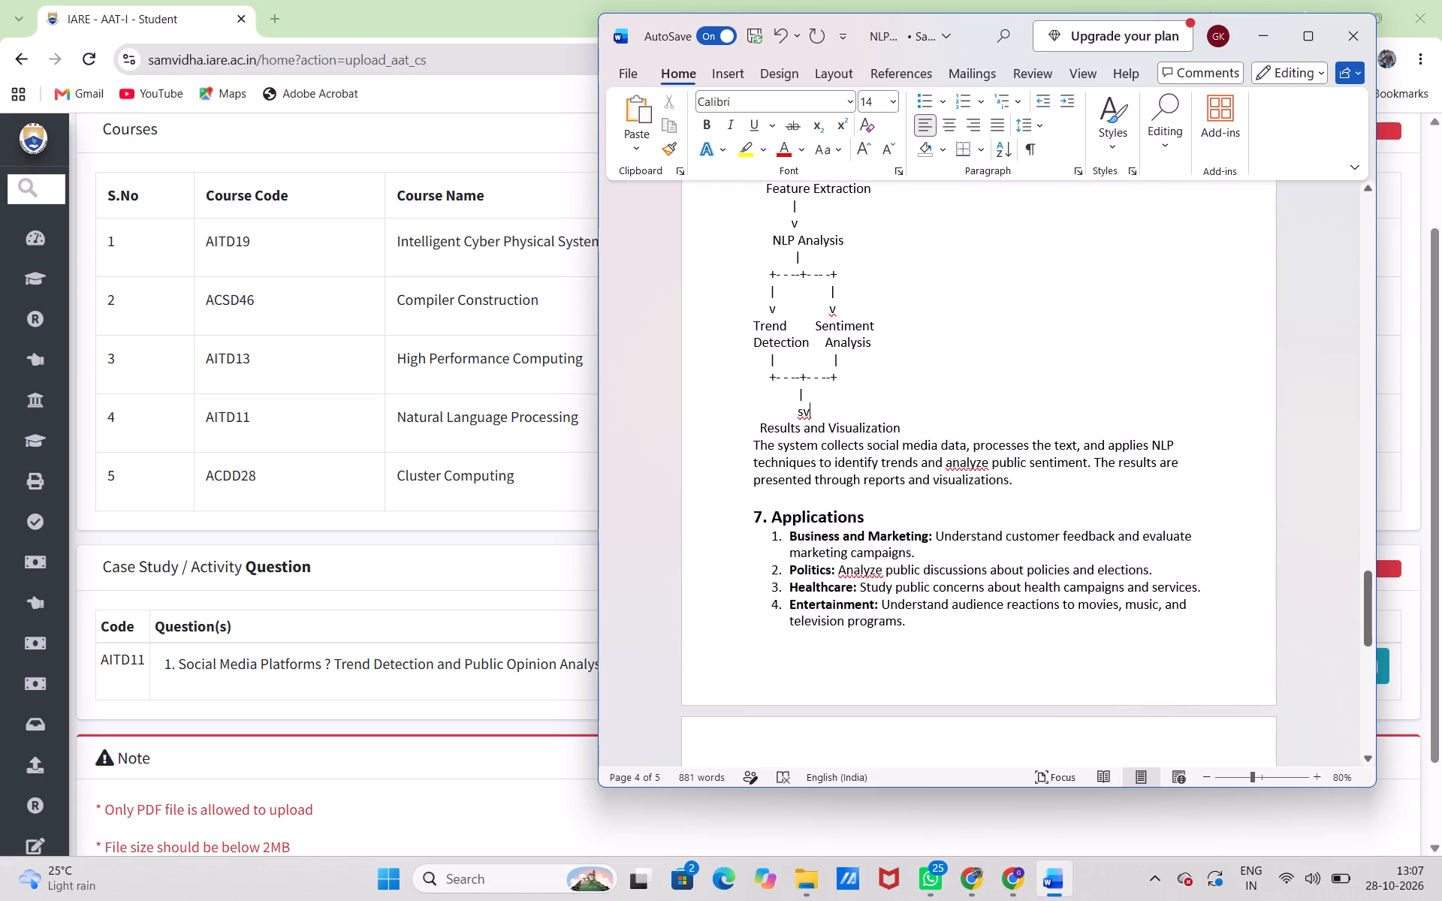
key(BackSpace)
key(BackSpace)
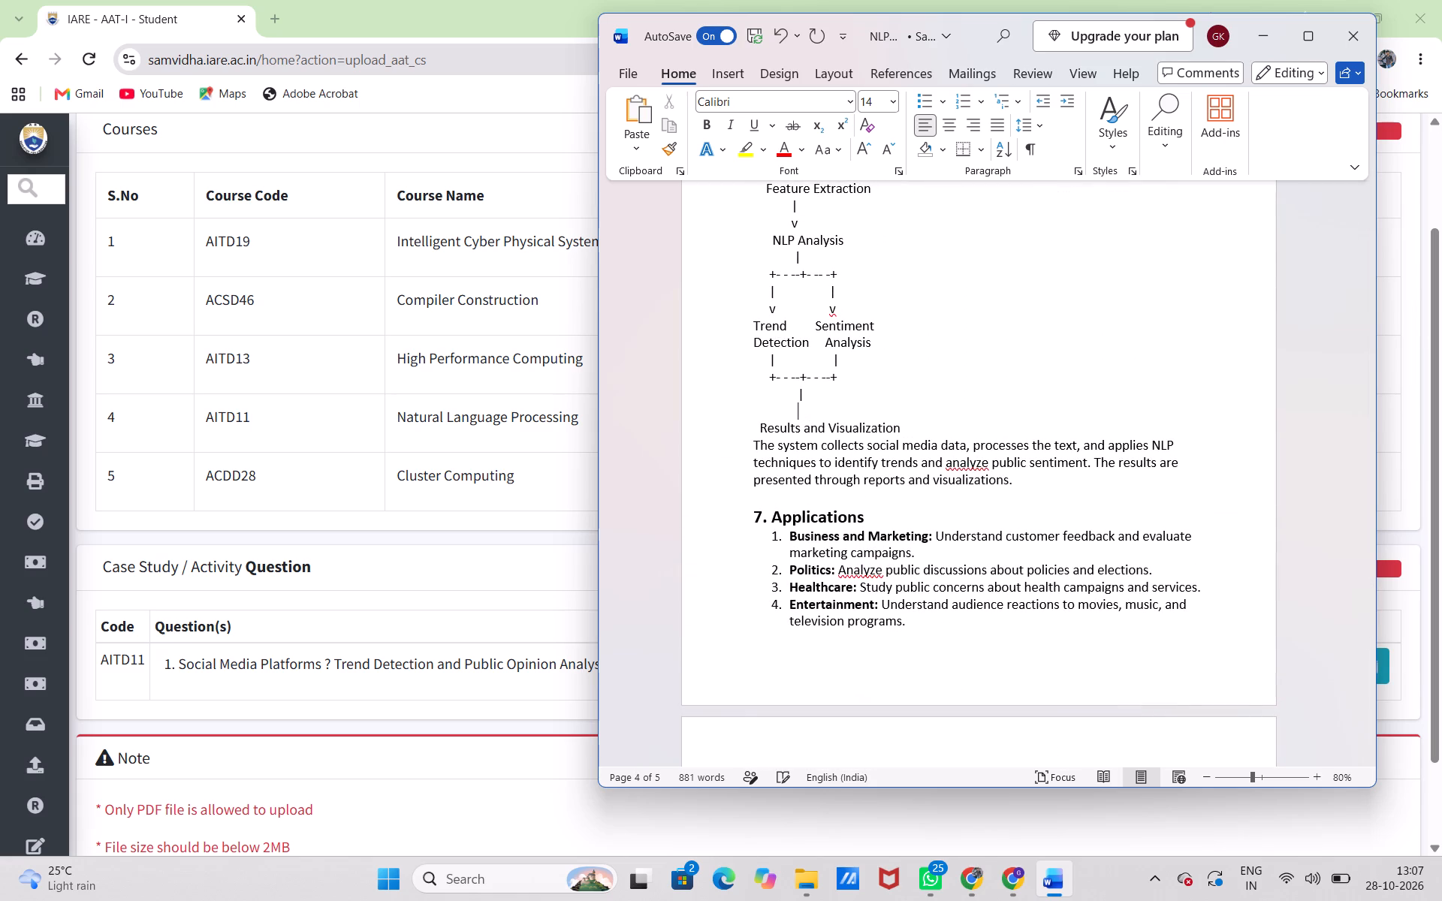
key(BackSpace)
key(BackSpace)
key(space)
key(space)
key(v)
Review the remaining sections of the case study through the Conclusion, and return to the cover page.
scroll(894, 424, down, 1)
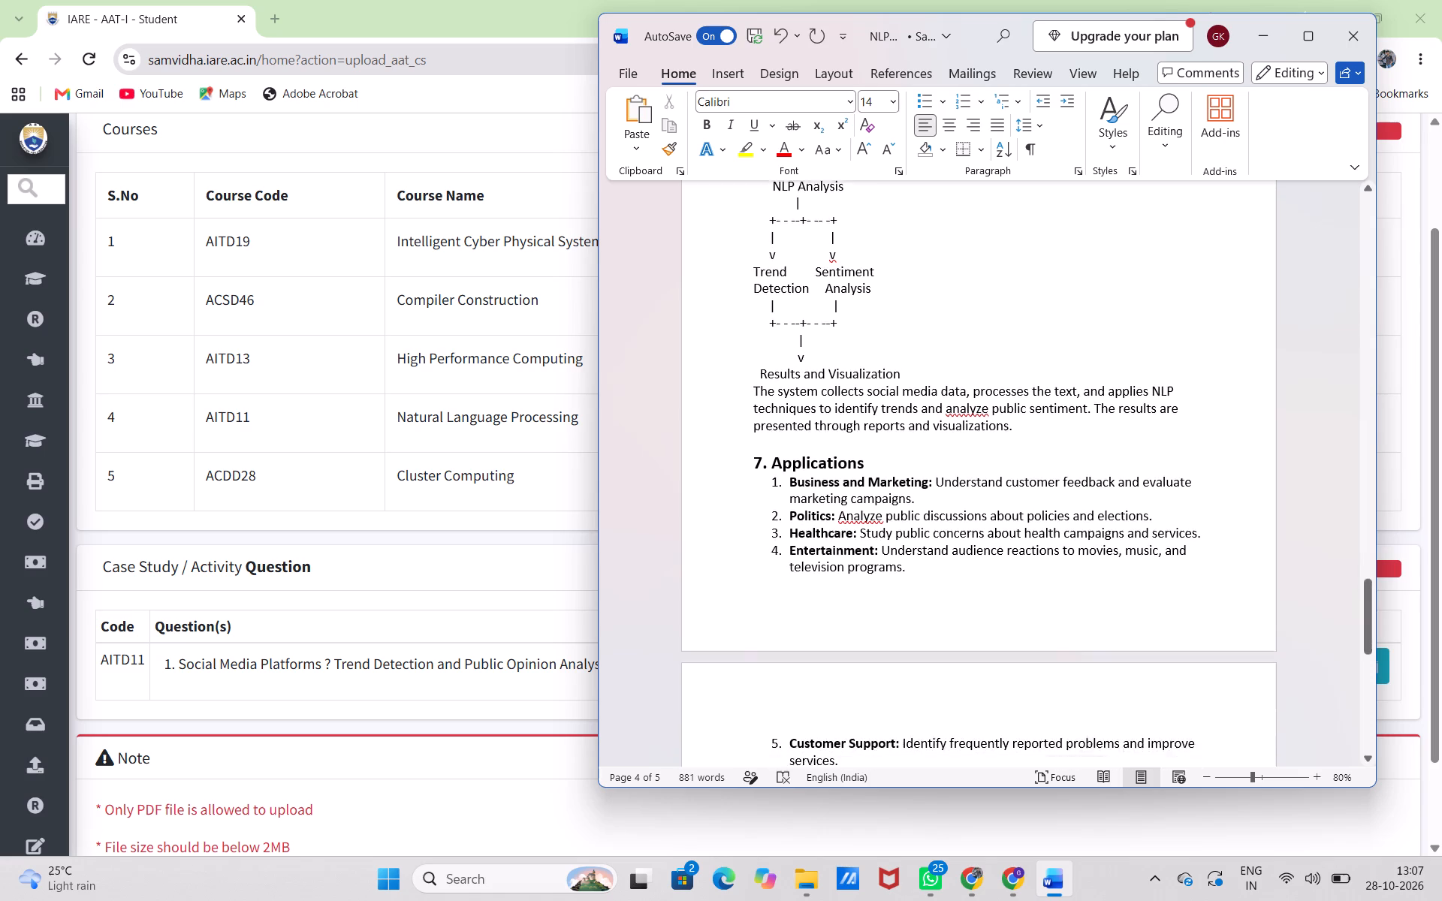
scroll(894, 424, down, 1)
scroll(905, 567, down, 4)
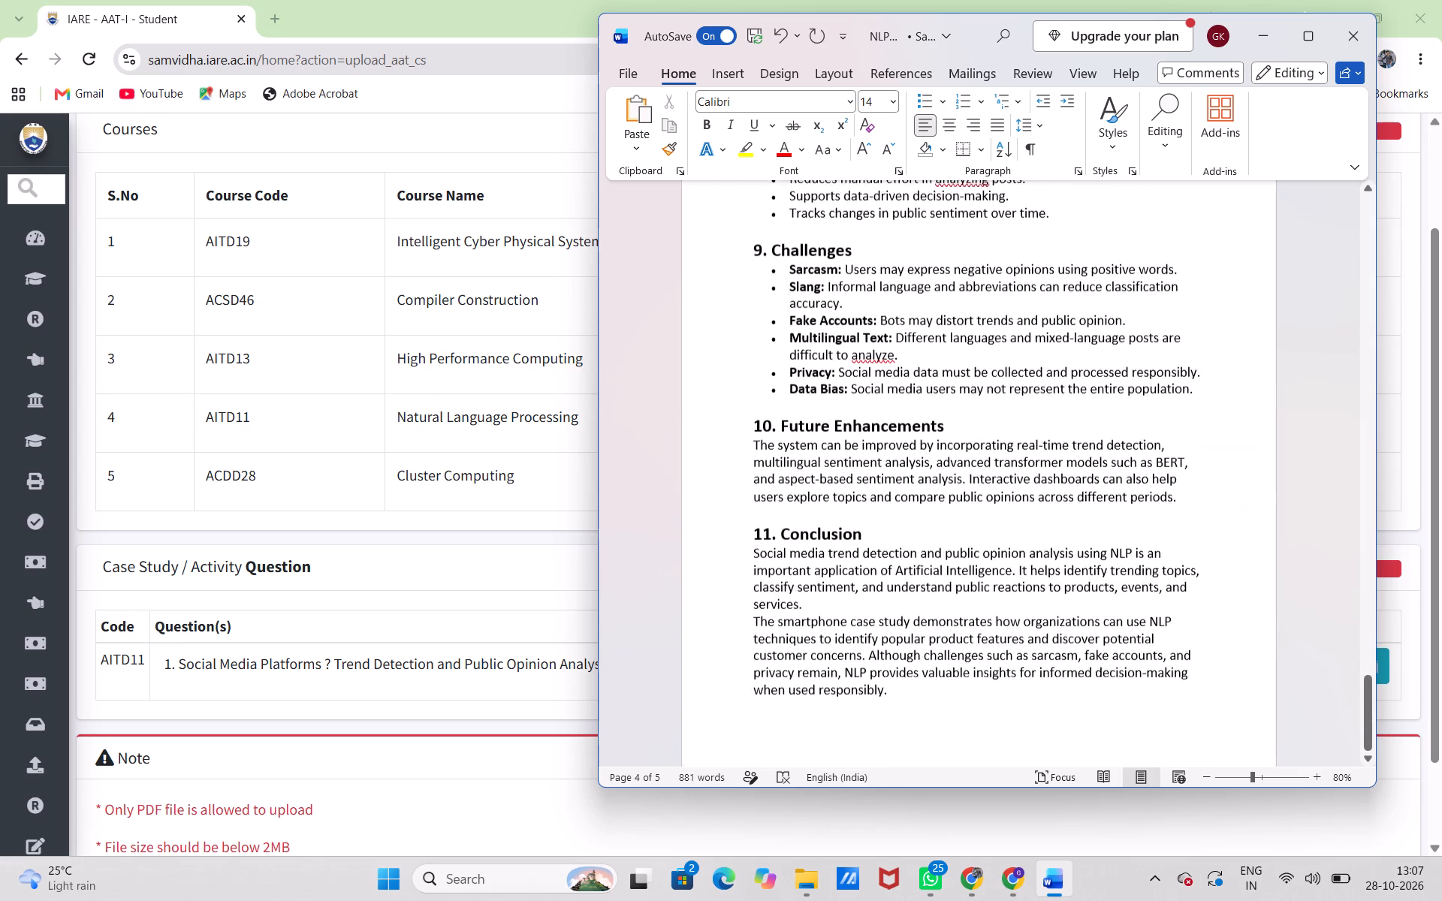
scroll(905, 567, down, 3)
scroll(905, 567, up, 16)
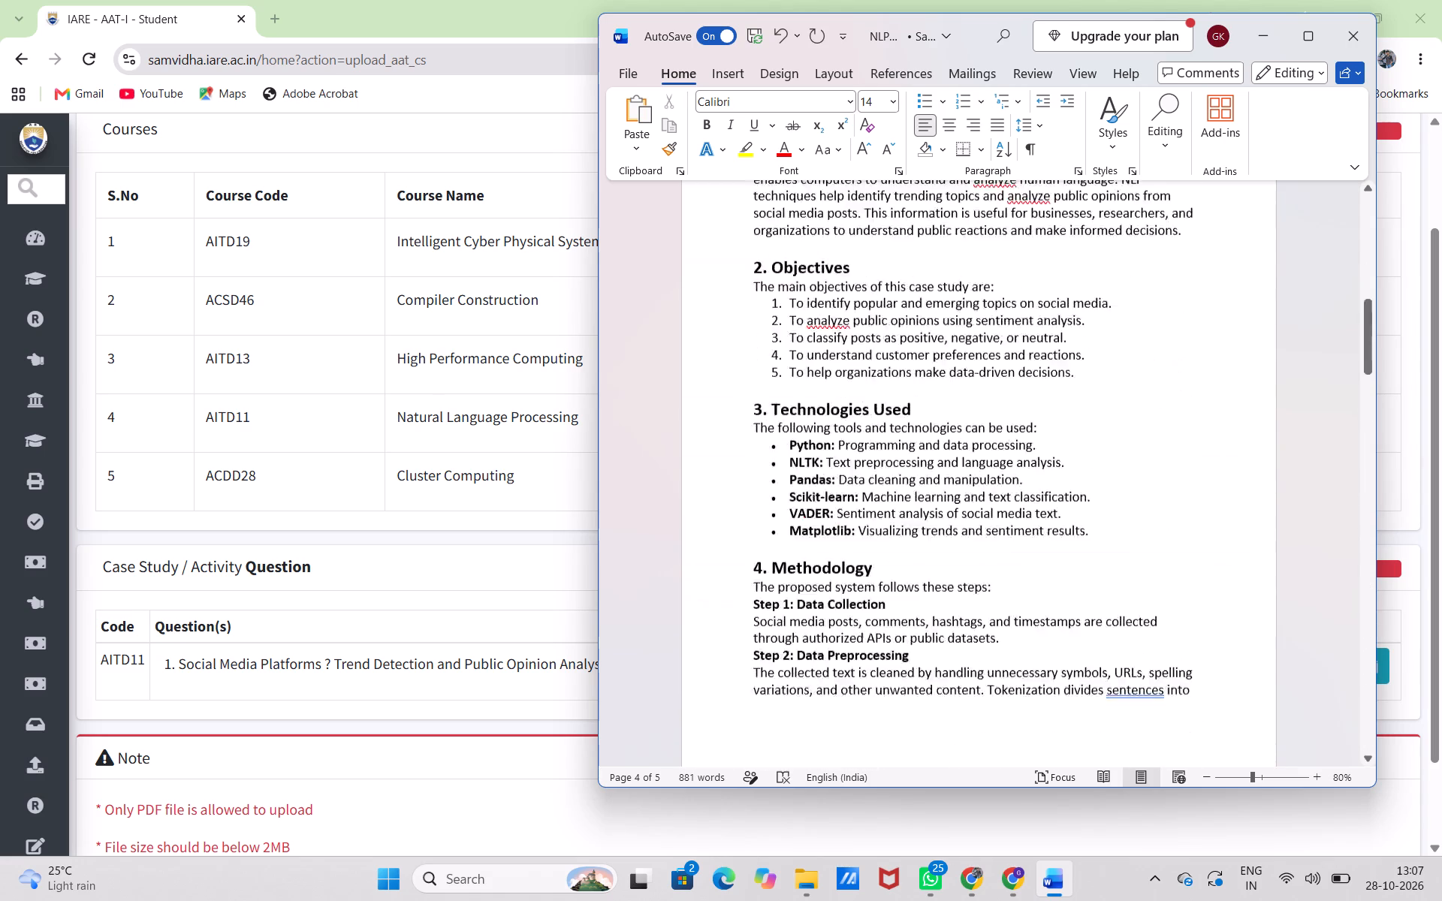
scroll(905, 567, up, 5)
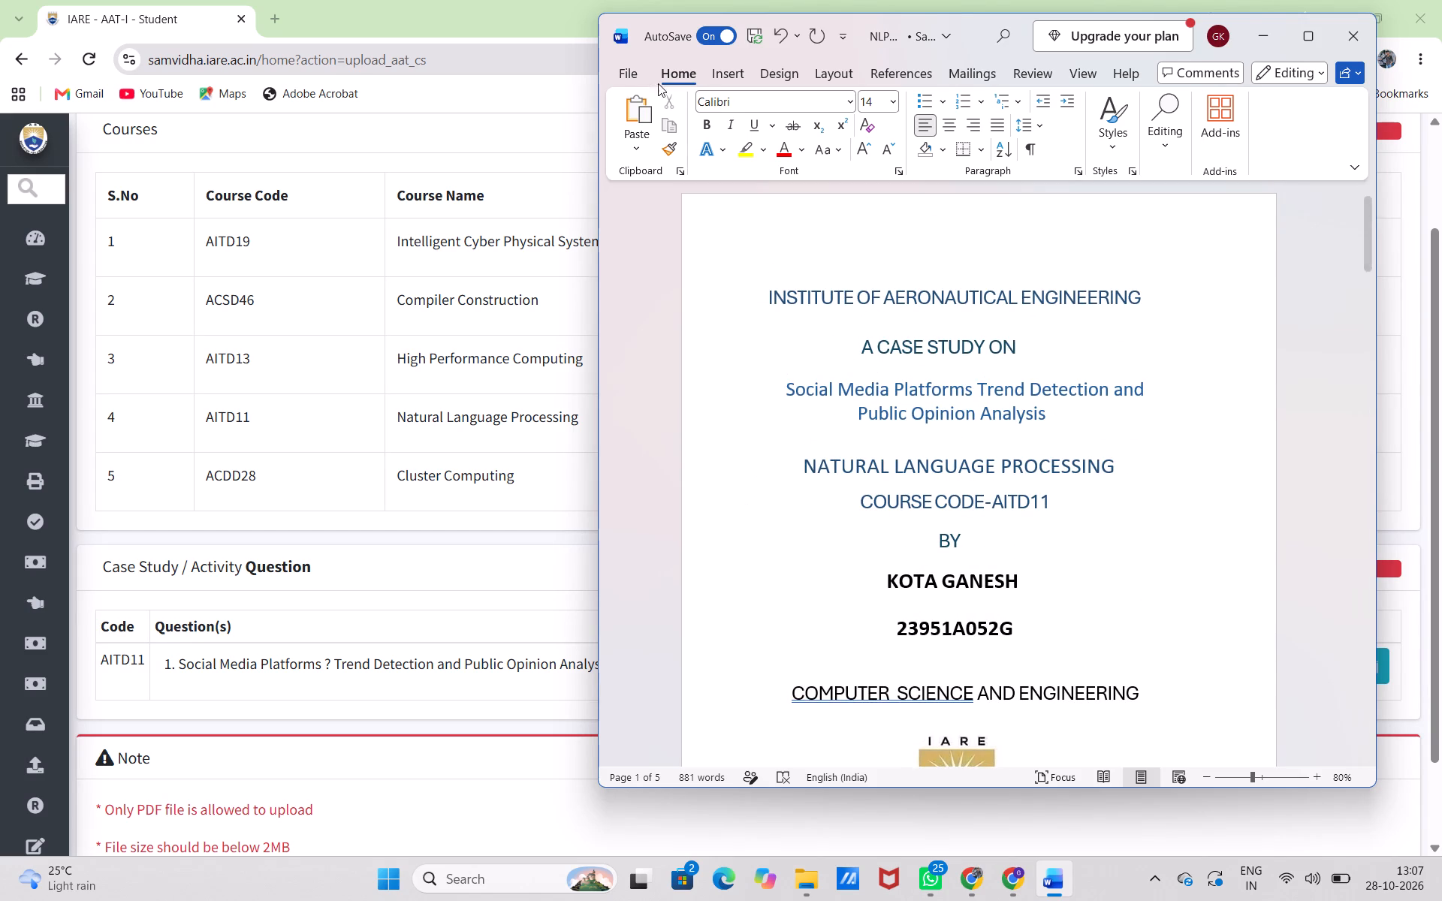
Save a copy of the case study as a PDF named NLP CASE STUDY updated in the OneDrive Documents folder.
click(632, 71)
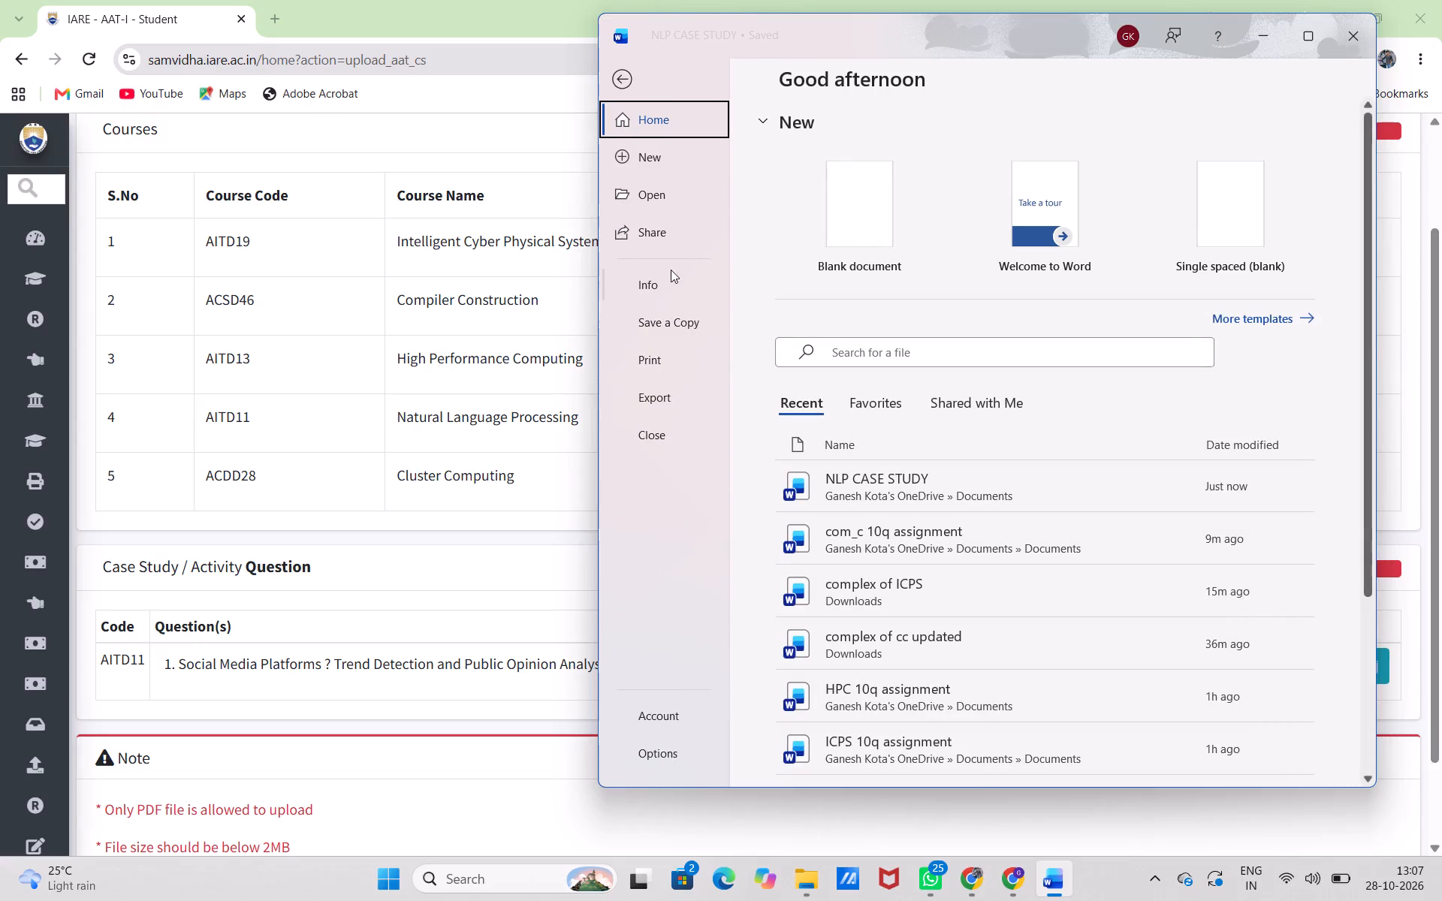
click(664, 322)
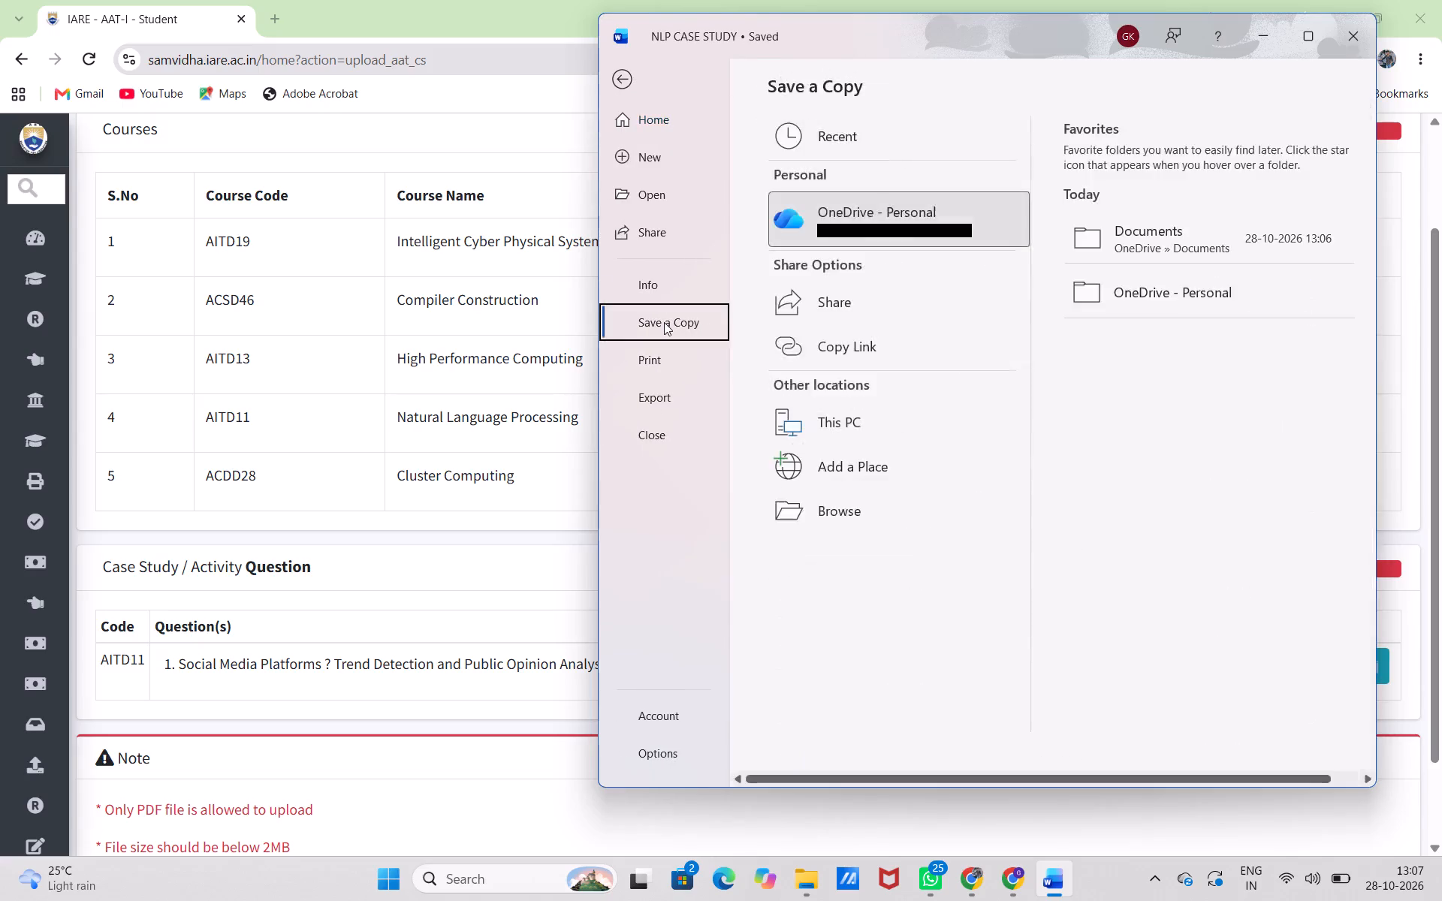
click(1144, 246)
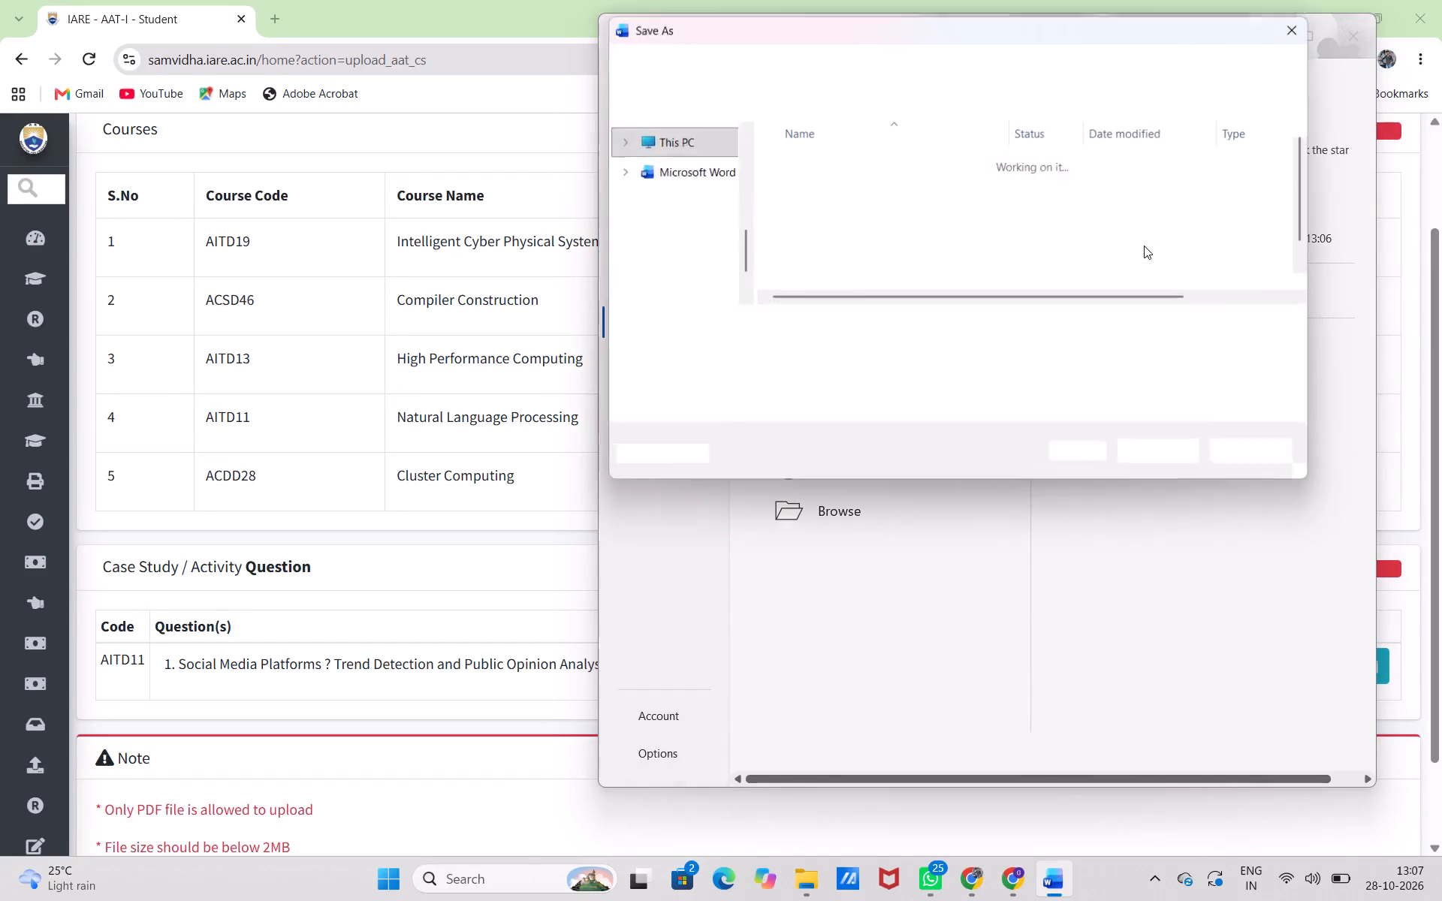
click(898, 321)
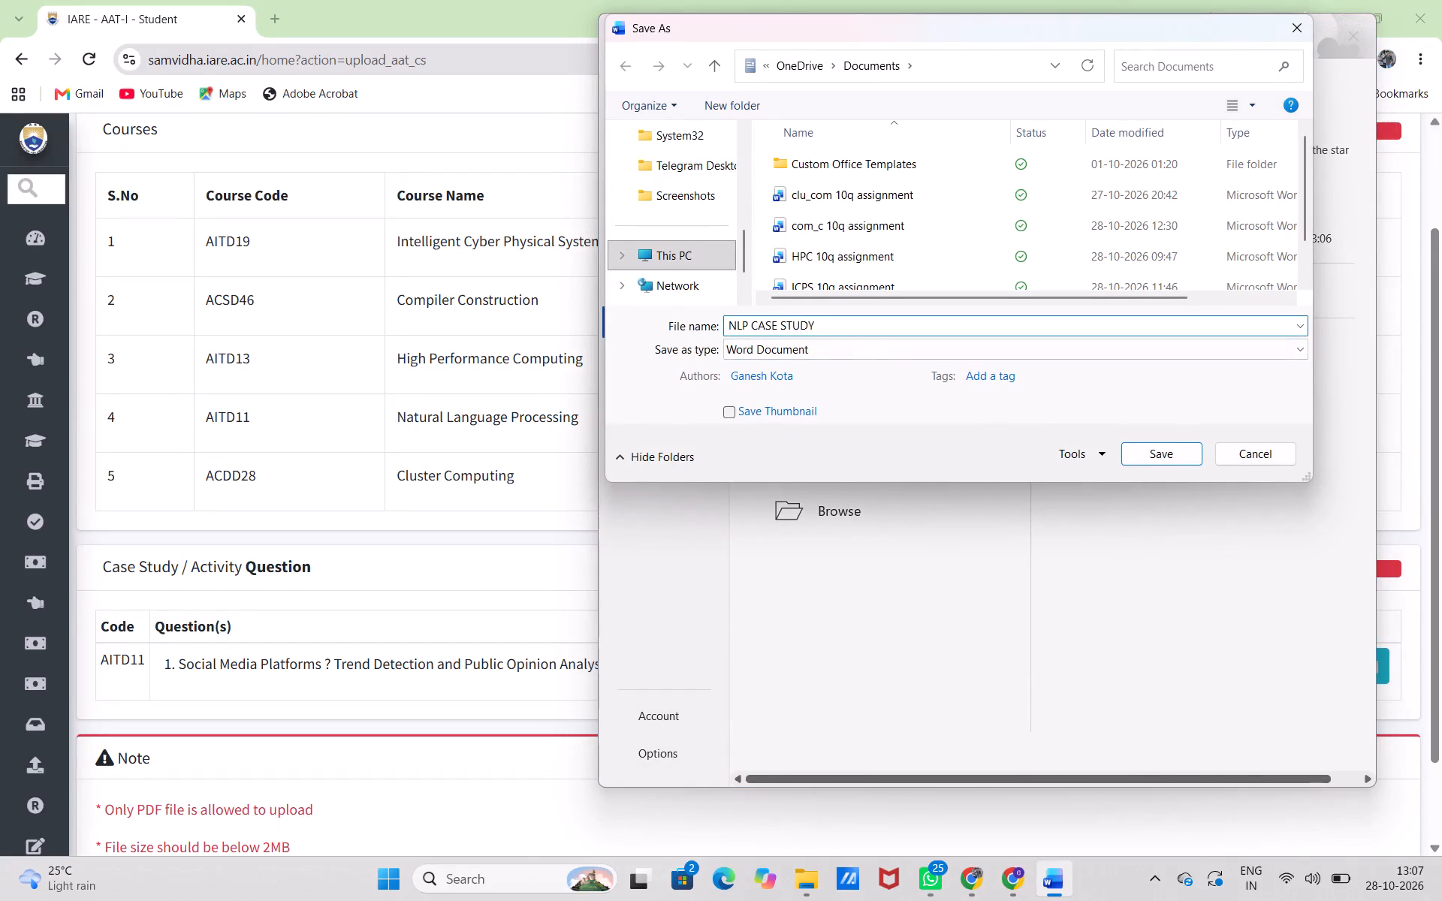
click(846, 349)
click(777, 464)
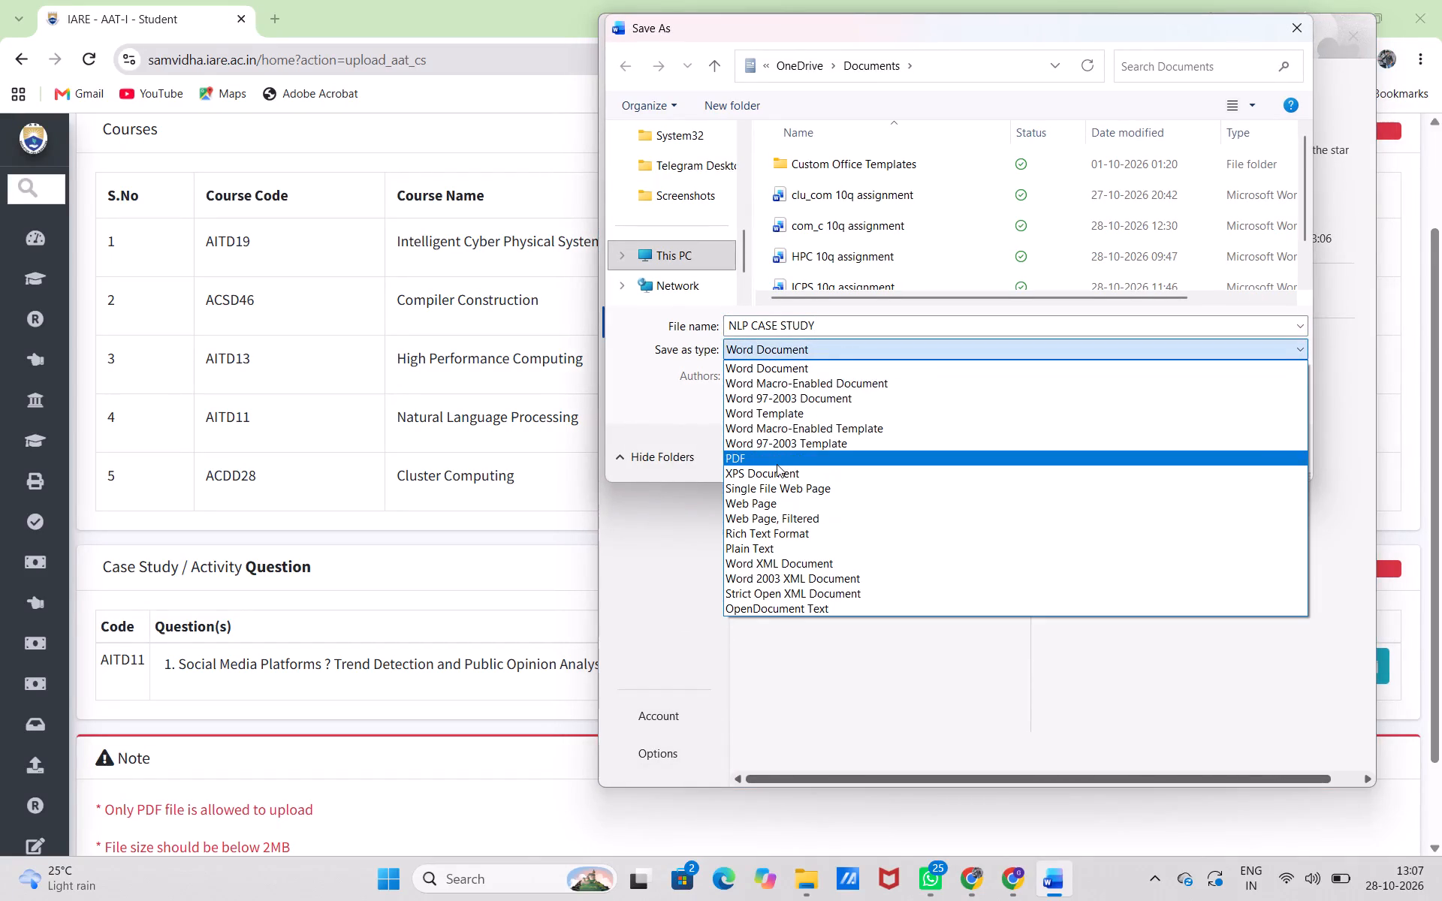
click(851, 322)
key(space)
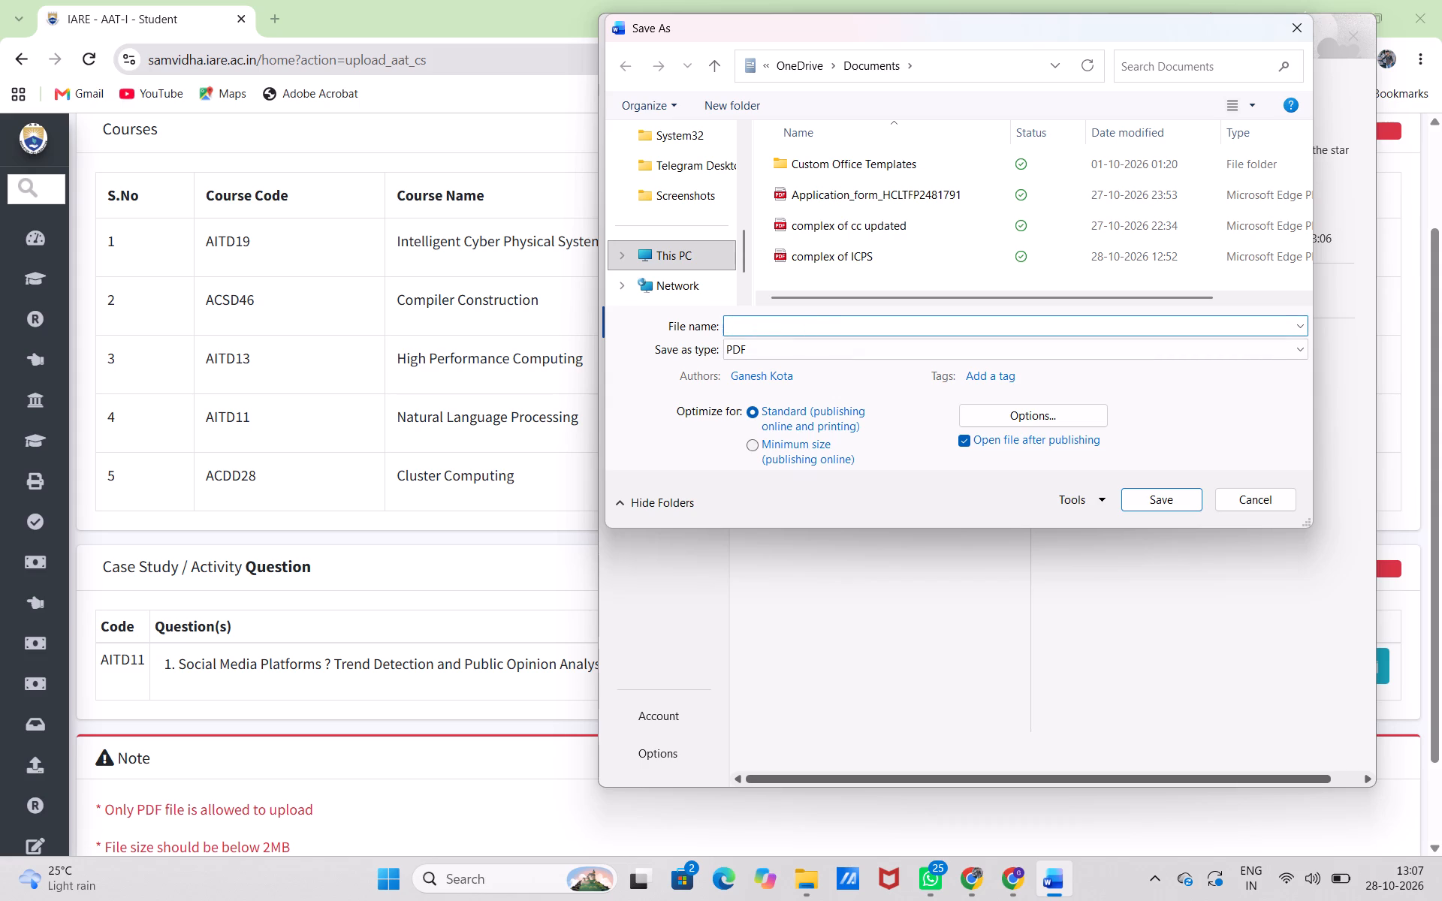
text(NLP CA)
text(SE STUDY)
key(space)
key(d)
click(1160, 502)
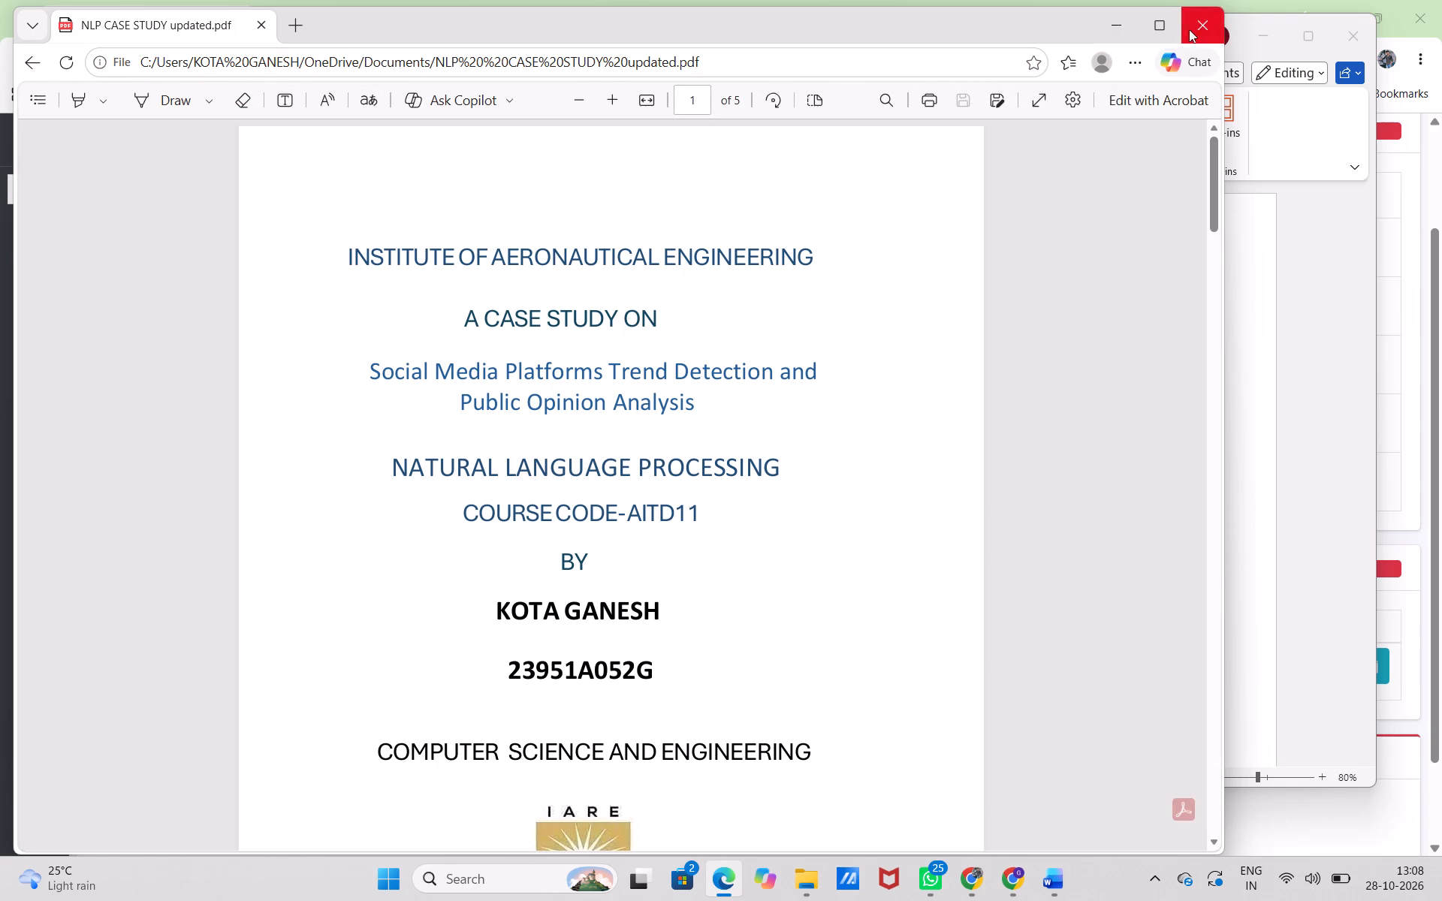
Look through the pages of the exported PDF, checking the cover page, sections and System Architecture diagram, and close it.
scroll(819, 496, down, 3)
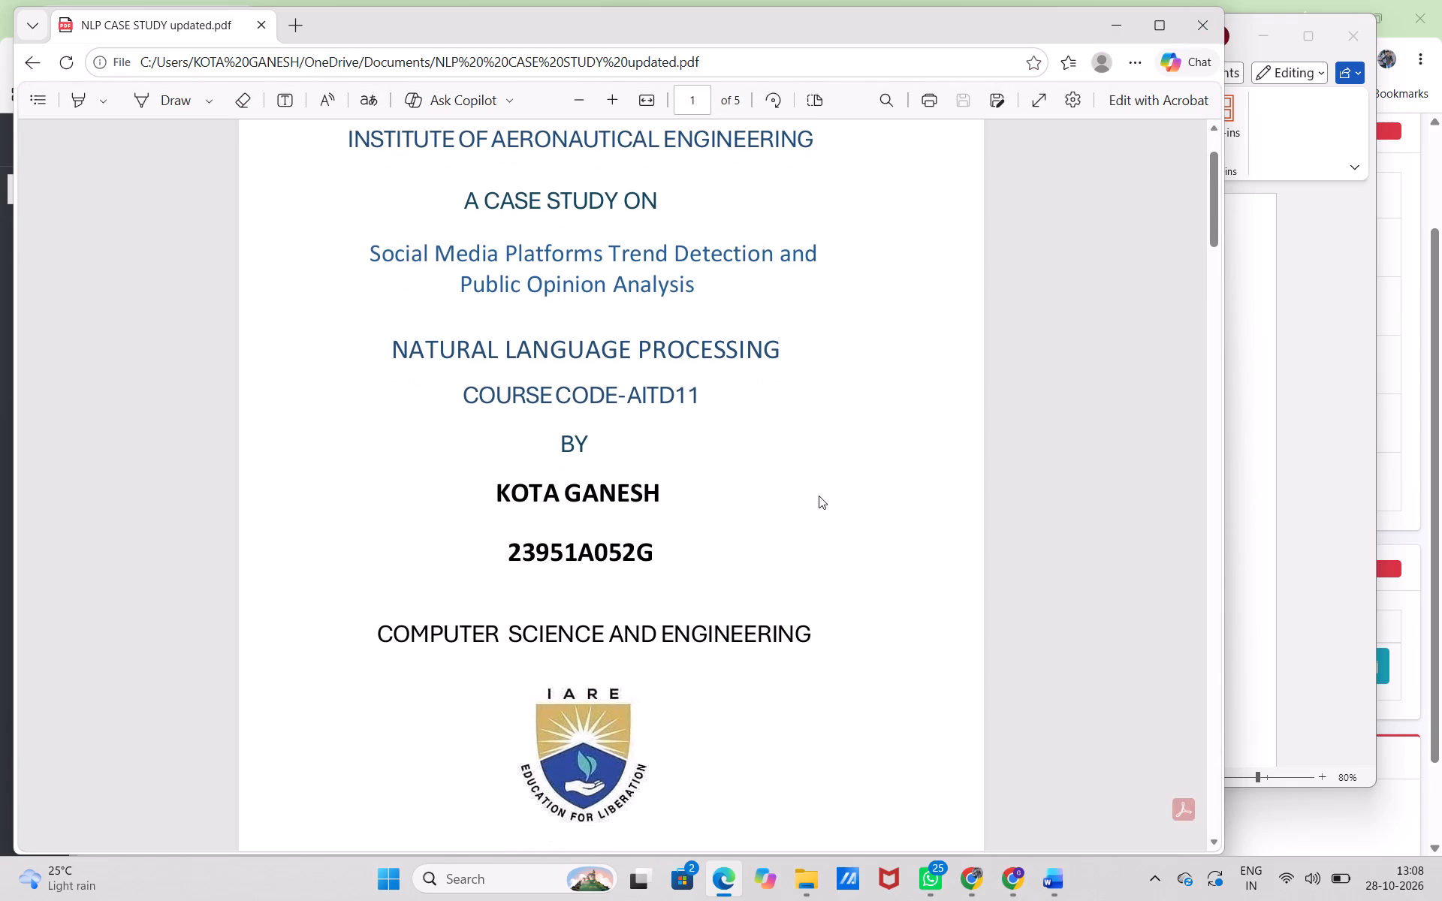
scroll(819, 496, down, 13)
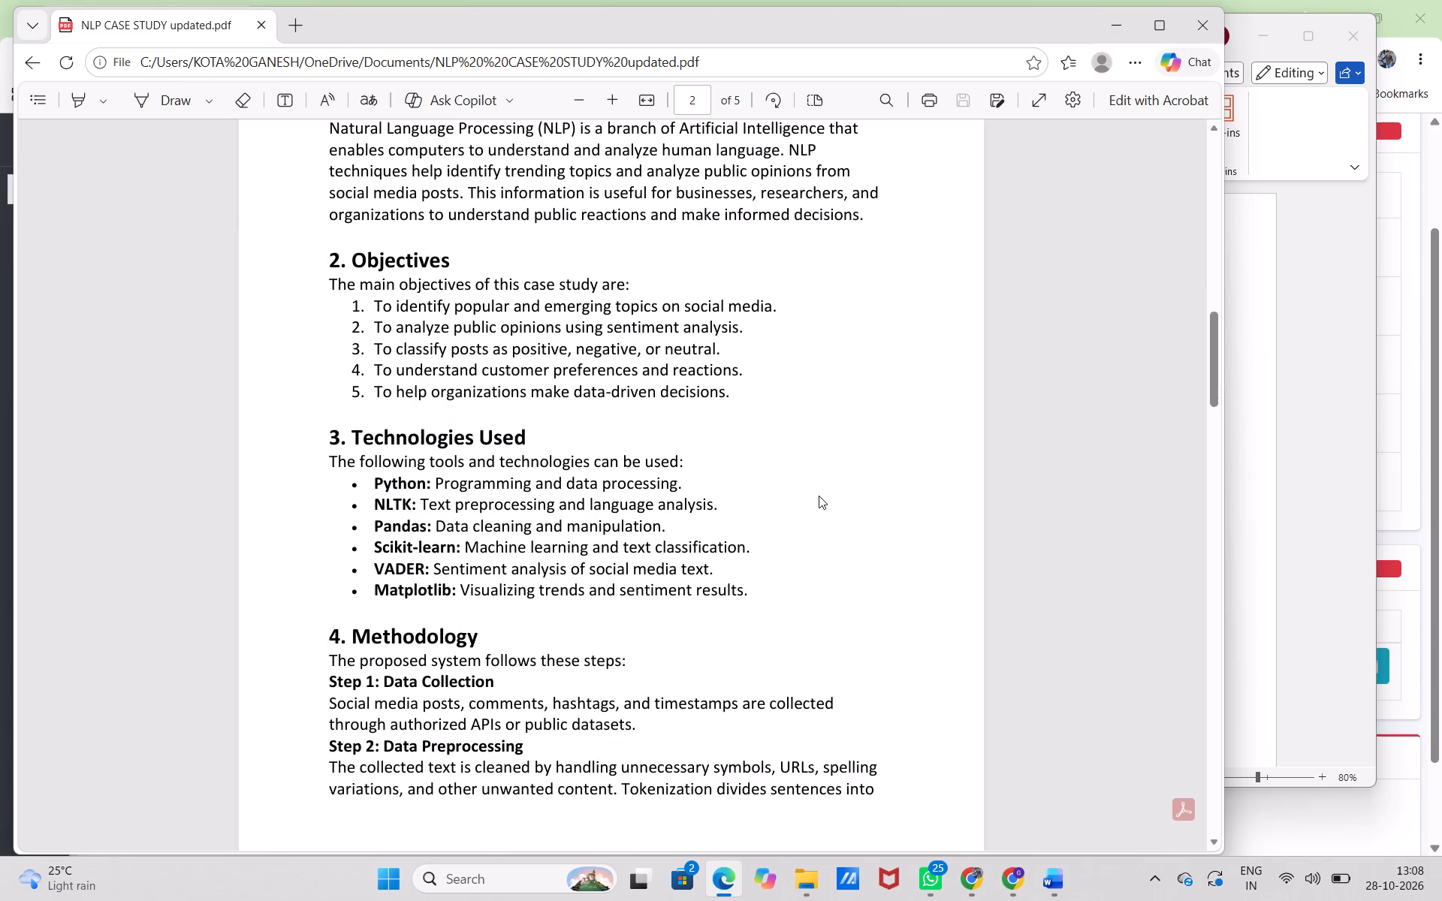
scroll(819, 496, down, 6)
scroll(819, 496, up, 4)
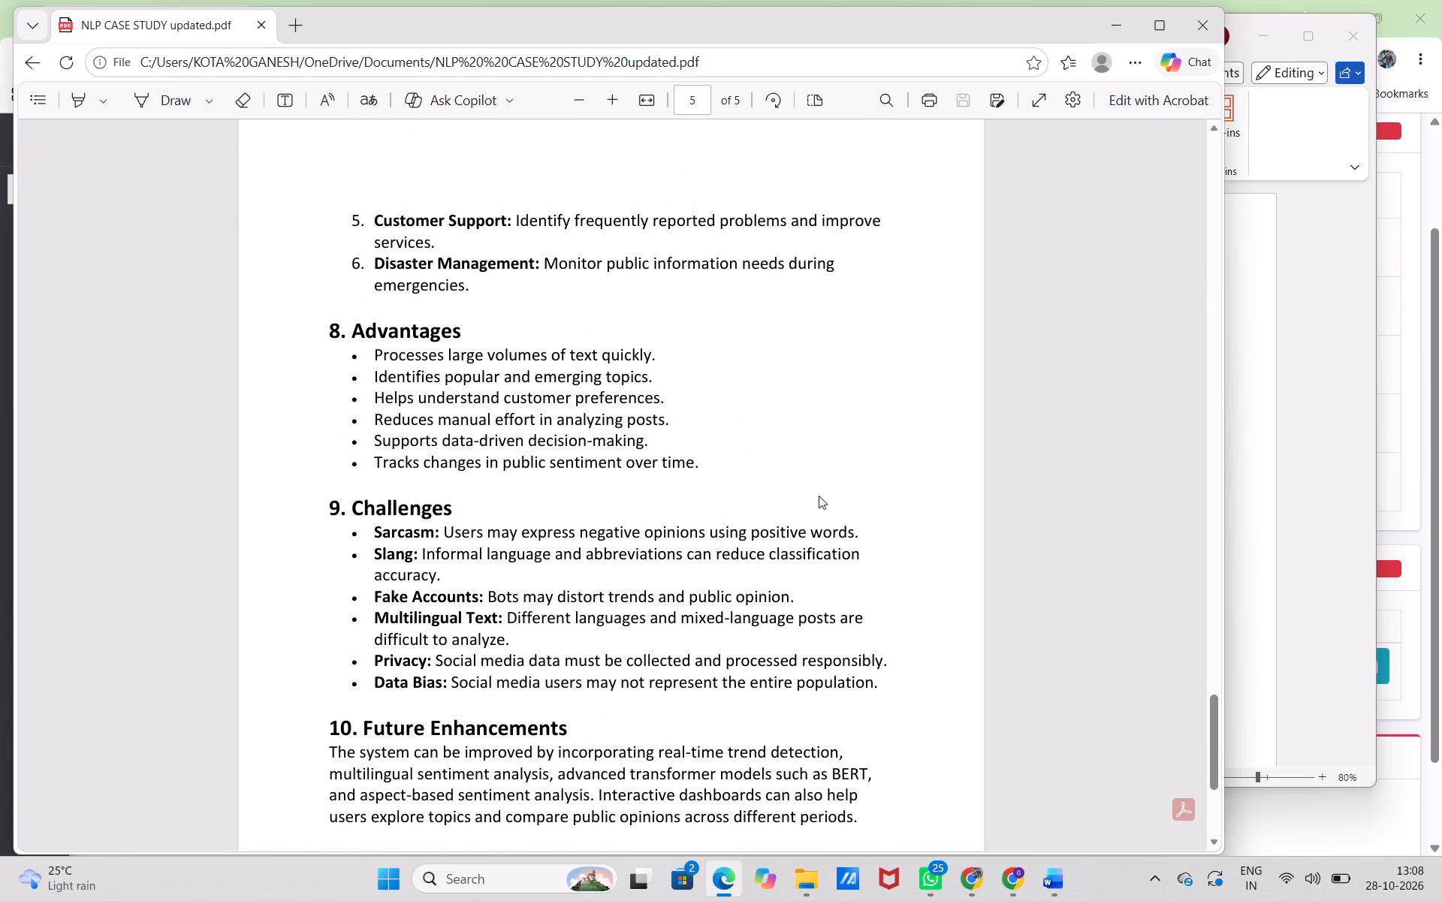
scroll(819, 496, up, 3)
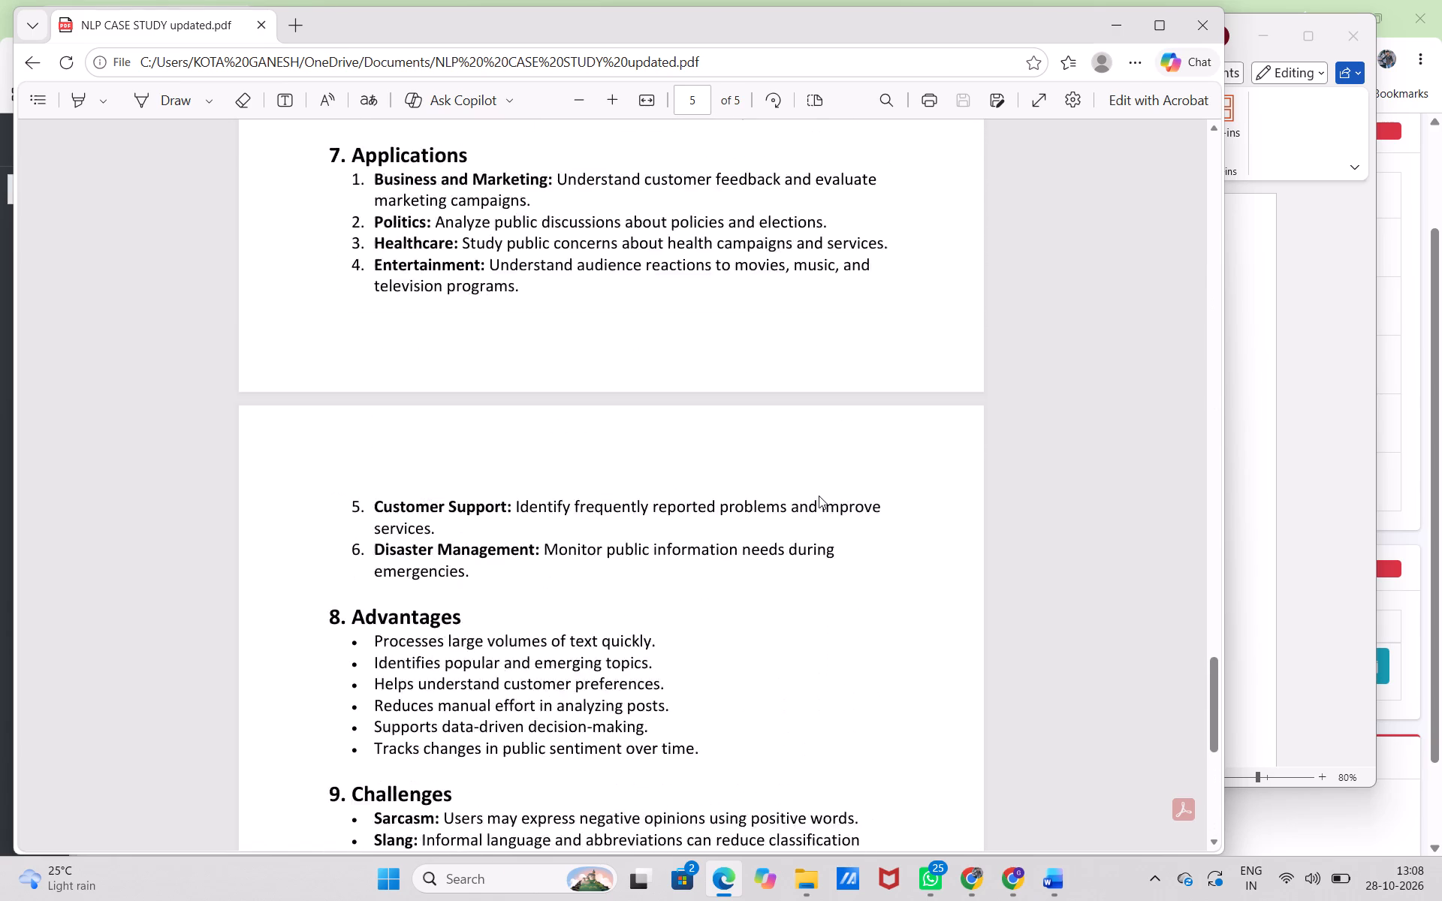
scroll(819, 496, up, 8)
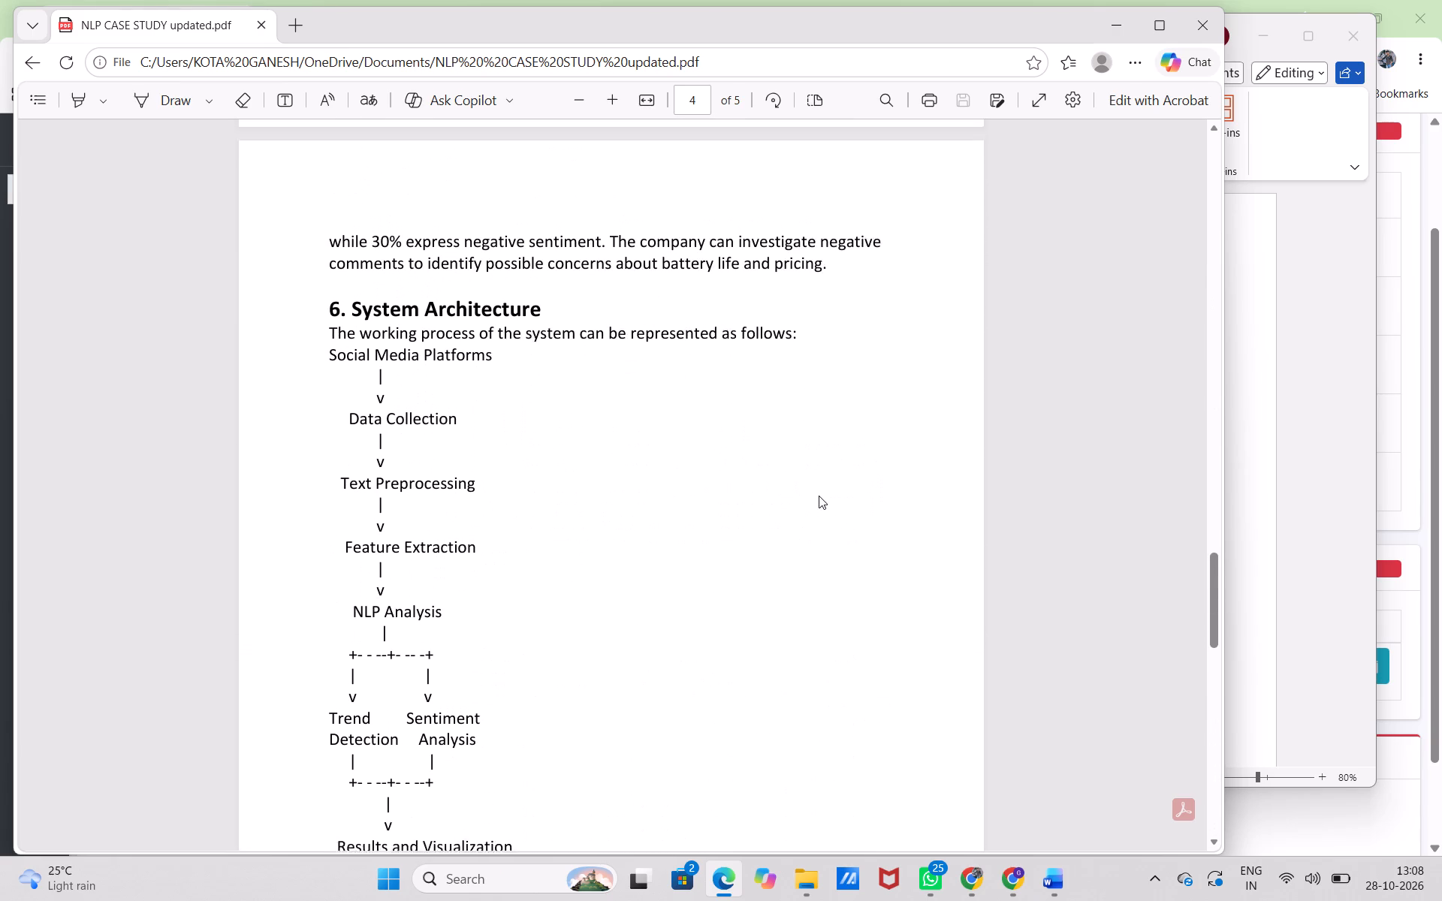
scroll(819, 496, up, 8)
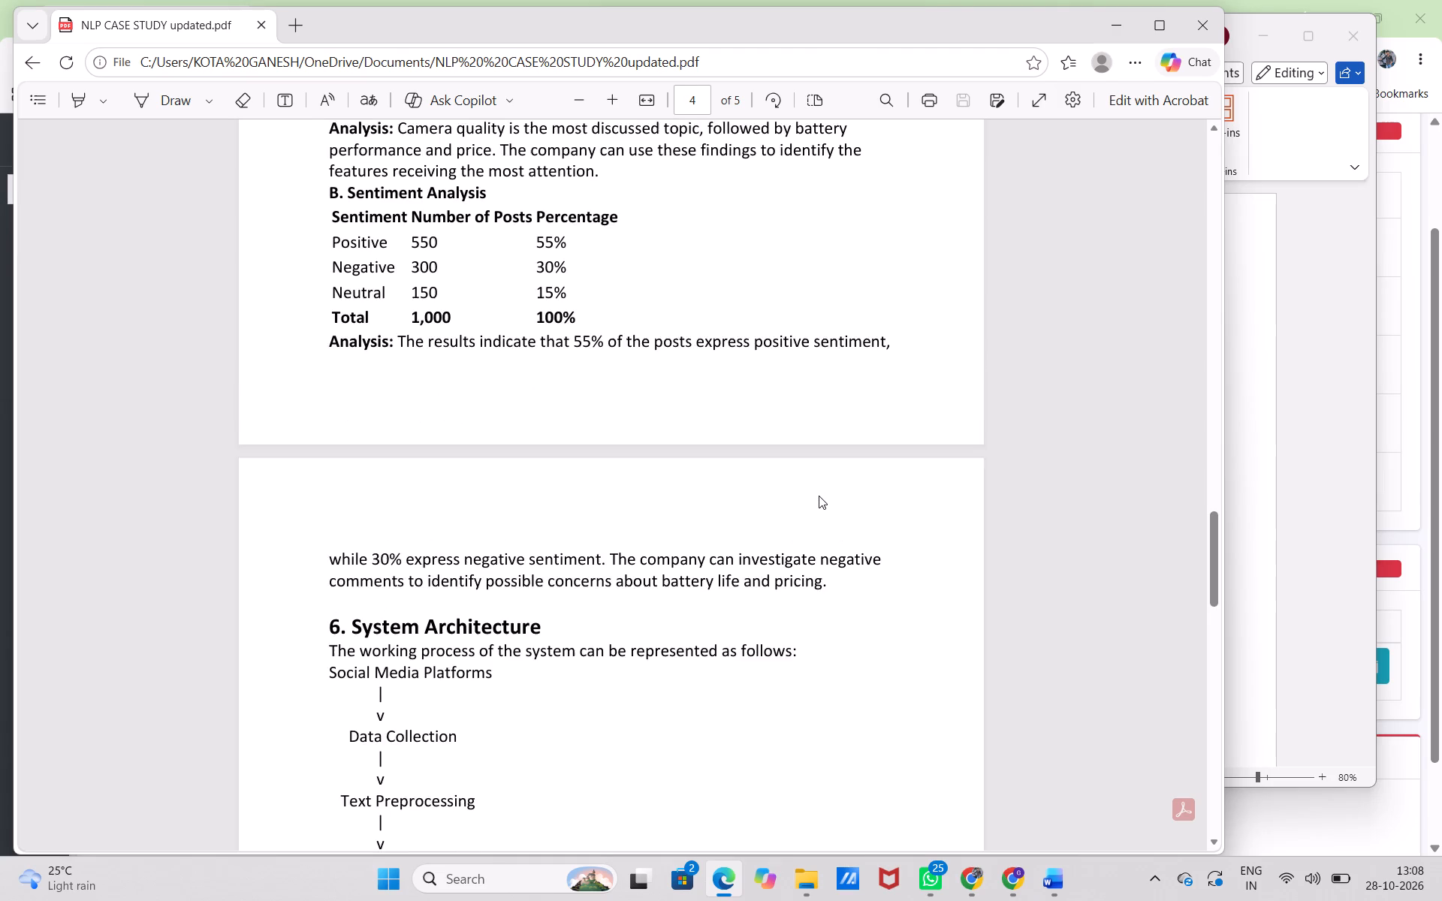
scroll(819, 496, up, 8)
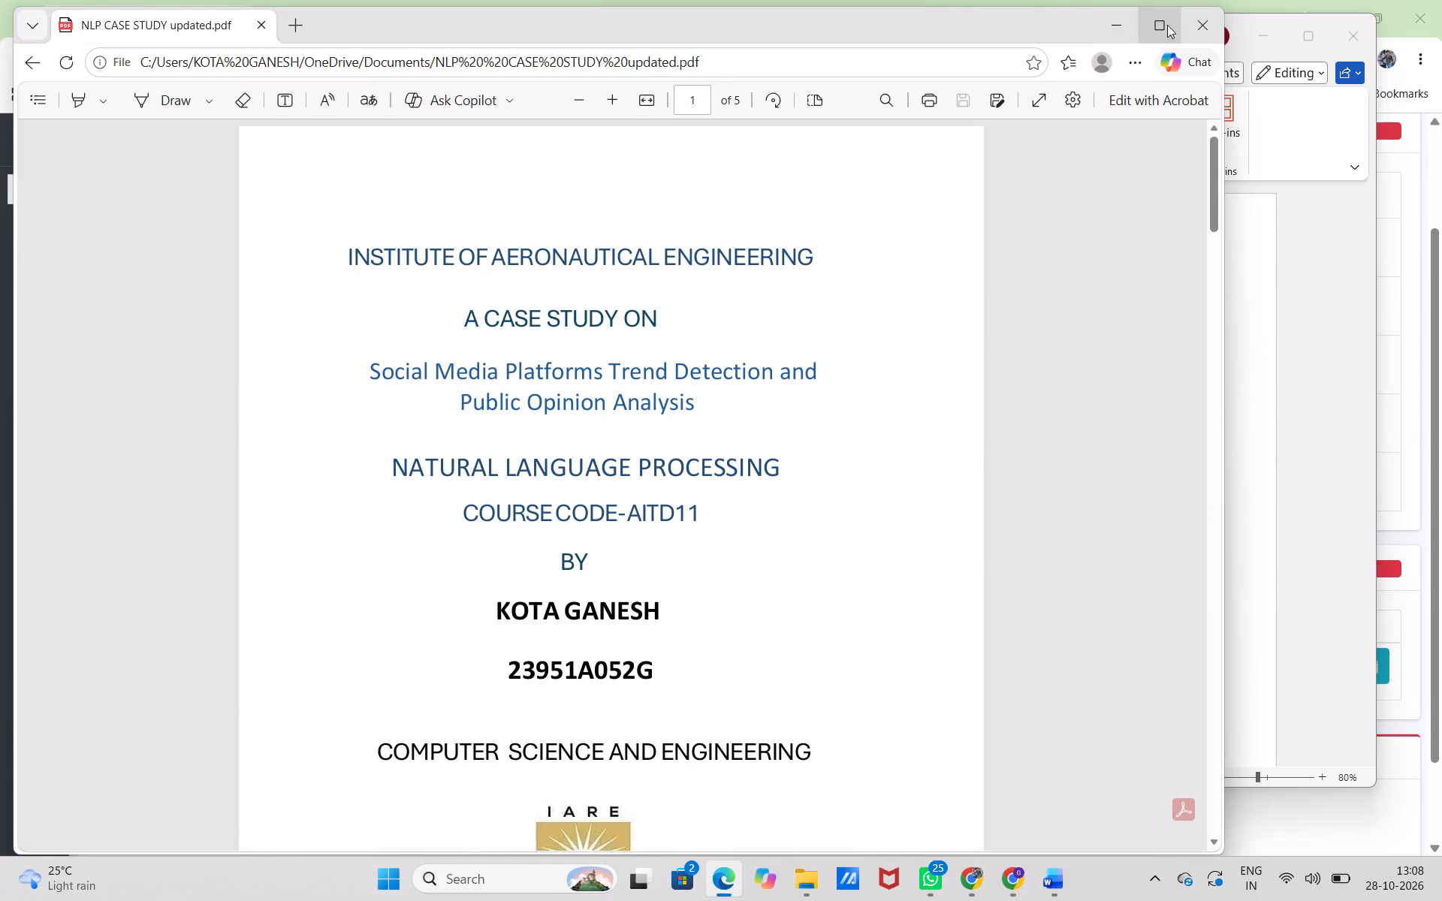
click(1192, 26)
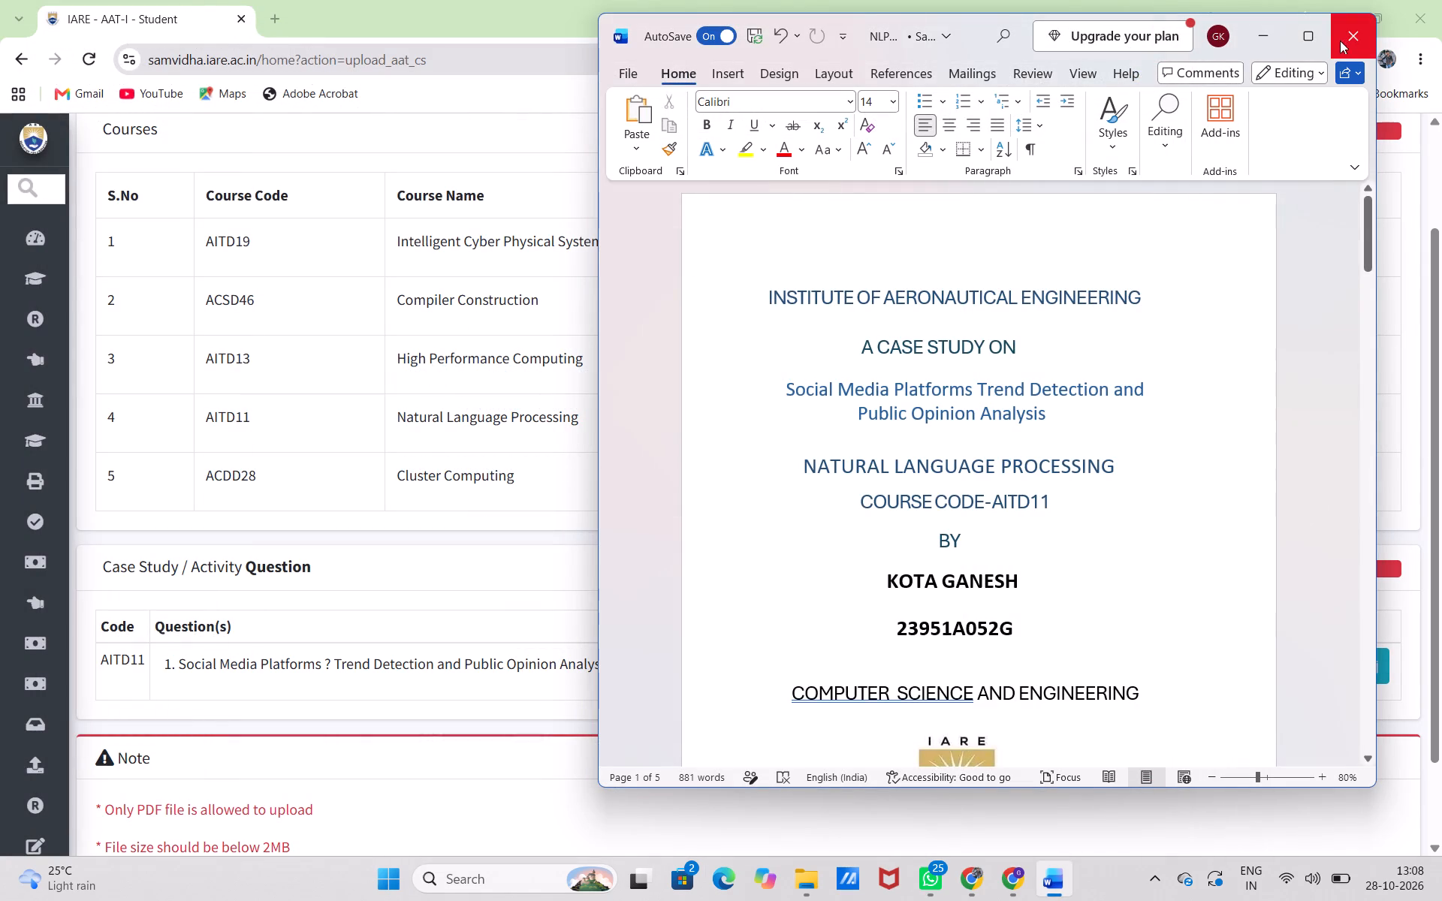
Close the Word case study and get the AITD11 Natural Language Processing case study question in the portal.
click(1340, 41)
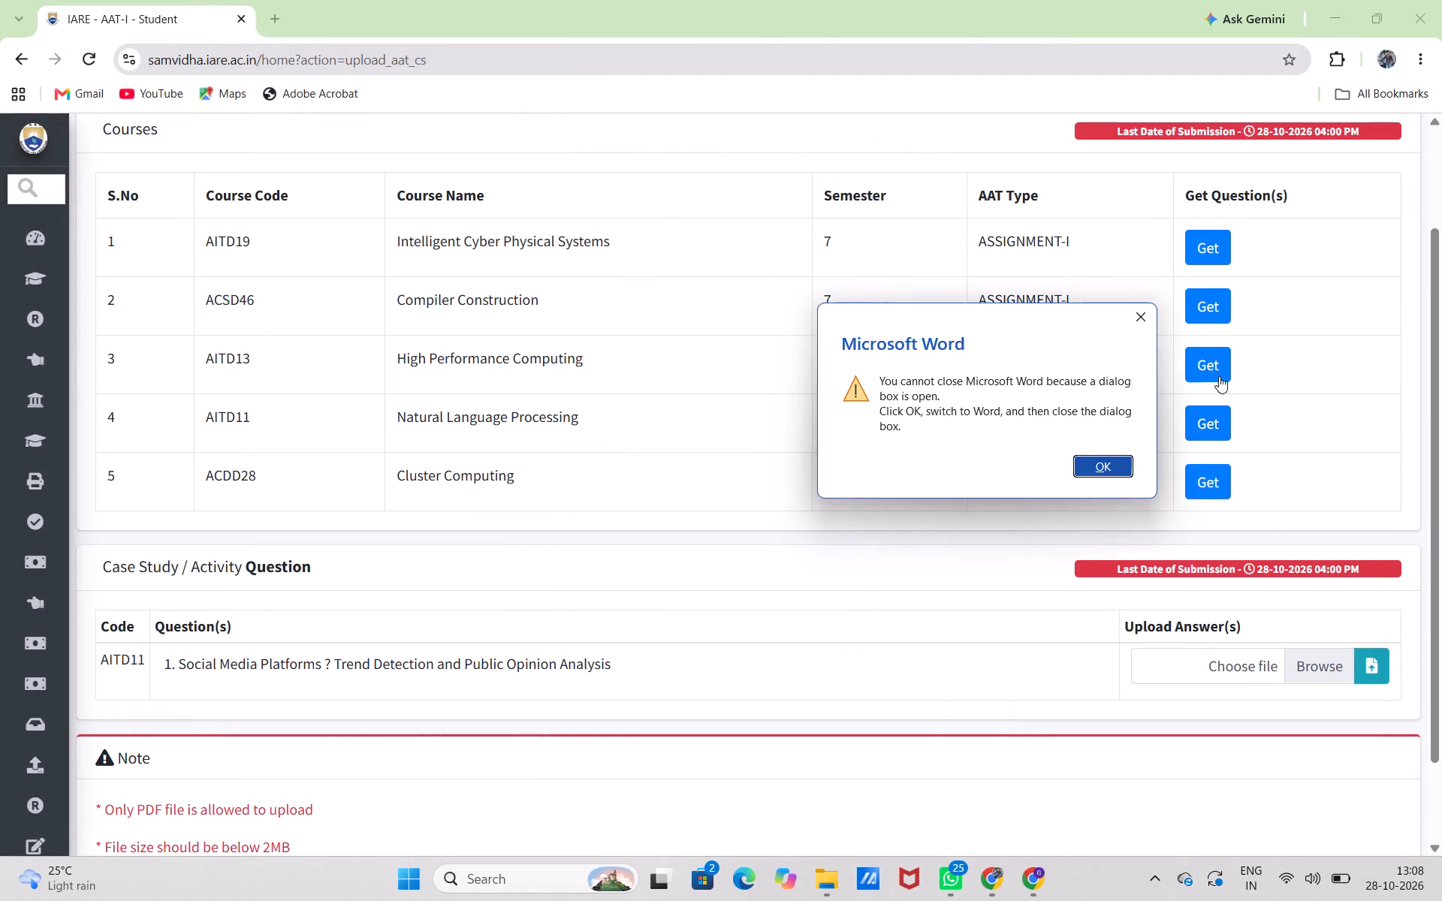
click(1213, 429)
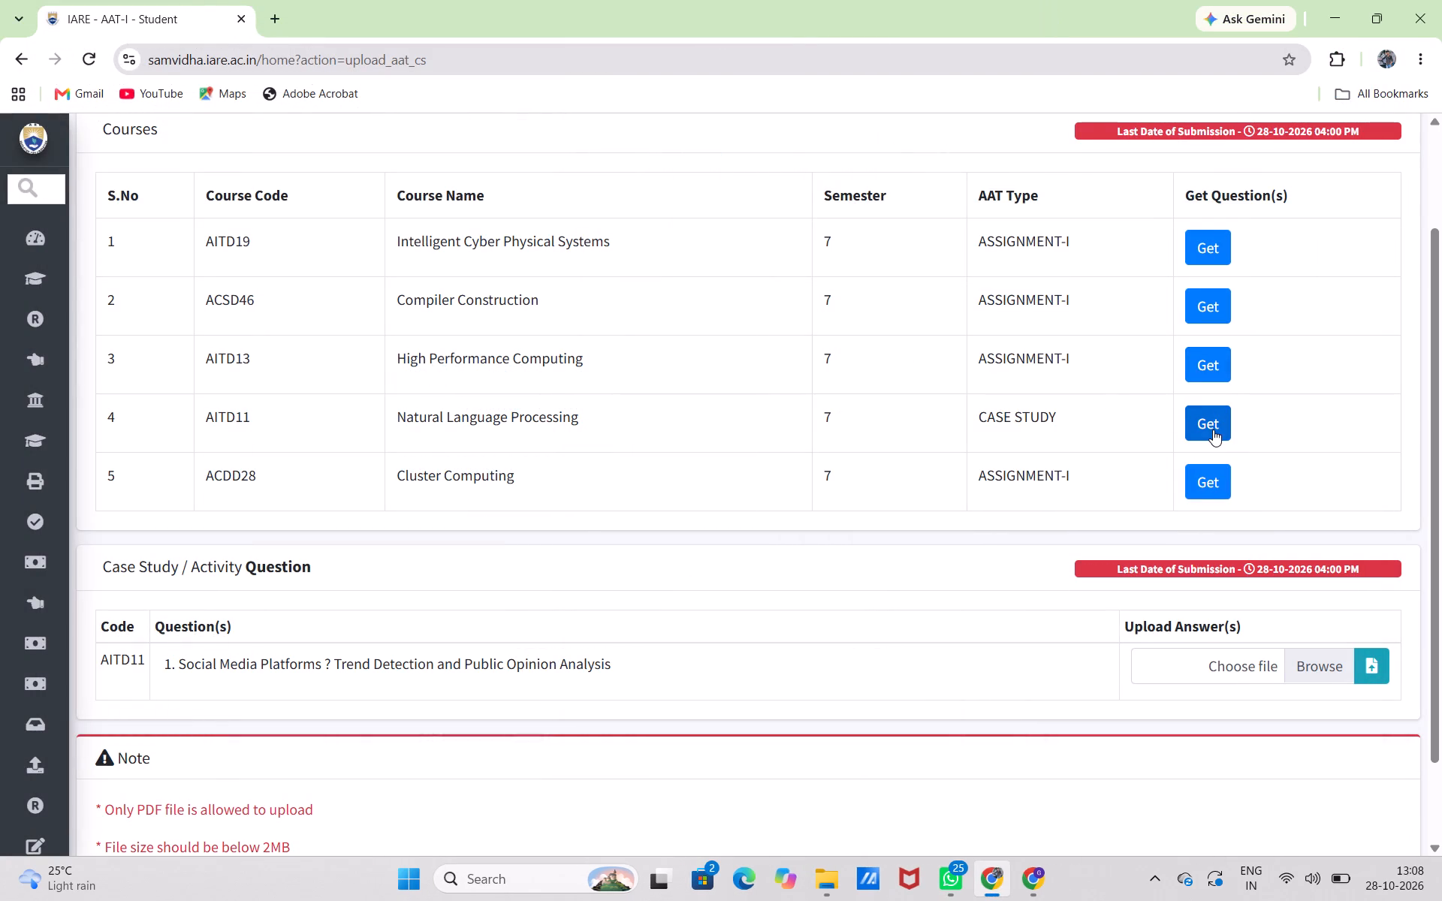
click(711, 610)
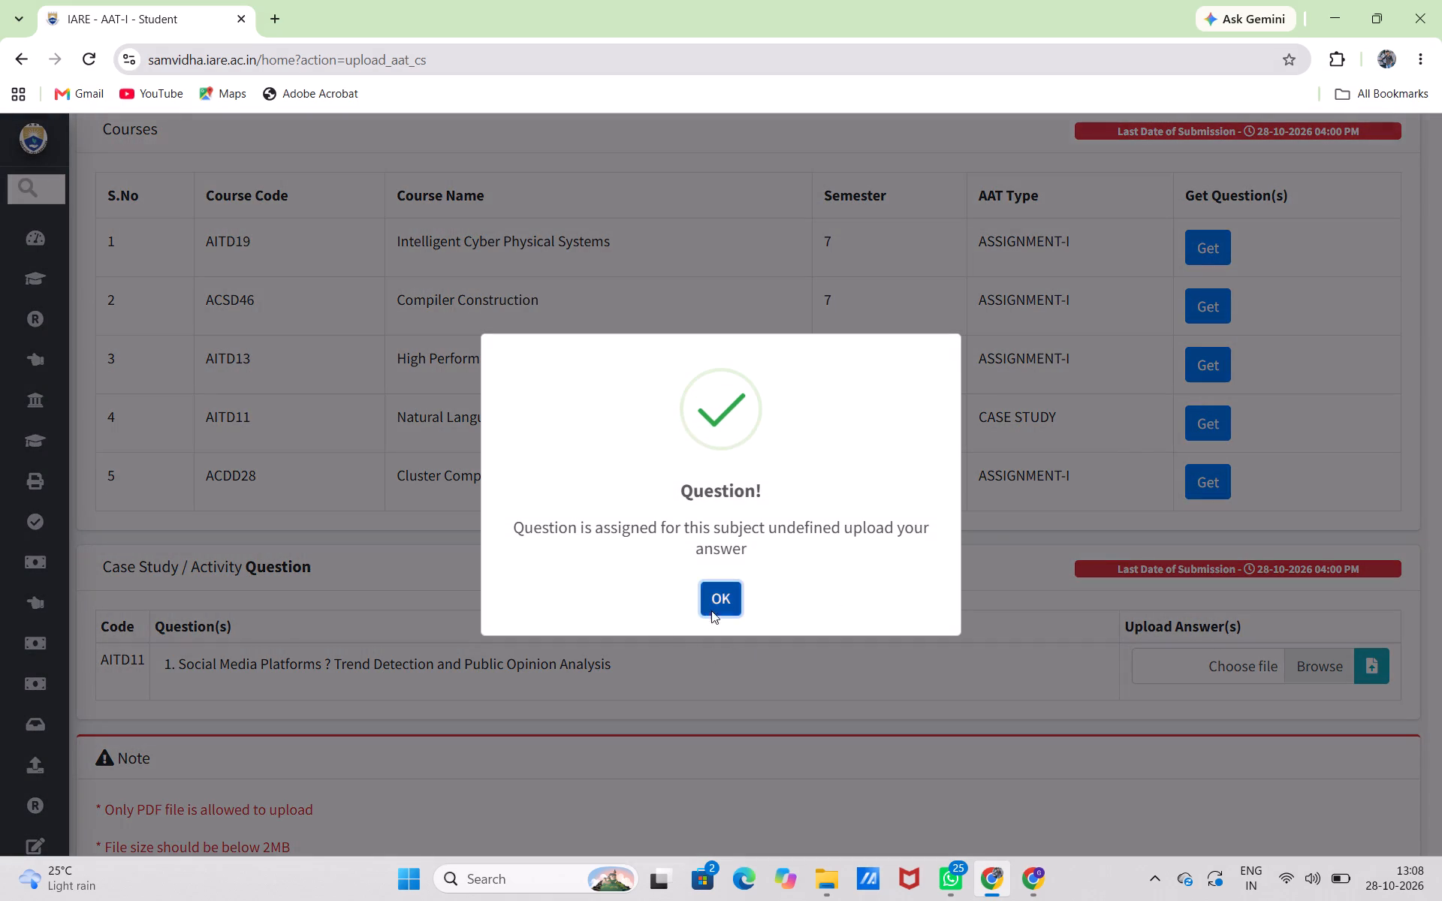
Start choosing the AITD11 answer file, enlarging the file dialog and browsing to the OneDrive Documents folder.
click(1320, 667)
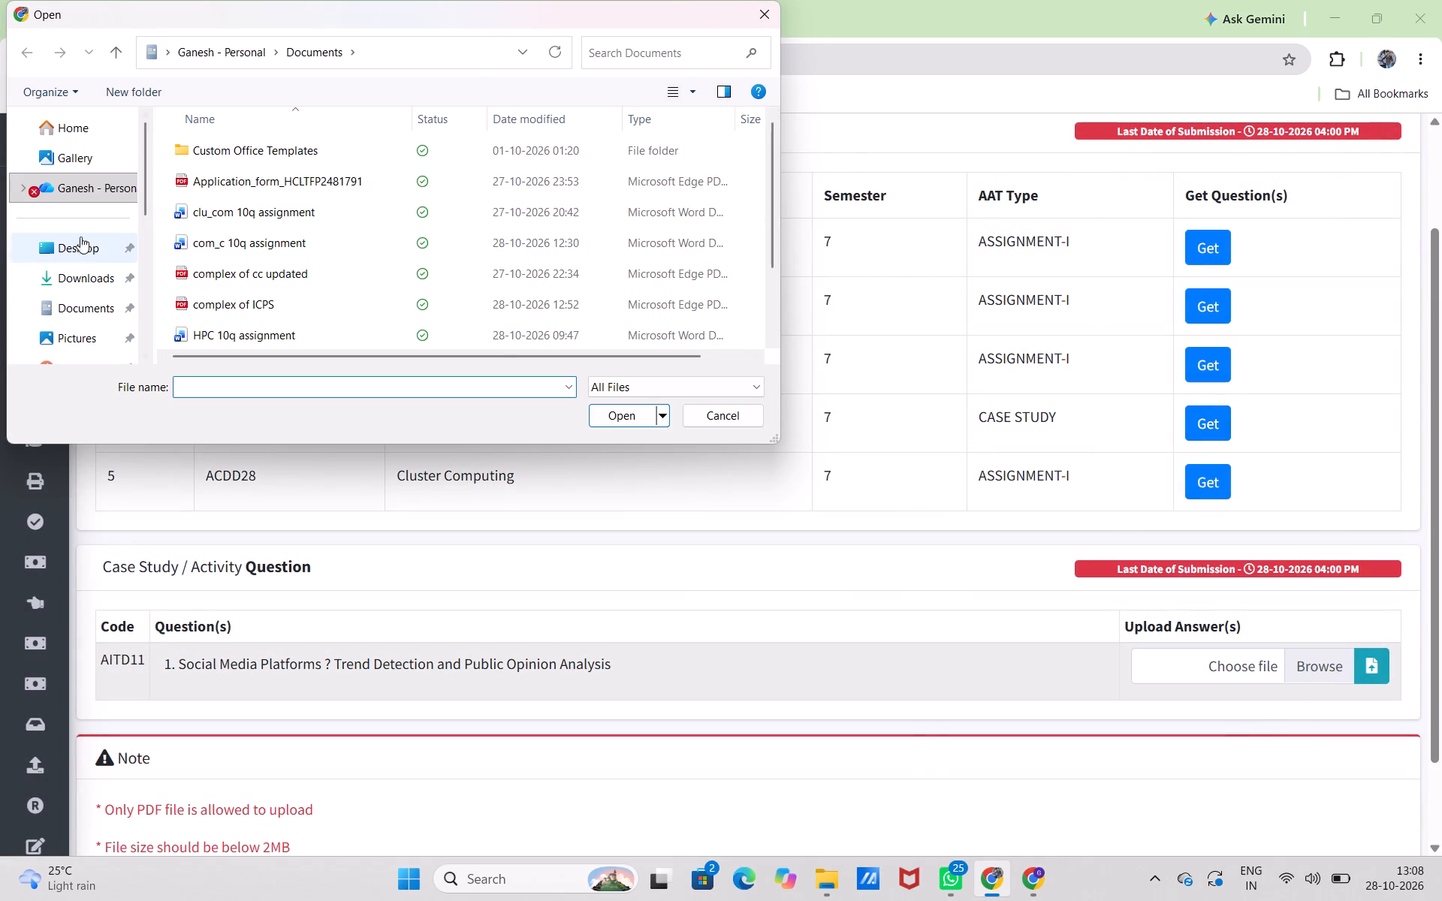
click(65, 301)
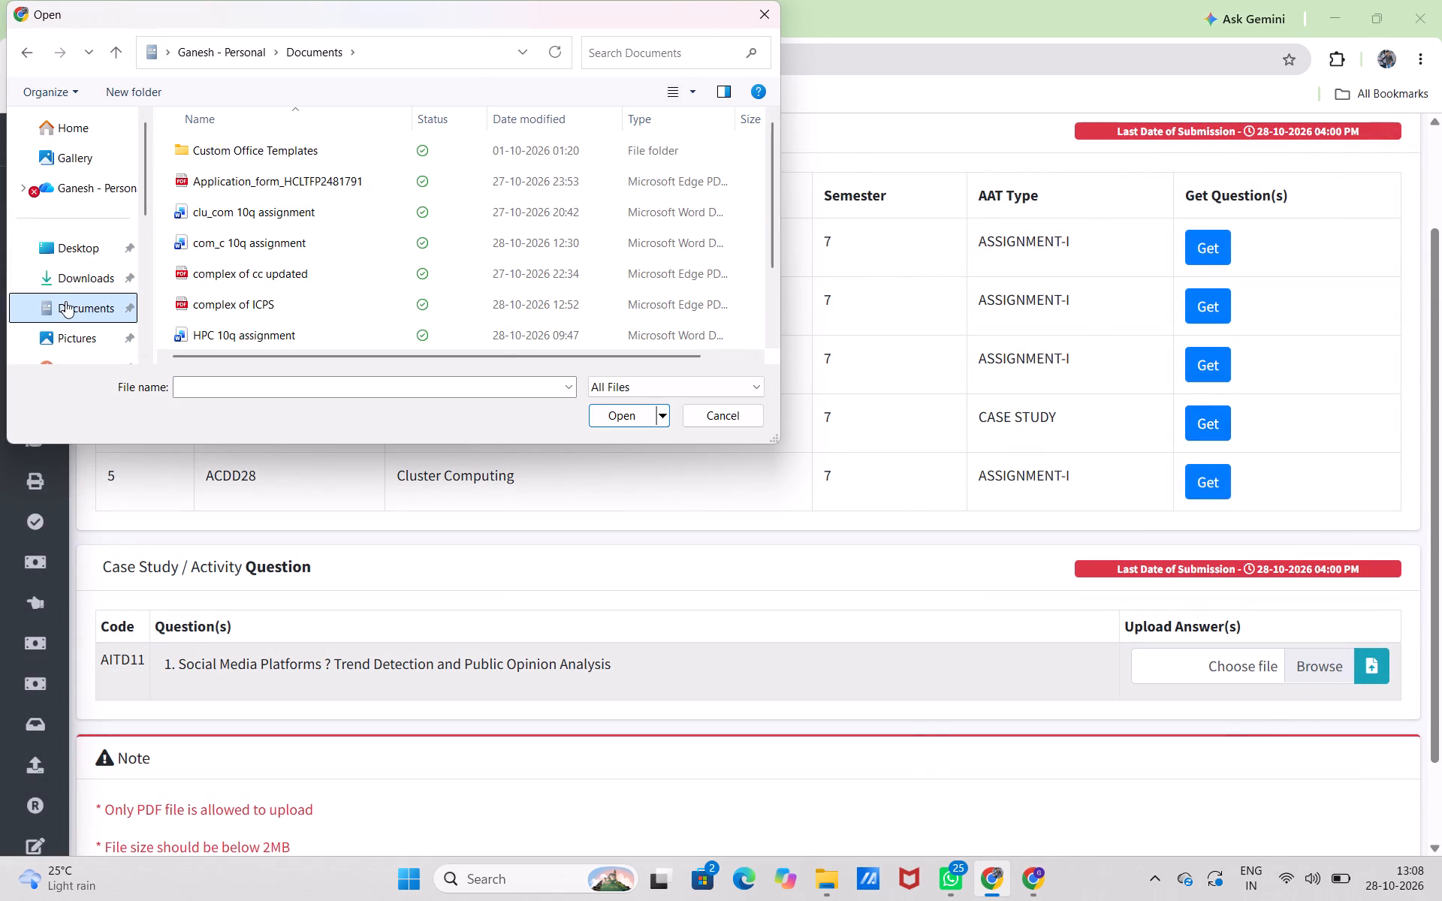
double_click(75, 309)
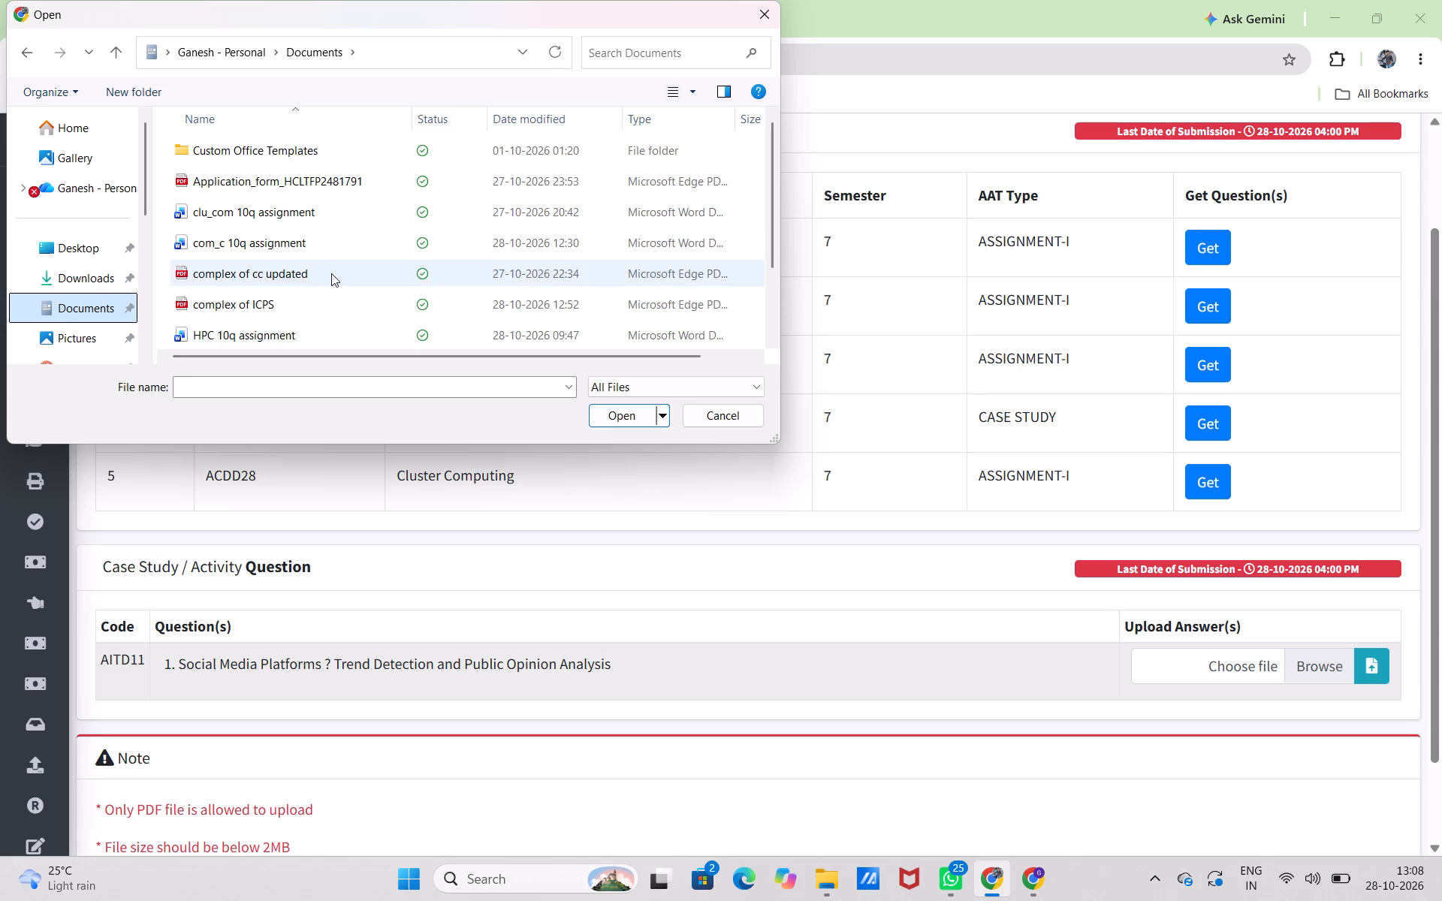
scroll(331, 273, up, 2)
click(122, 51)
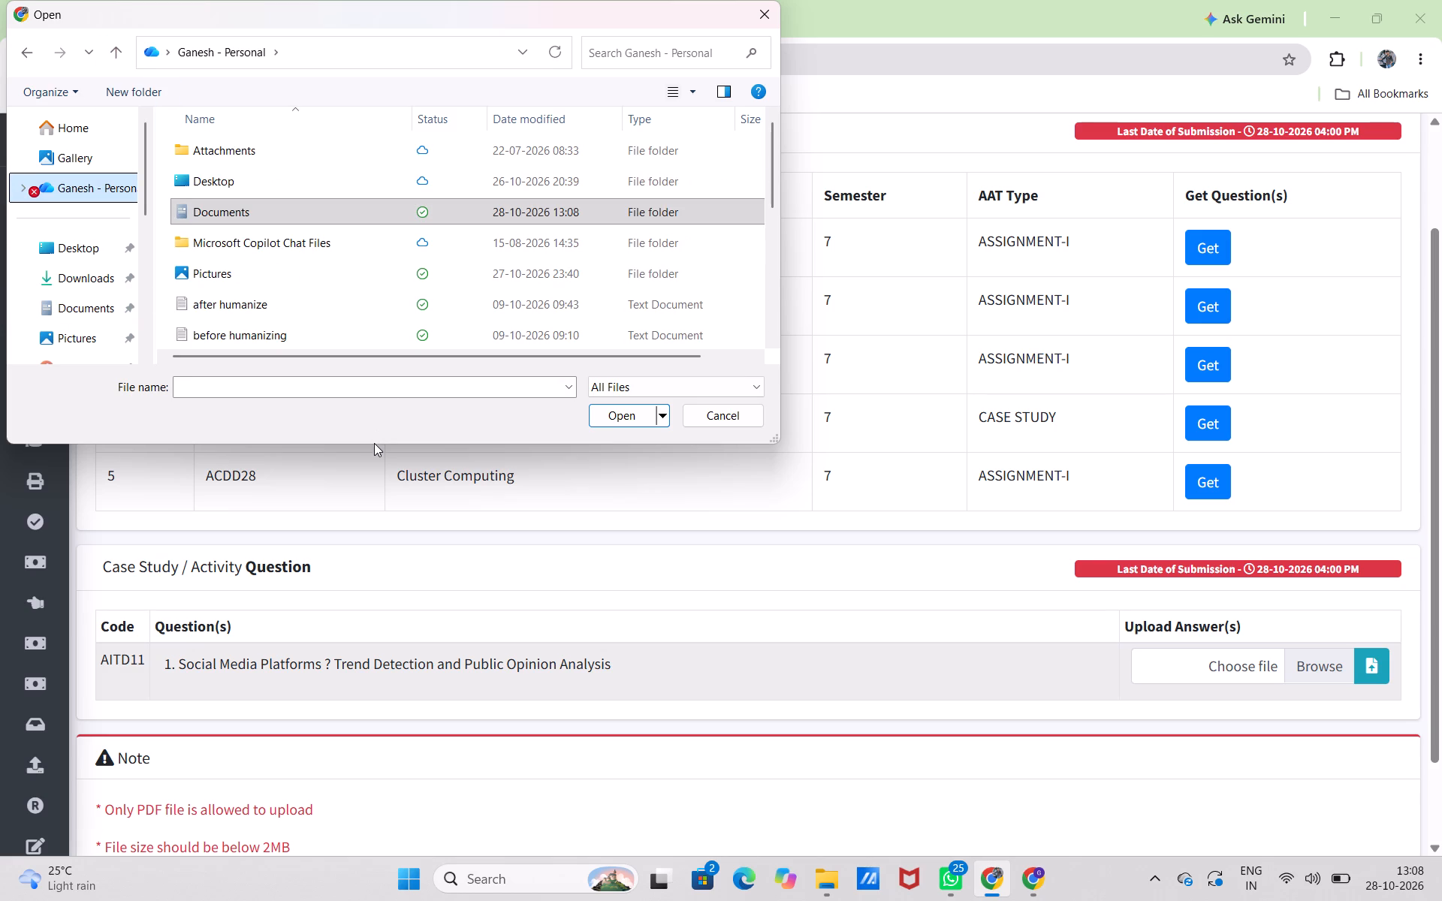
drag(375, 445, 374, 699)
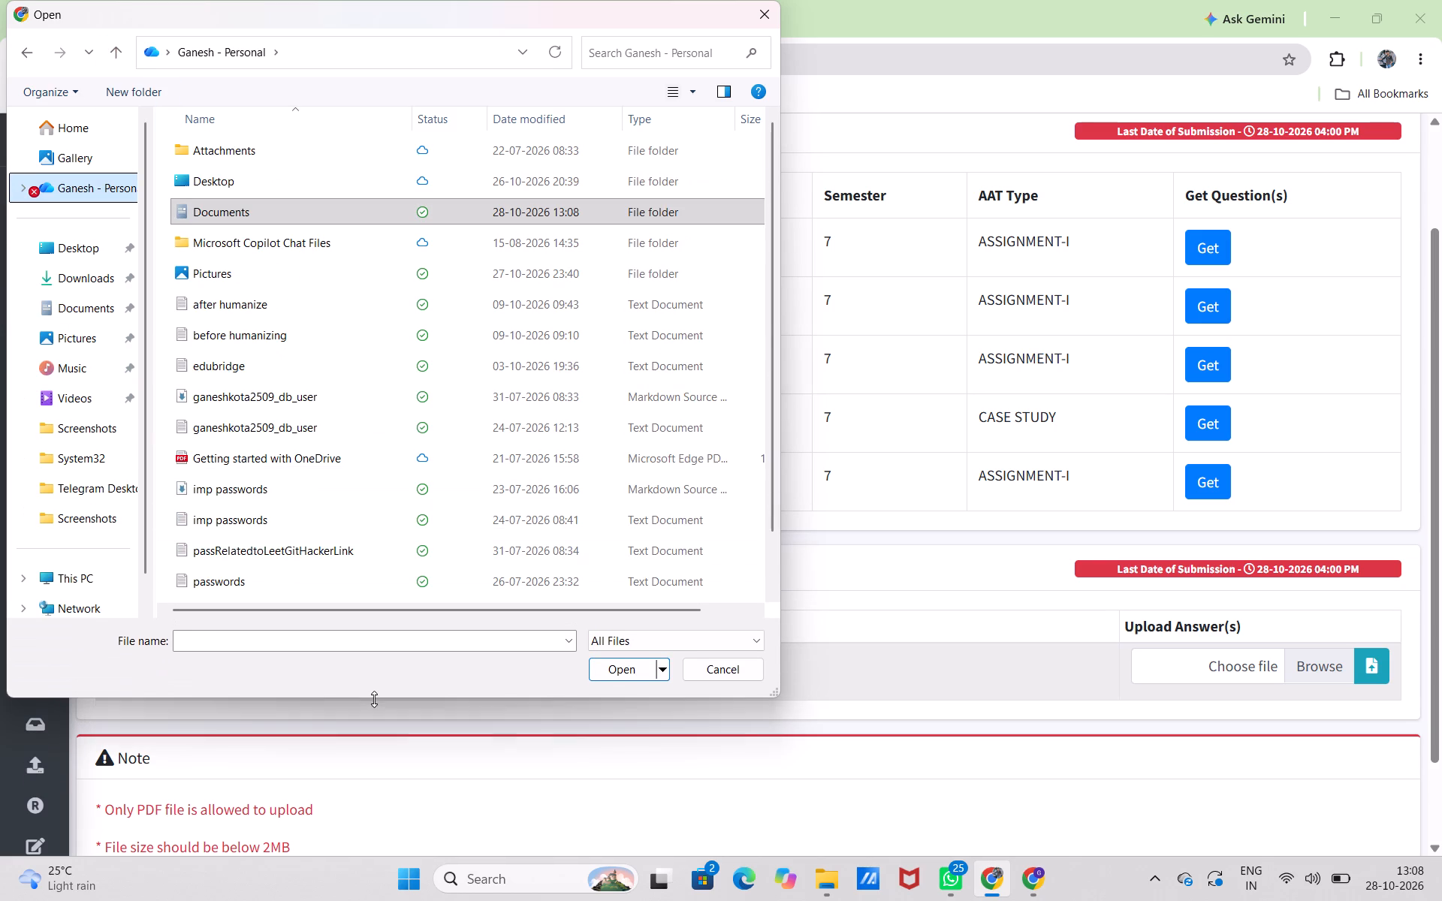
click(77, 300)
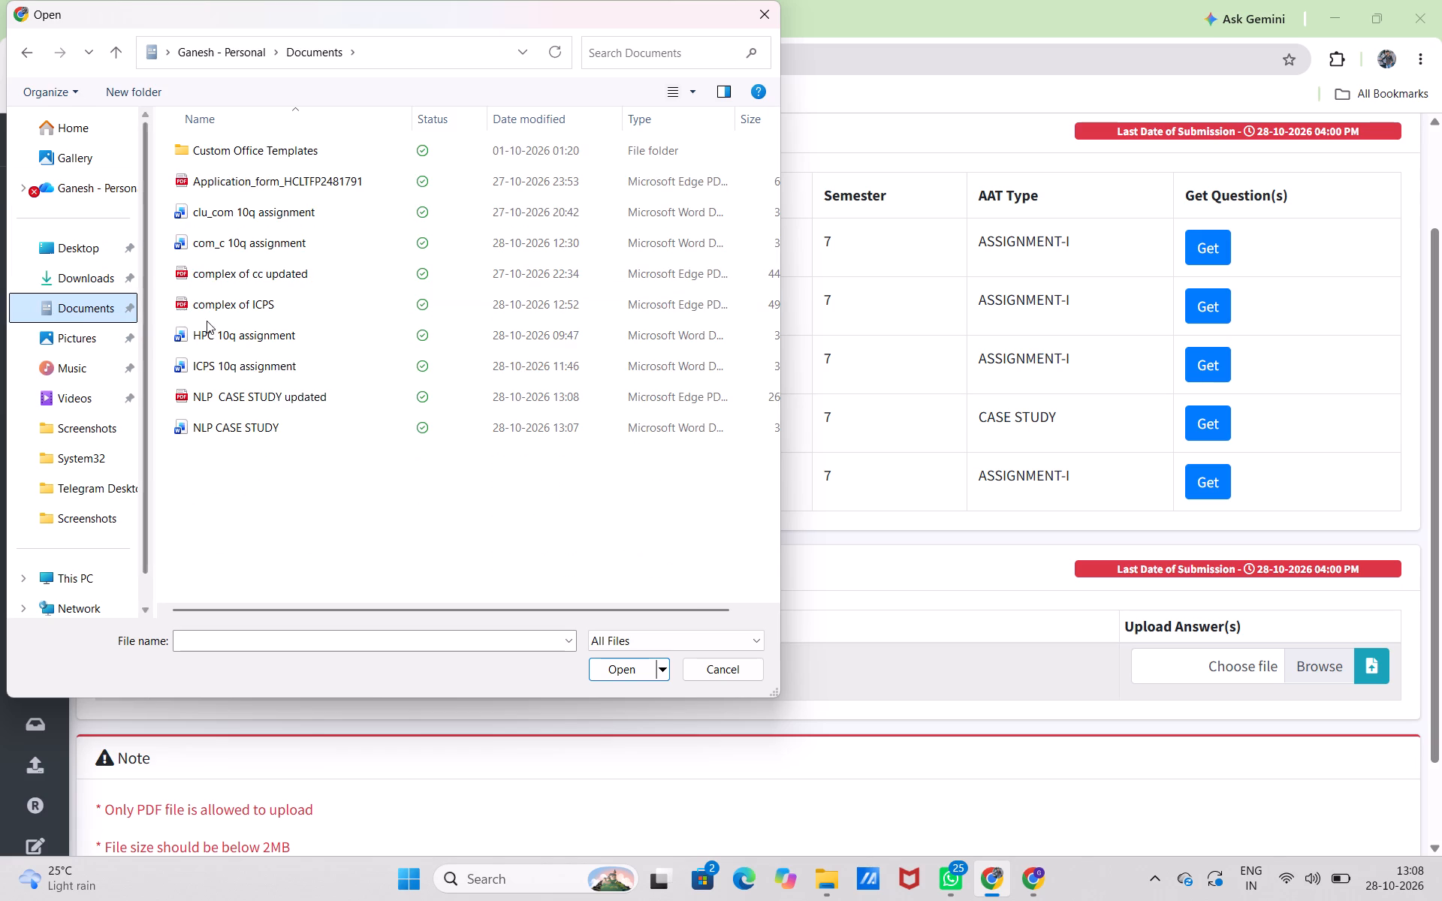
Preview the NLP CASE STUDY updated PDF from the file dialog, check its pages through the Conclusion, and close it.
right_click(225, 392)
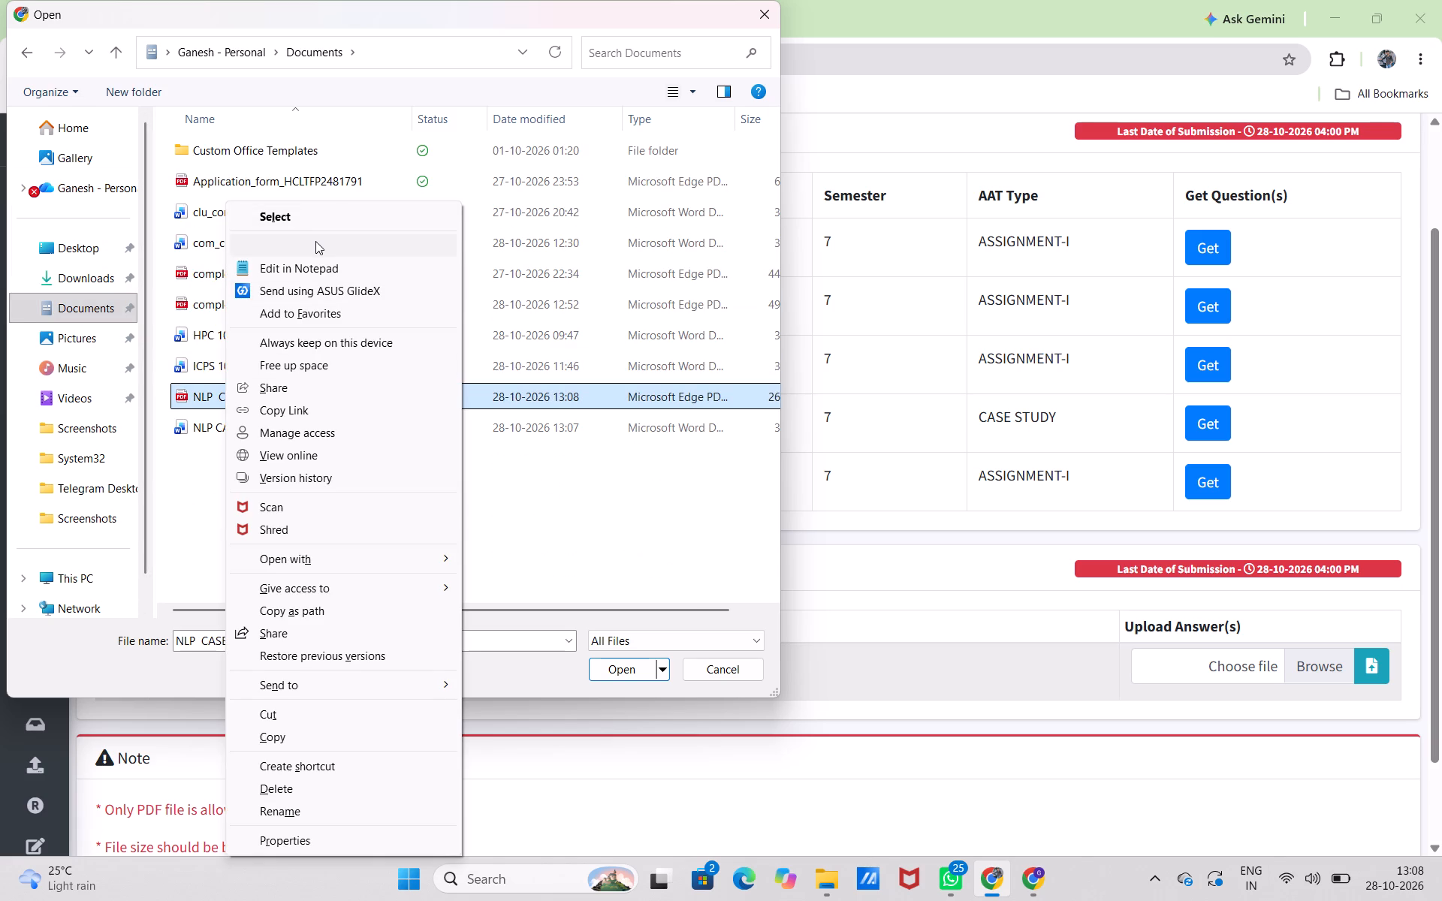
click(315, 241)
scroll(584, 384, down, 2)
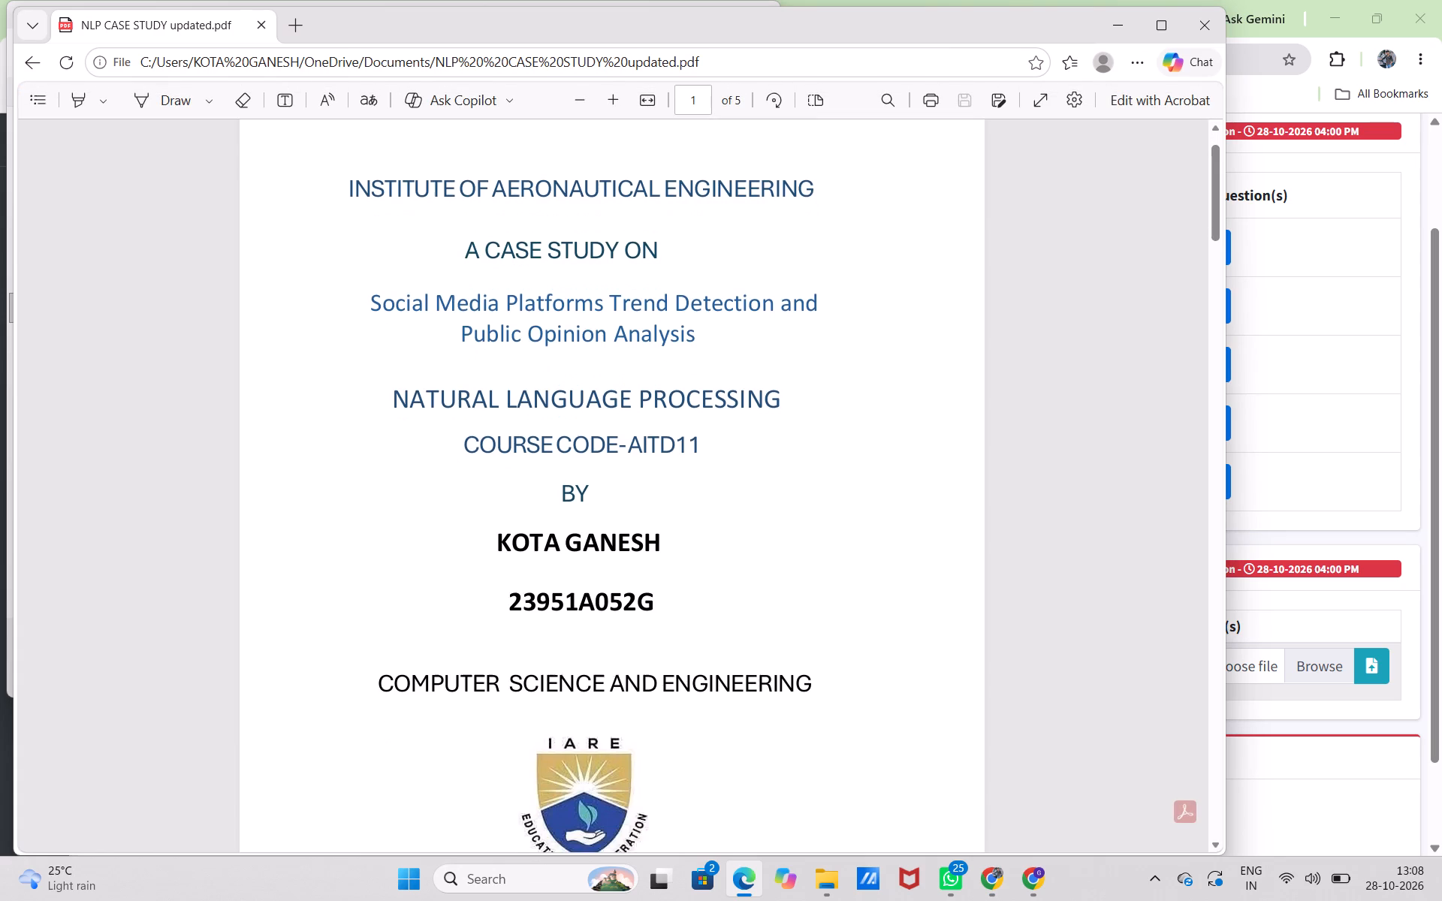
scroll(584, 384, down, 7)
scroll(584, 384, up, 1)
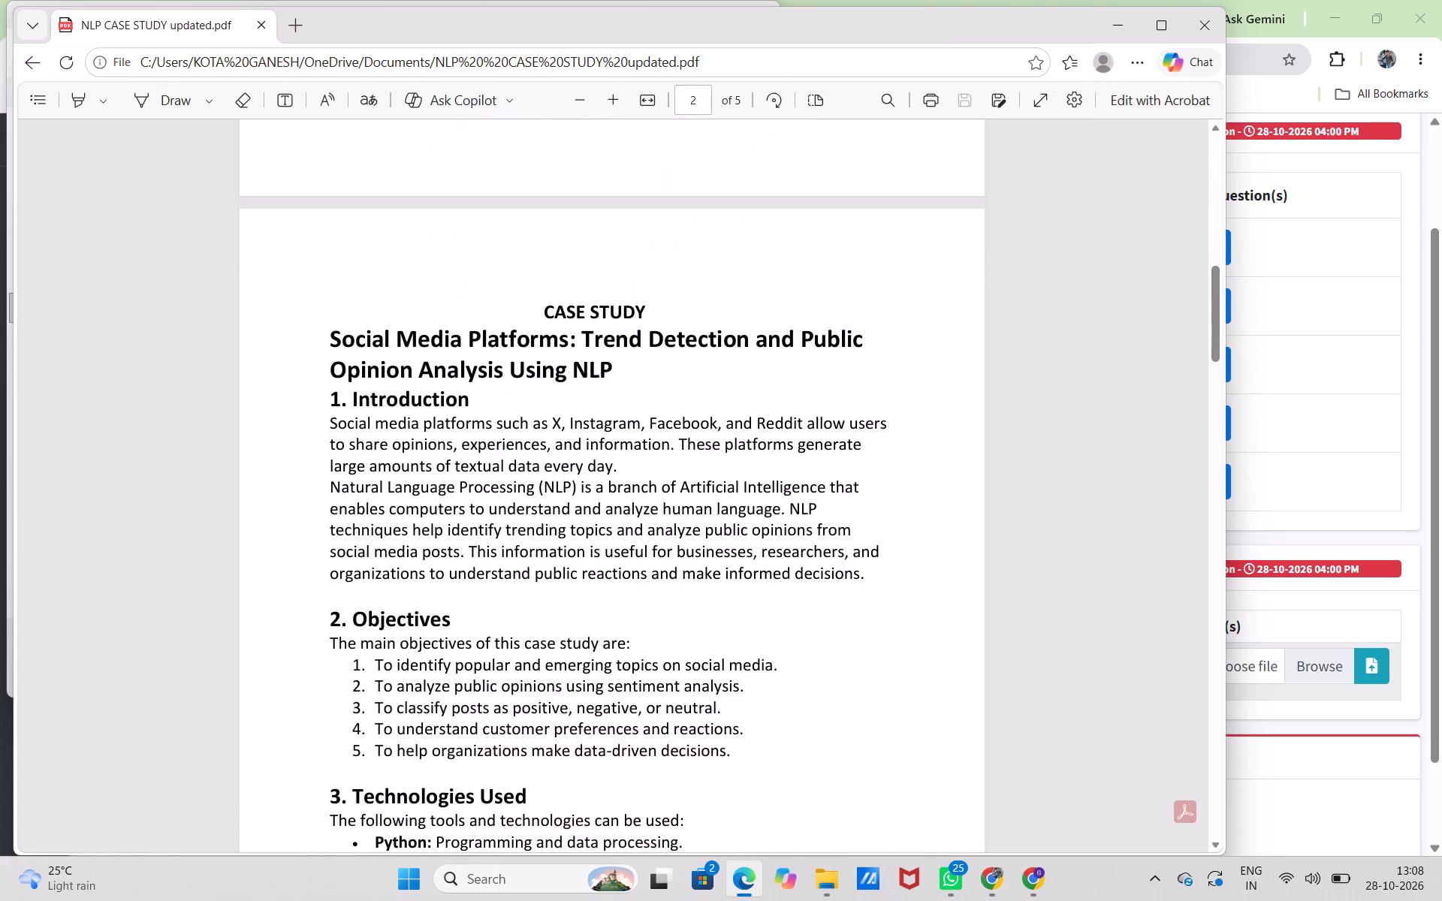
scroll(584, 384, up, 1)
scroll(584, 384, down, 4)
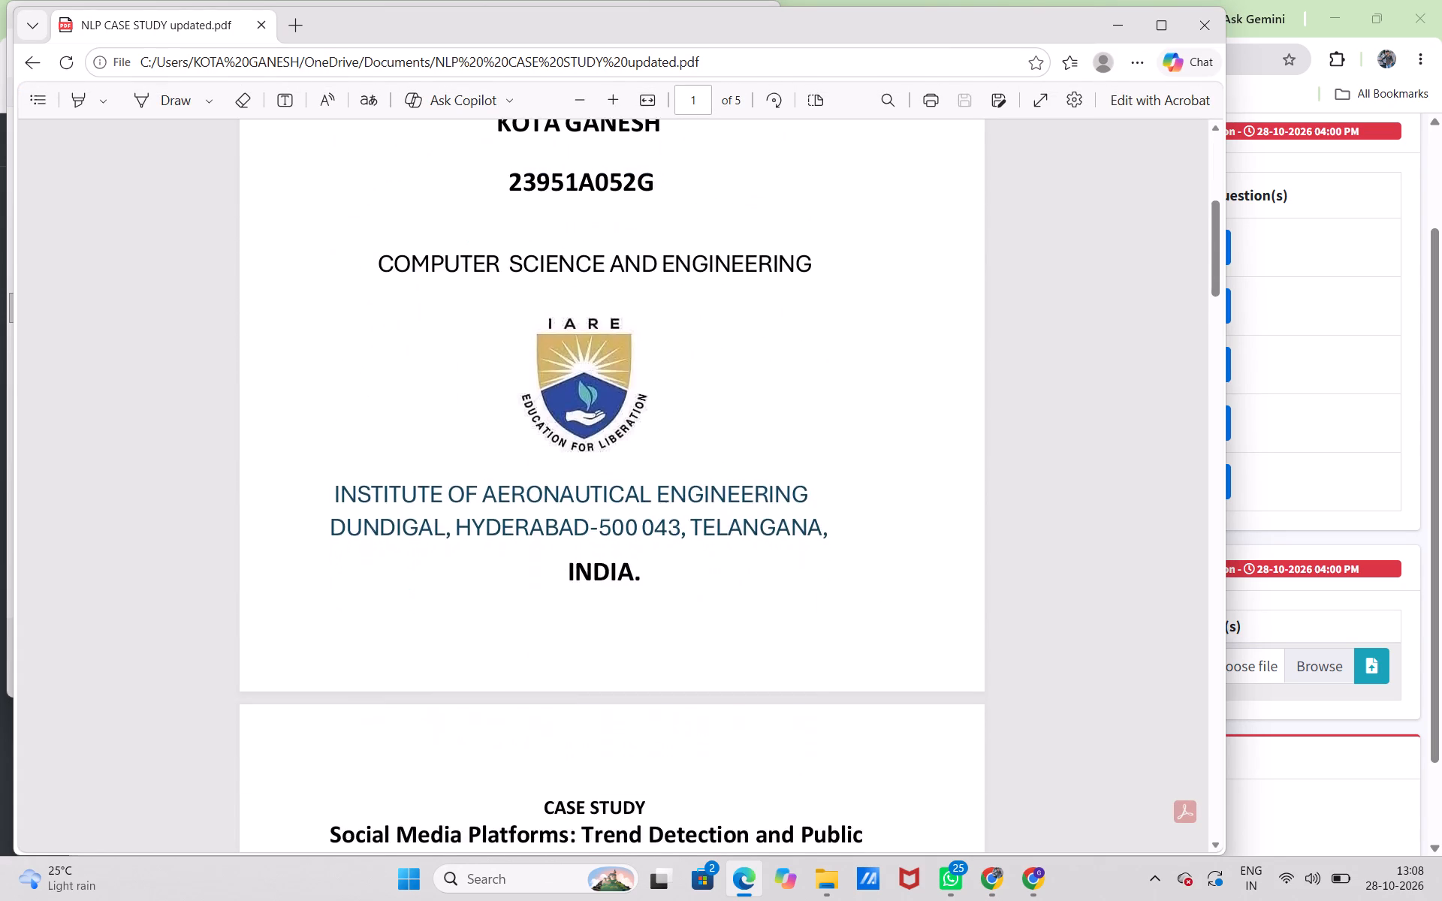
scroll(584, 384, down, 15)
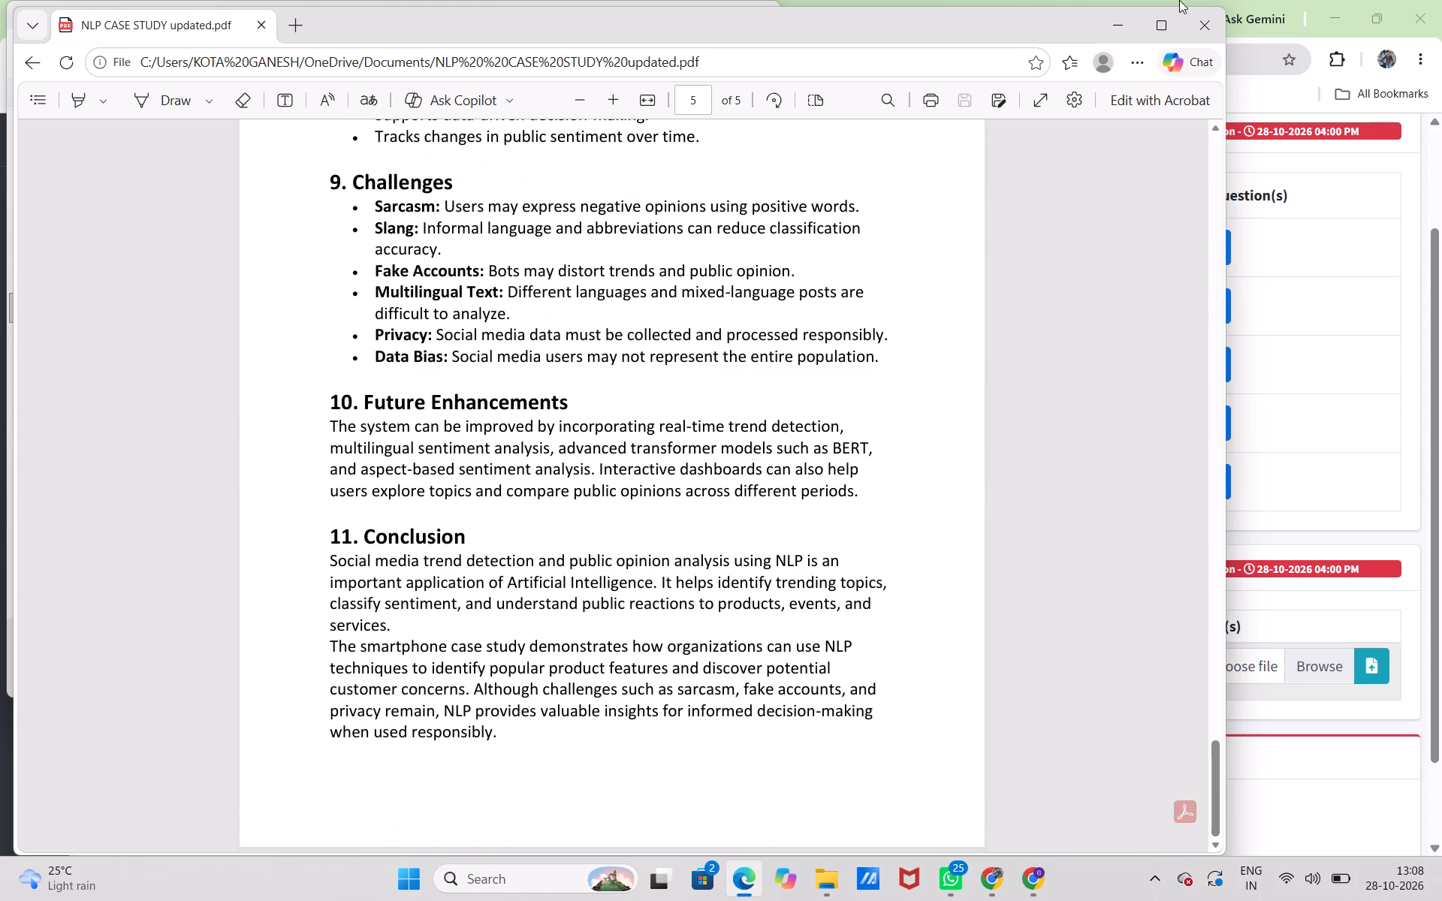
click(1191, 17)
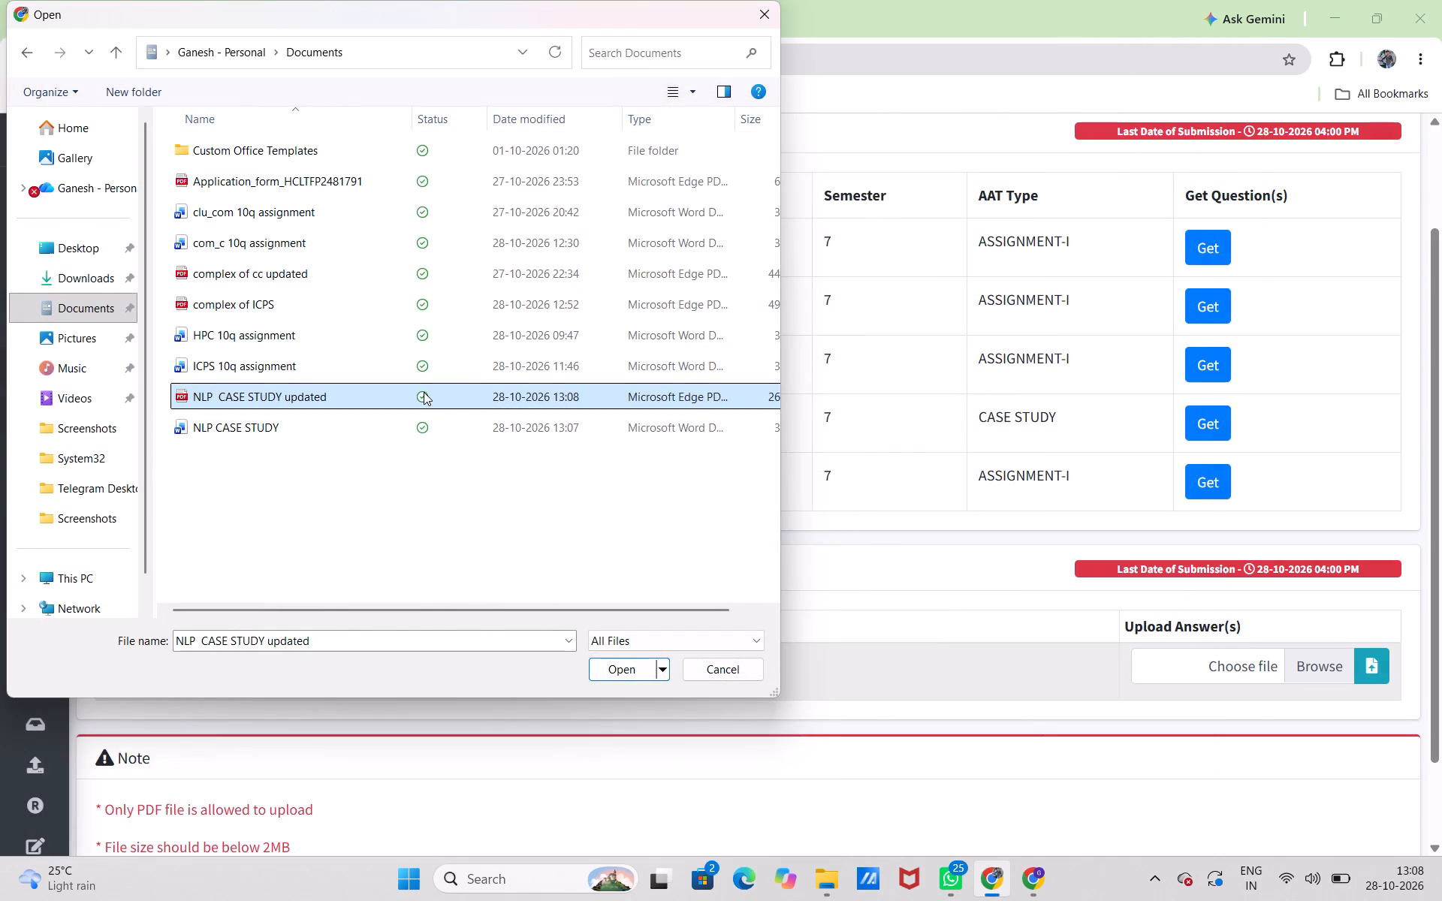
Upload the NLP CASE STUDY updated PDF as the AITD11 answer and dismiss the portal message.
double_click(424, 392)
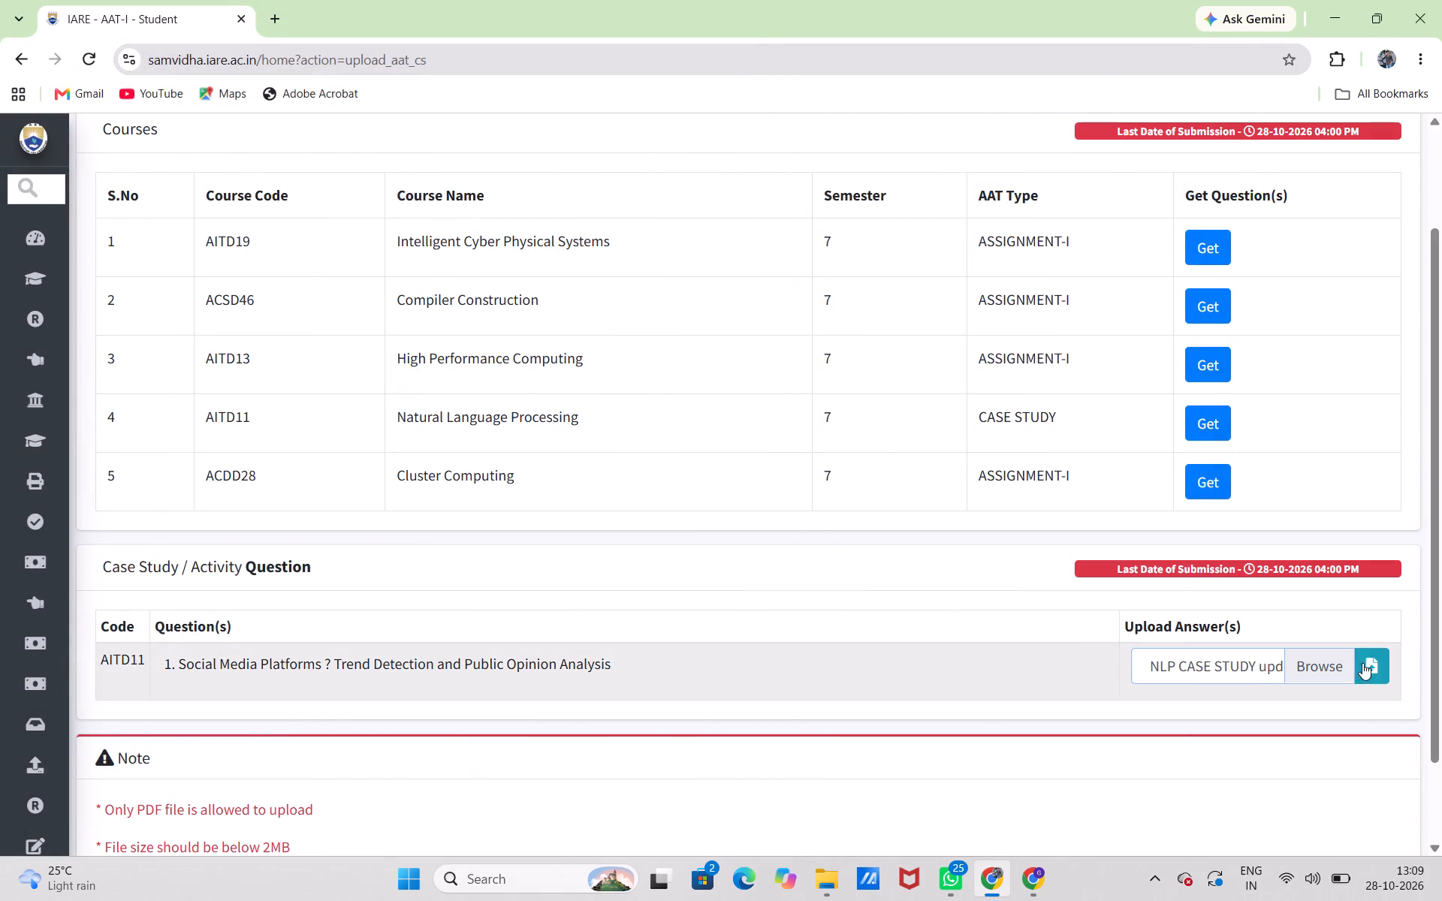
click(1371, 663)
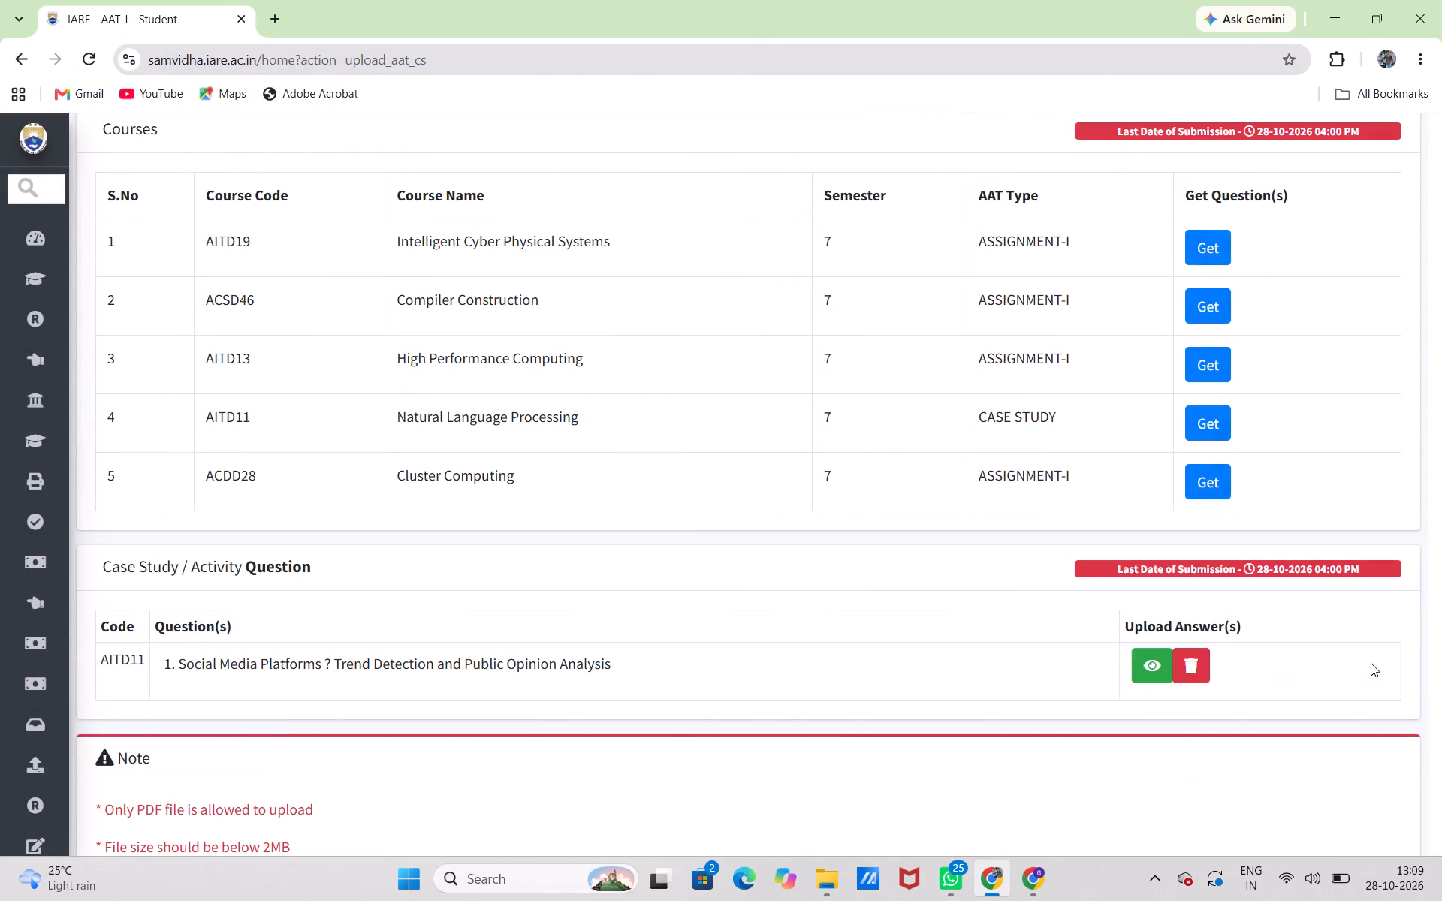
click(708, 580)
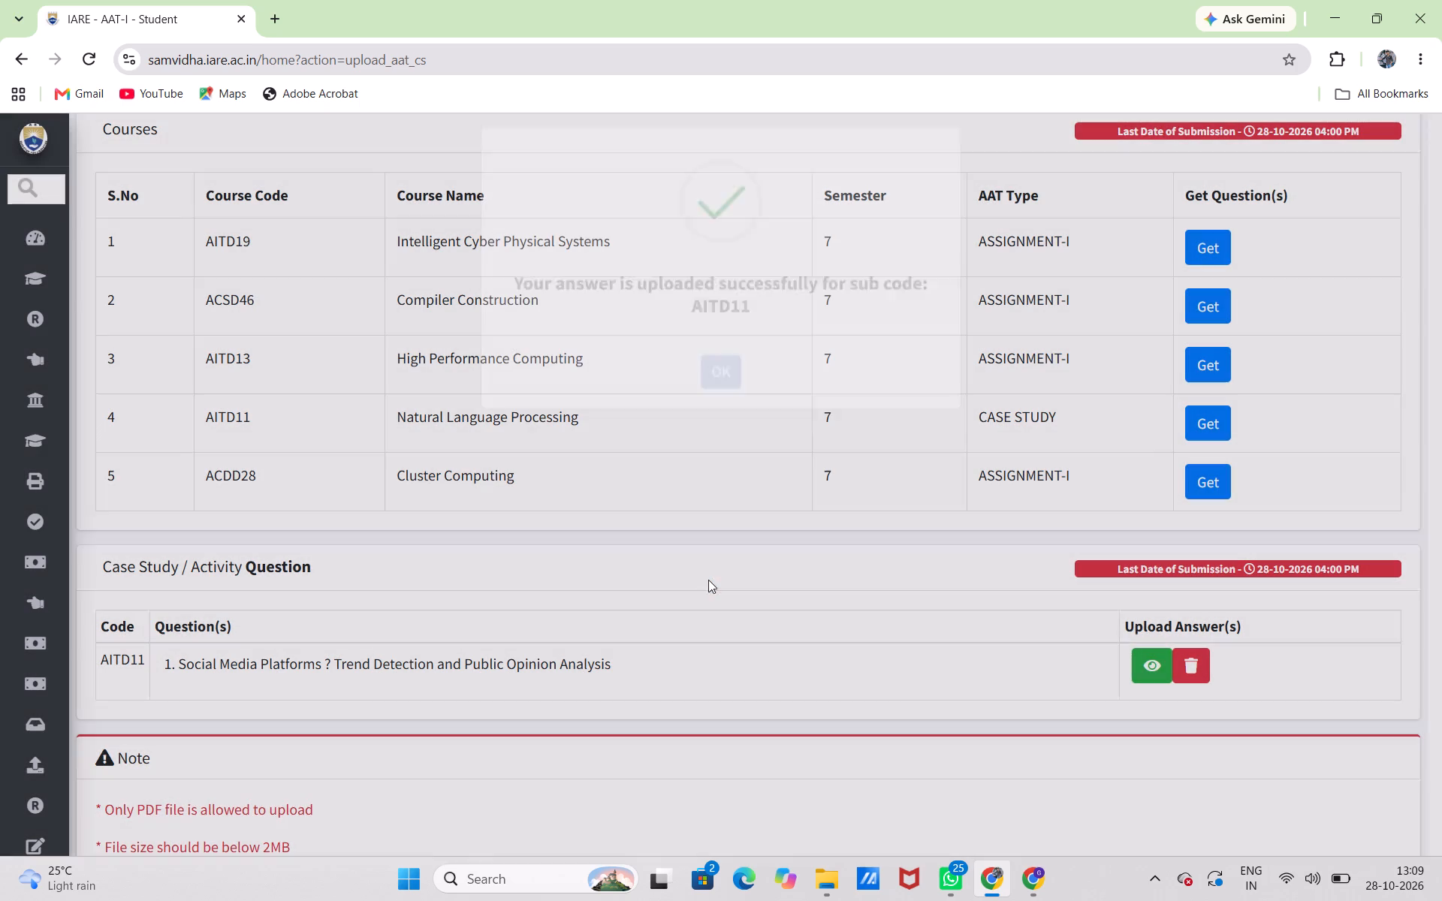
View the submitted AITD11 answer, checking its cover page and the following sections, and close it.
click(1140, 667)
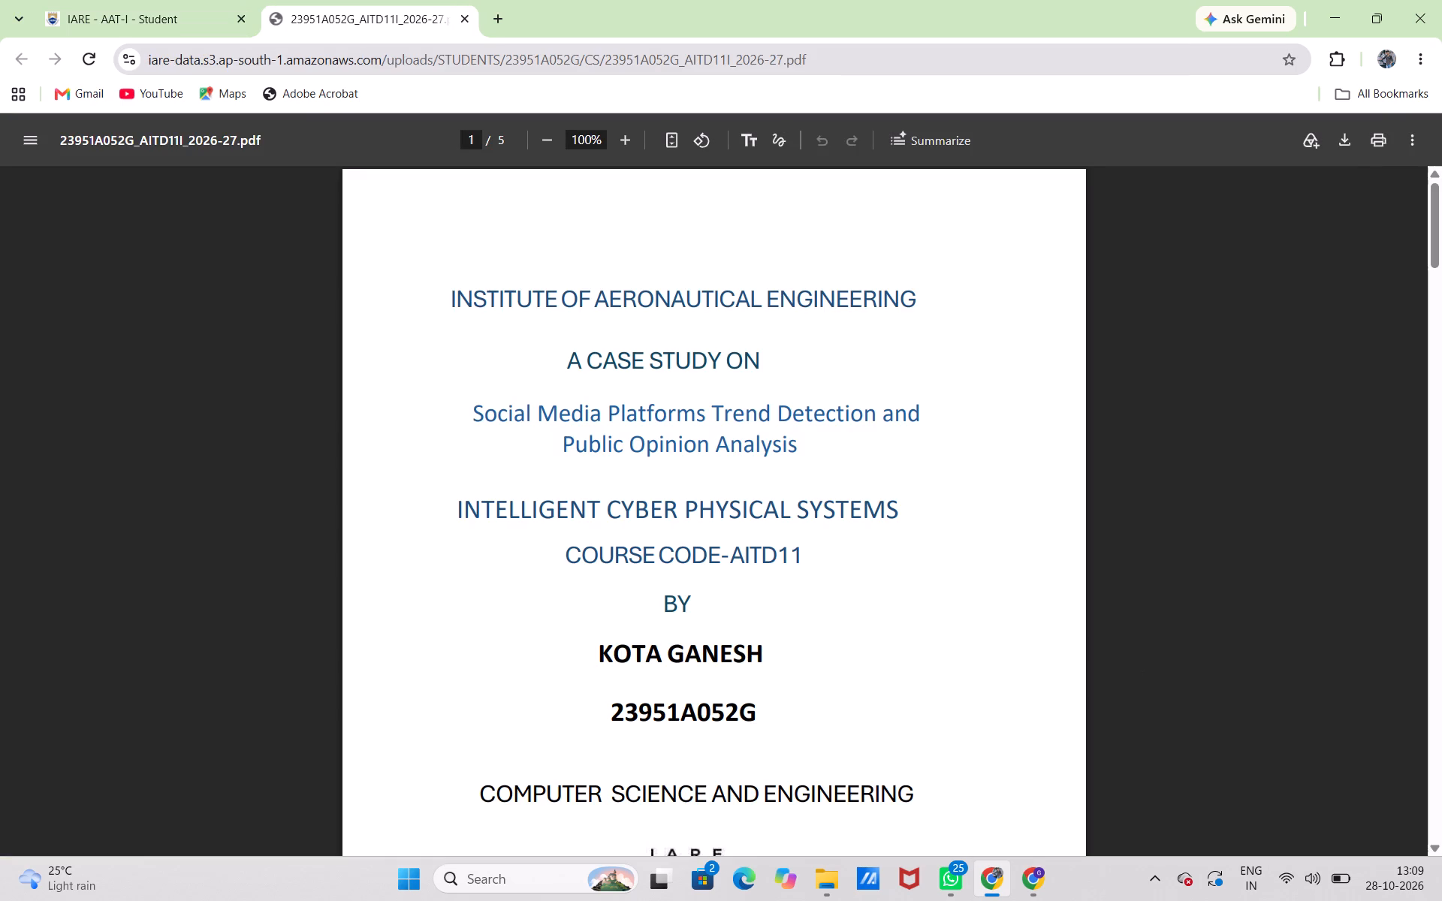
scroll(621, 581, down, 1)
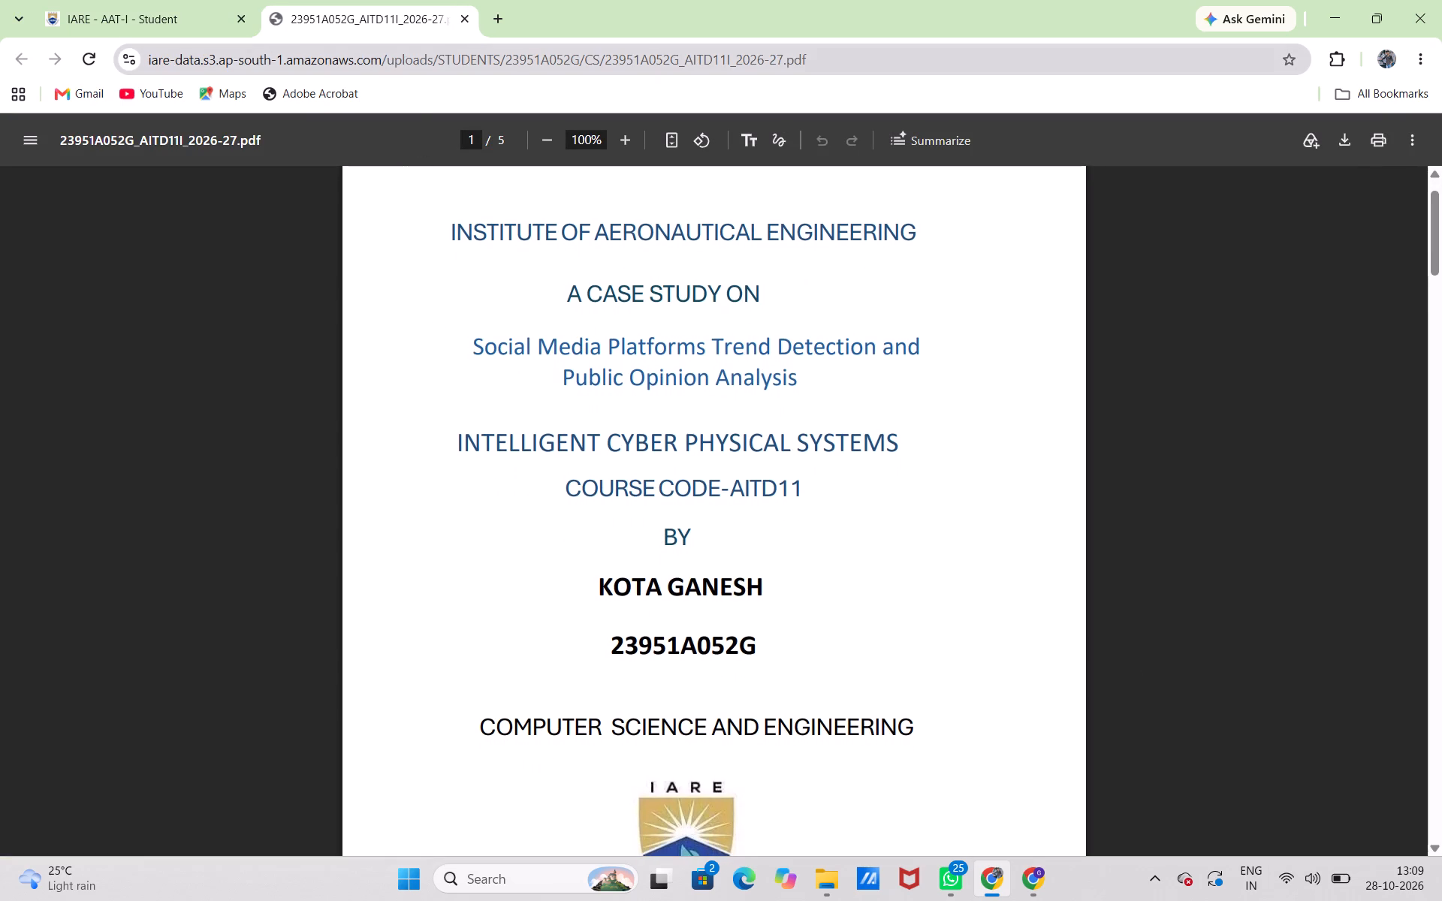
scroll(521, 388, down, 1)
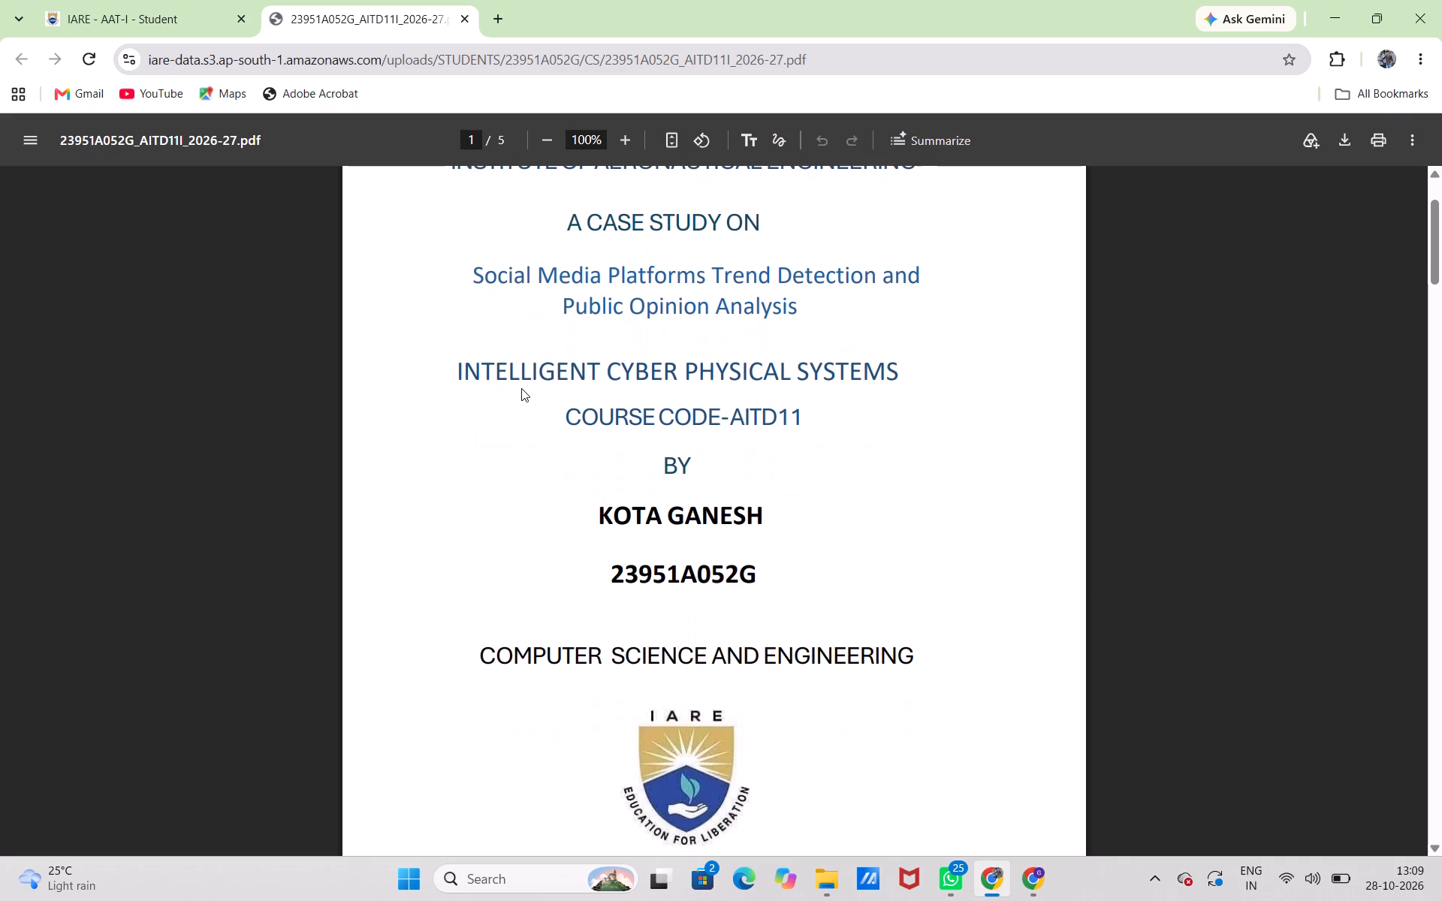
scroll(521, 388, down, 1)
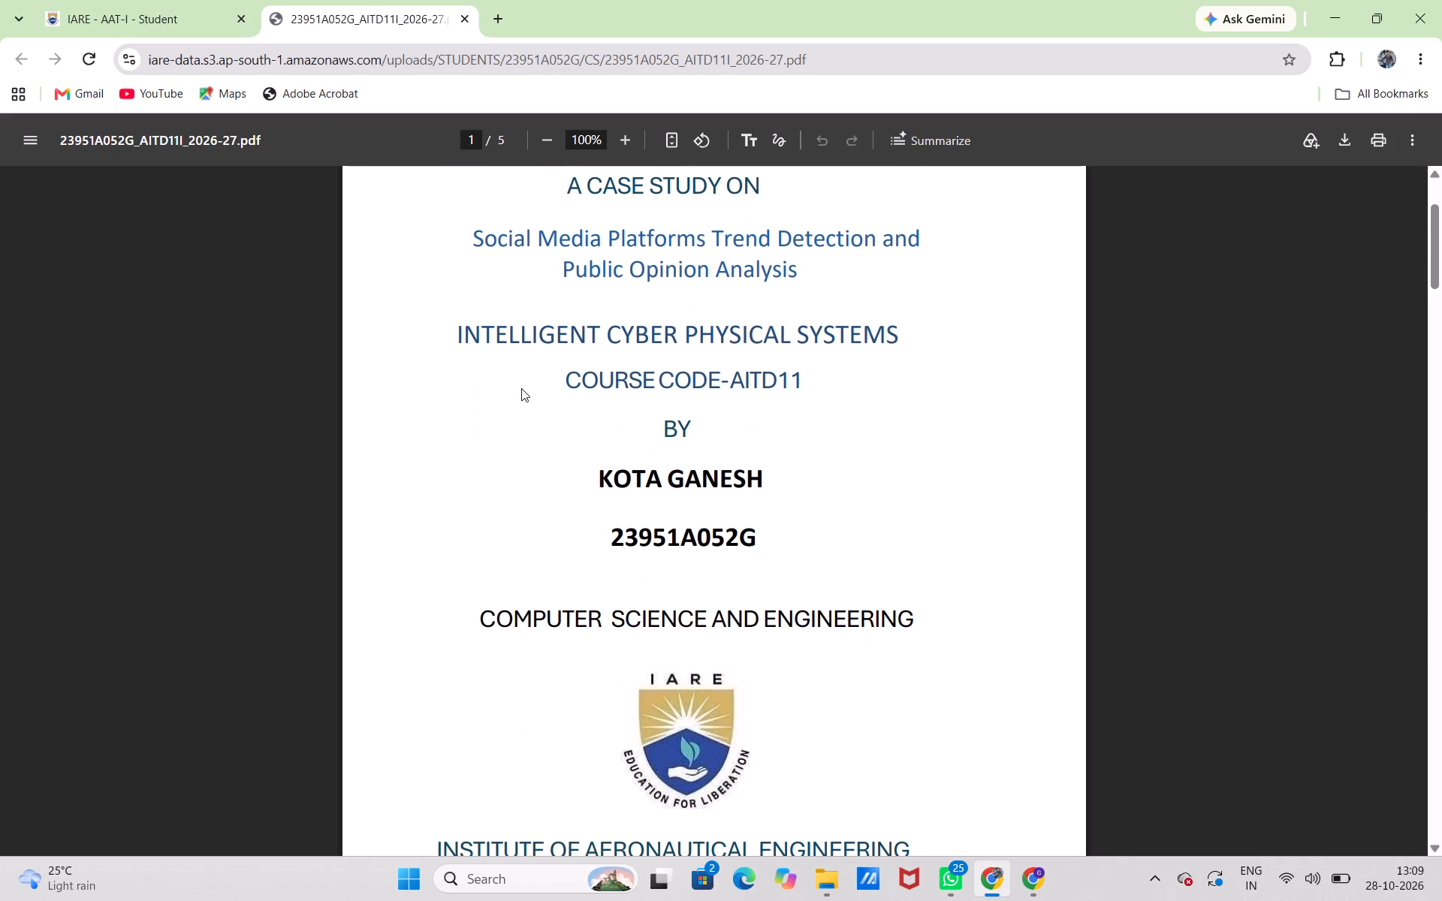
scroll(562, 336, down, 11)
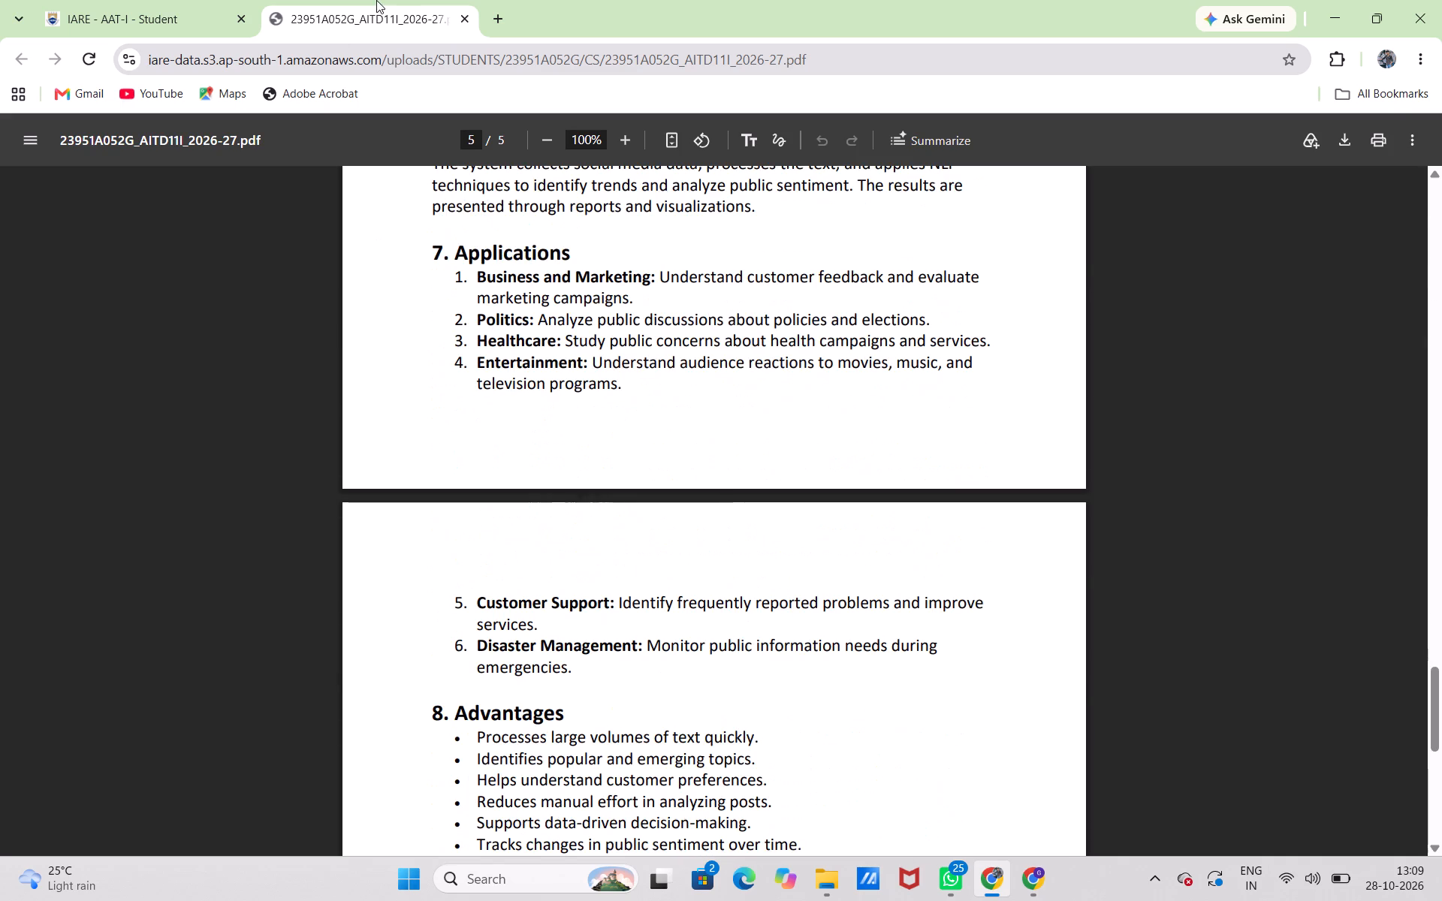
click(467, 19)
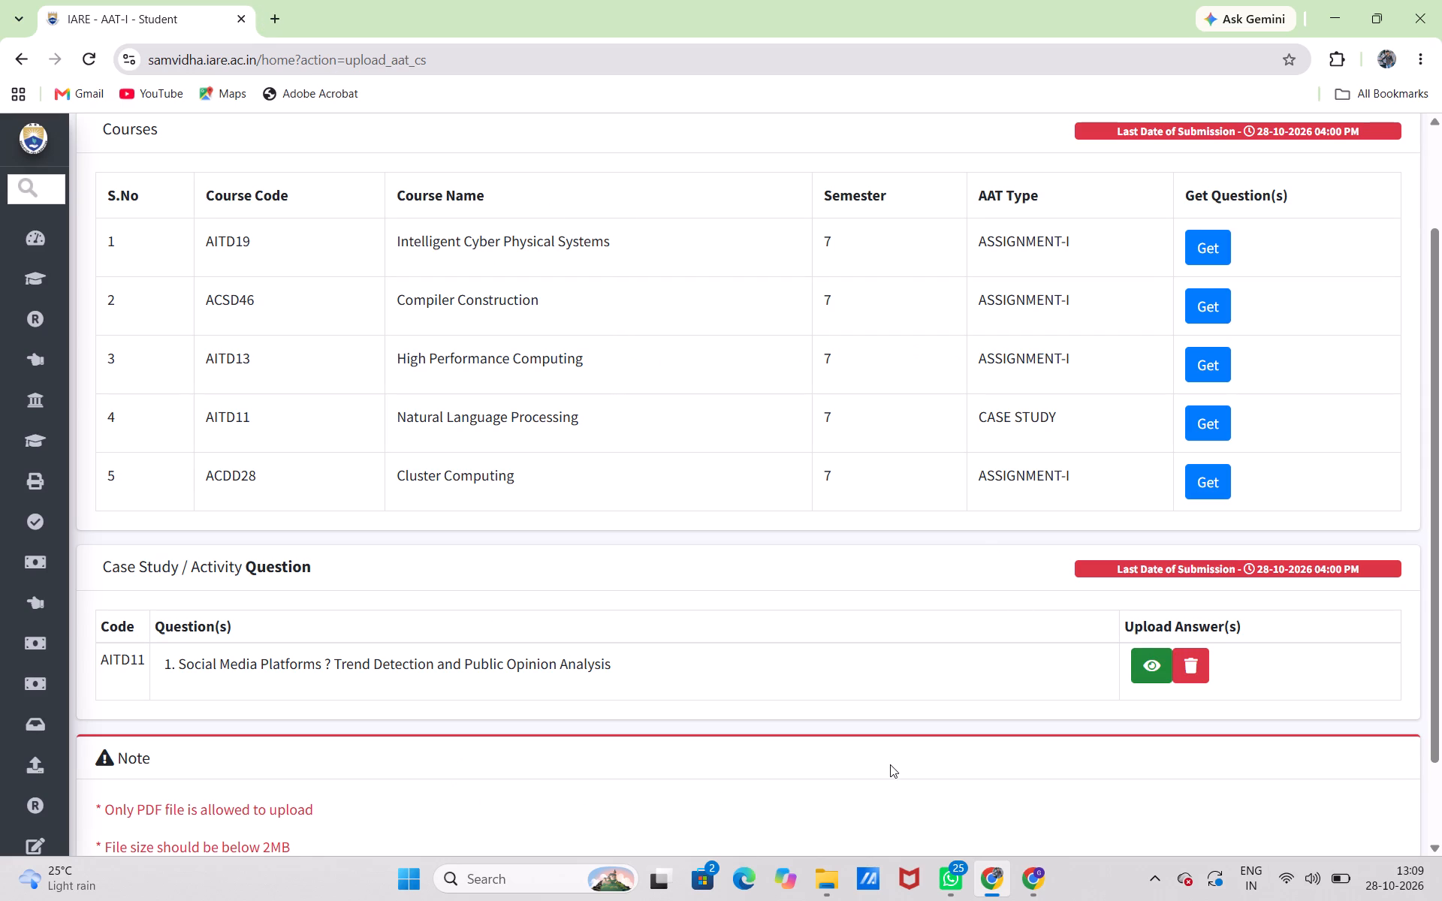
Open the complex of cc updated PDF from the Documents folder in File Explorer, check its cover page, and close it.
click(826, 890)
double_click(406, 288)
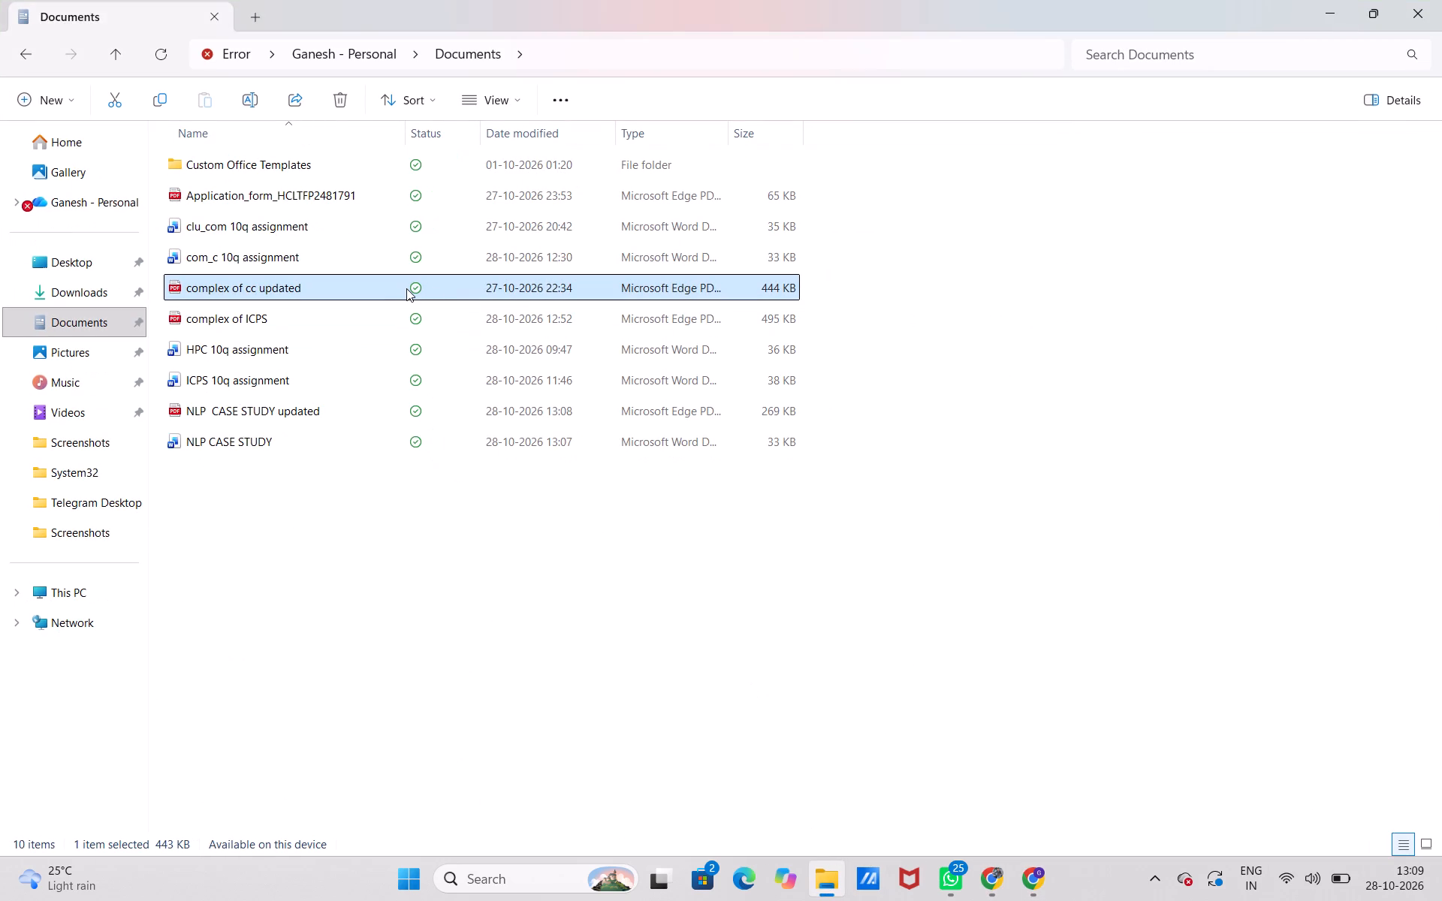
scroll(638, 450, up, 12)
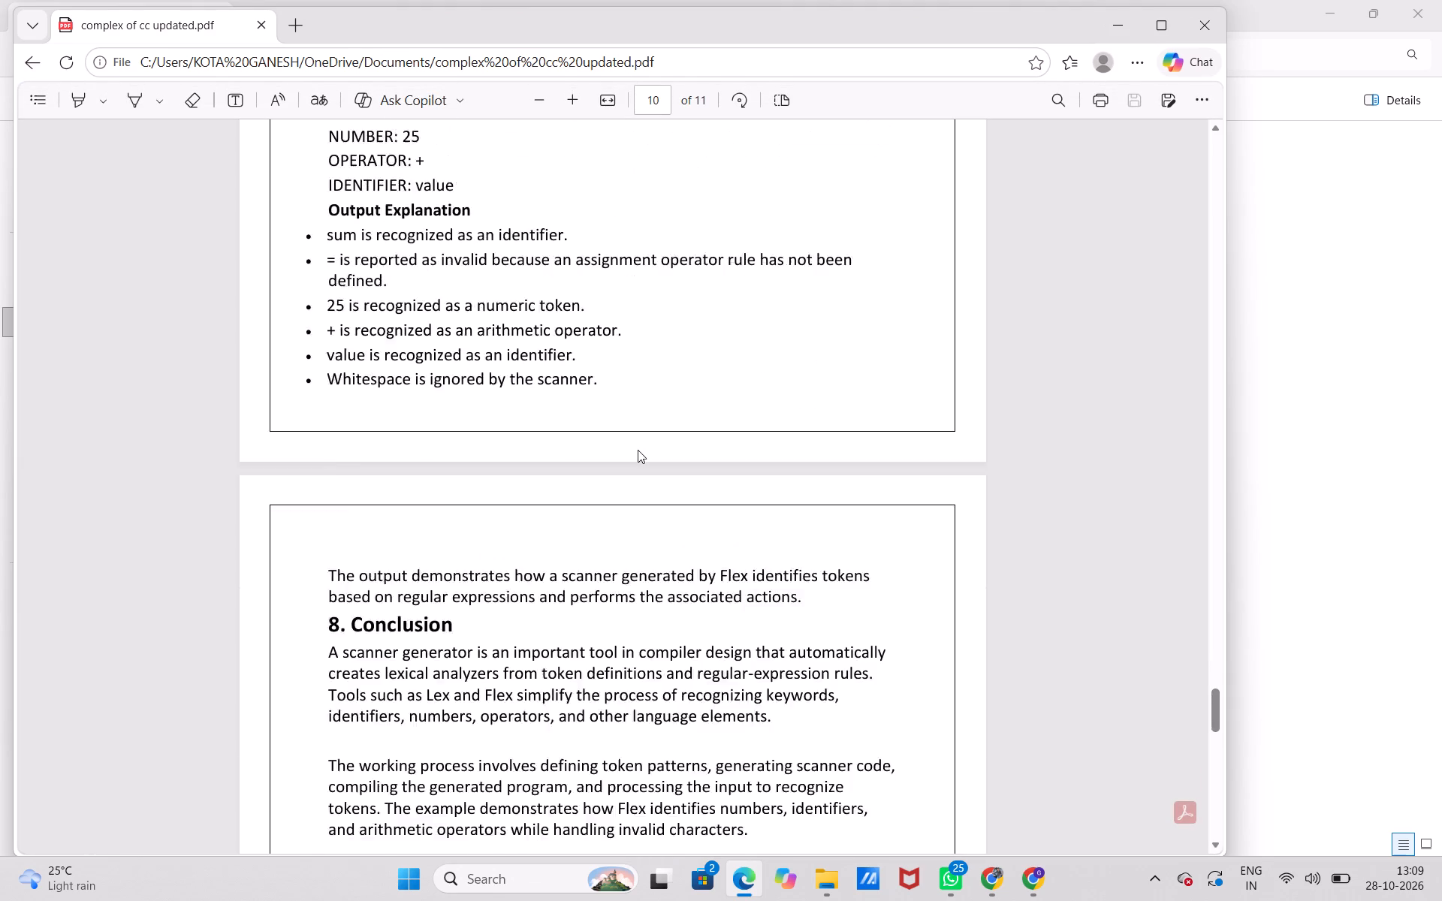
scroll(638, 450, up, 10)
scroll(638, 450, up, 11)
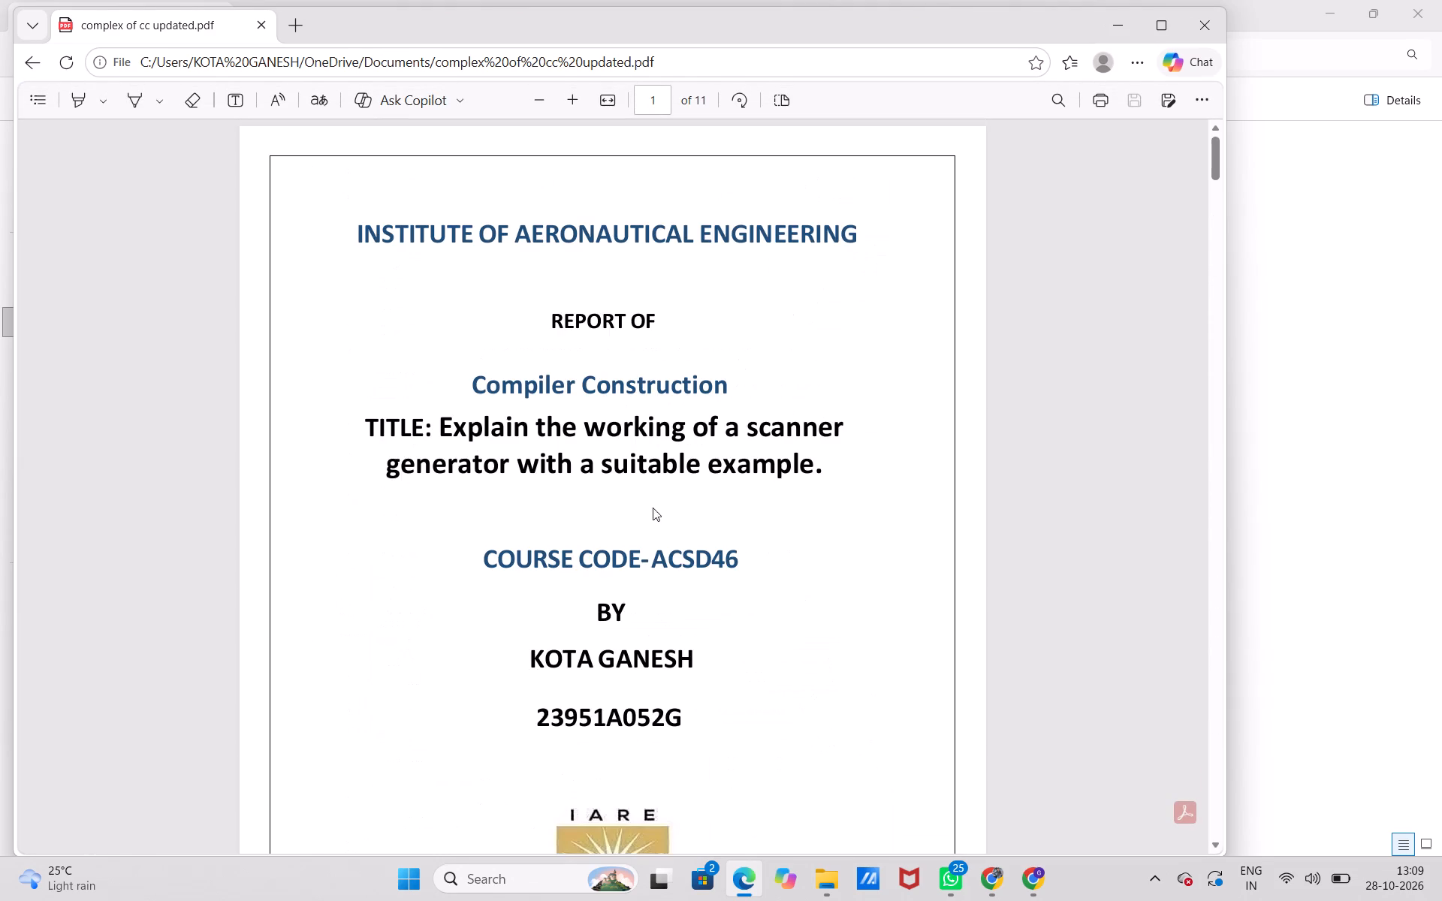
scroll(658, 532, up, 1)
click(1198, 22)
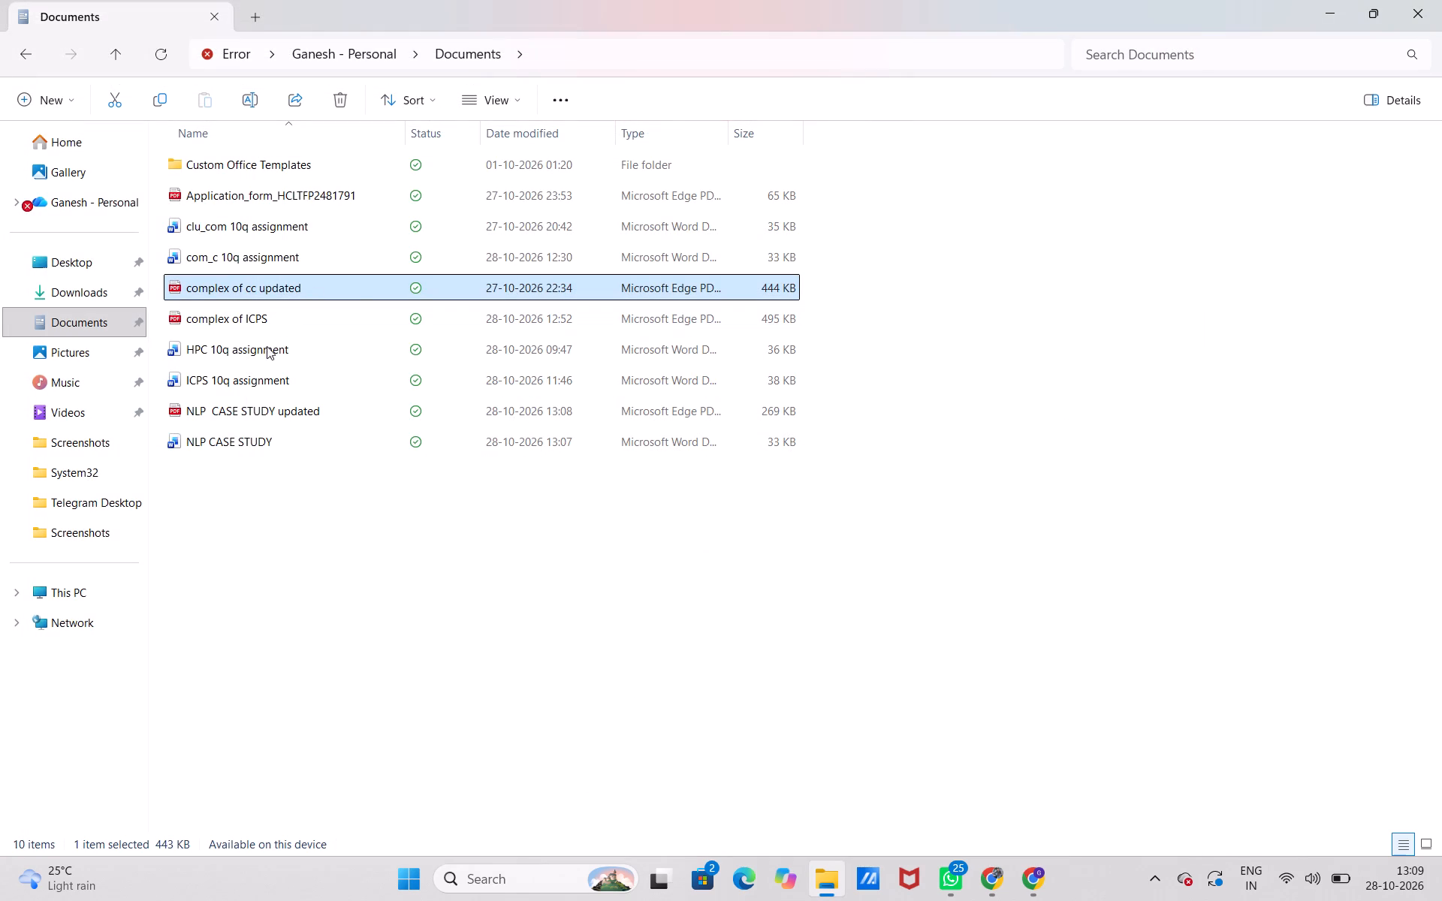
Open the NLP CASE STUDY updated PDF, check its cover page, close it, and return to the portal.
double_click(261, 415)
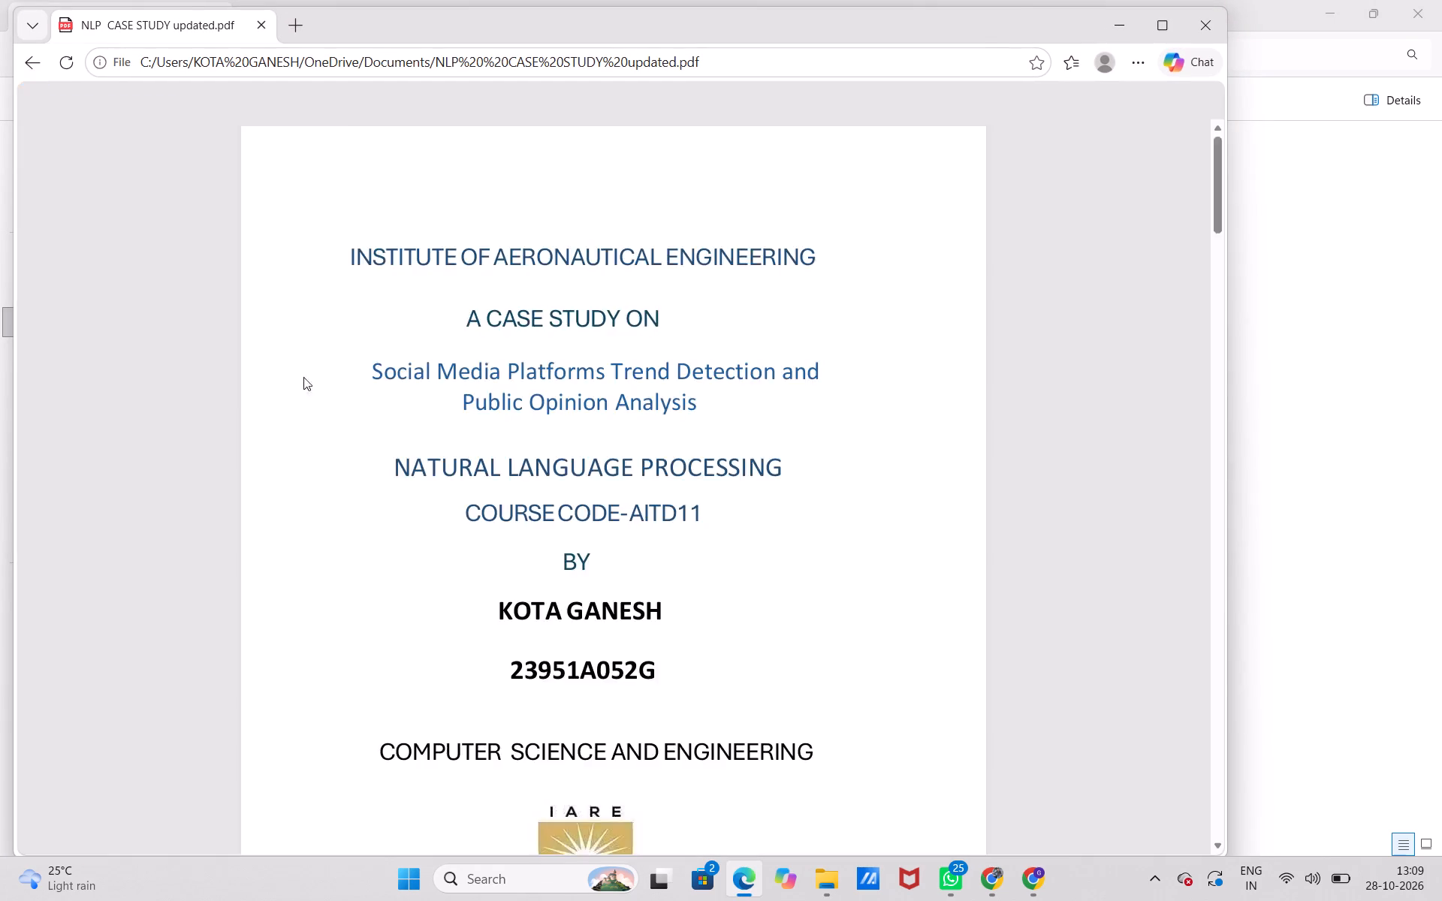
scroll(554, 404, up, 20)
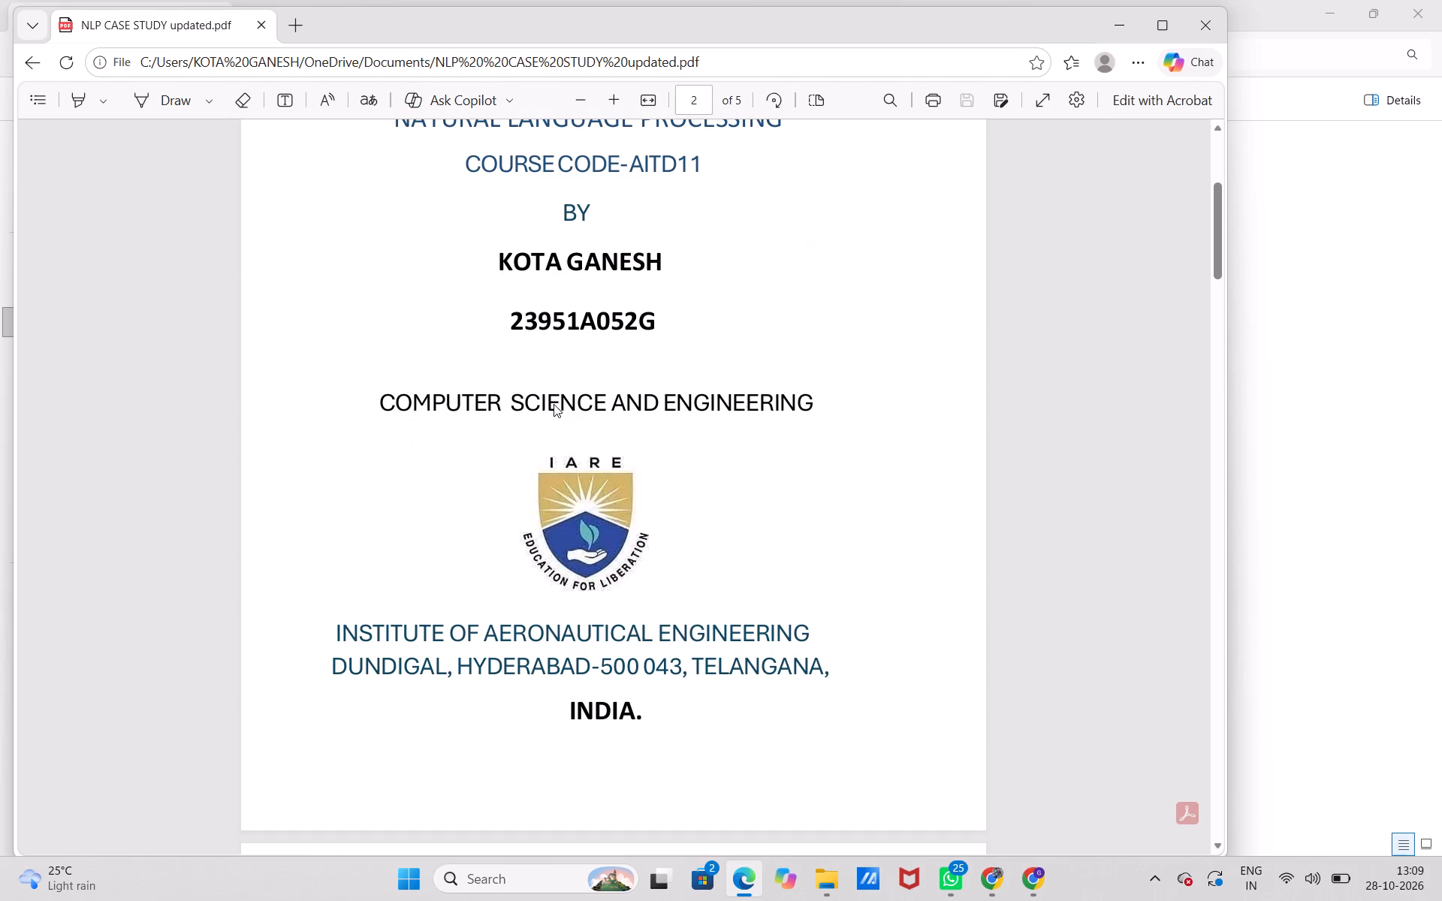
scroll(554, 404, up, 1)
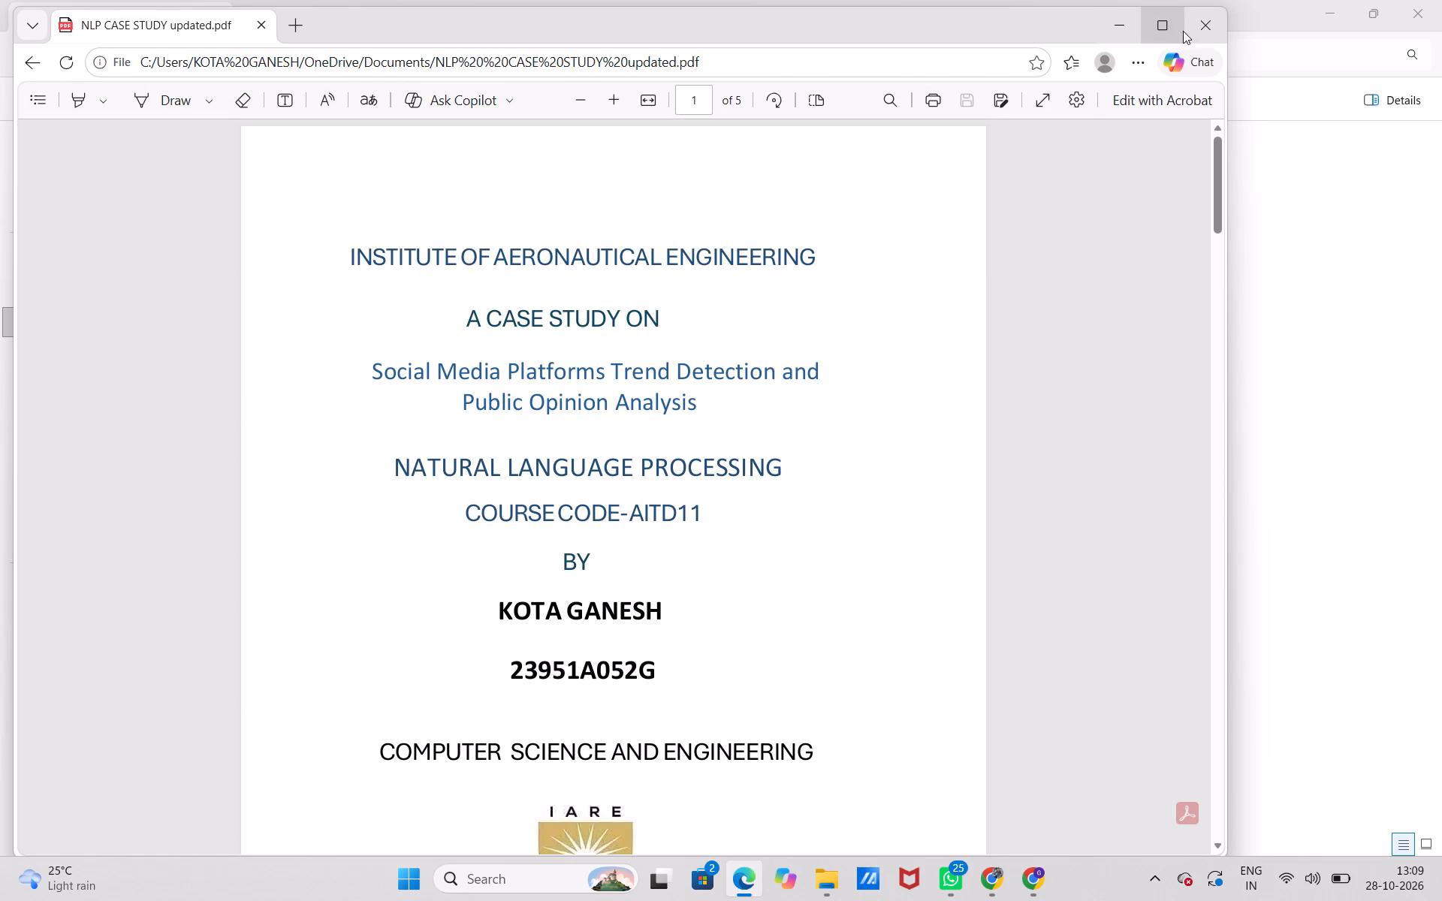
click(1196, 29)
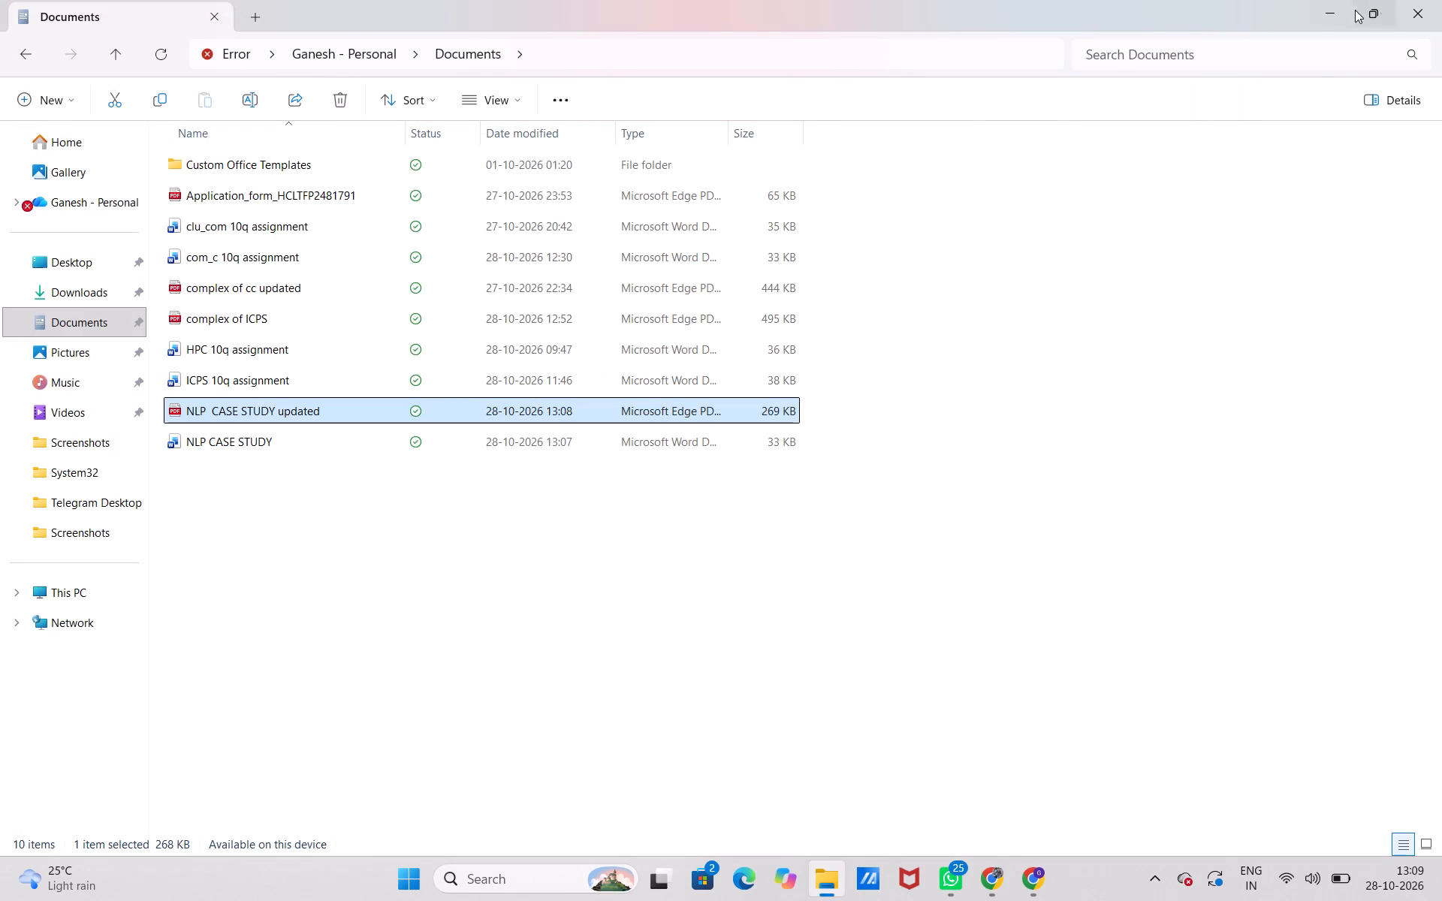
click(1342, 10)
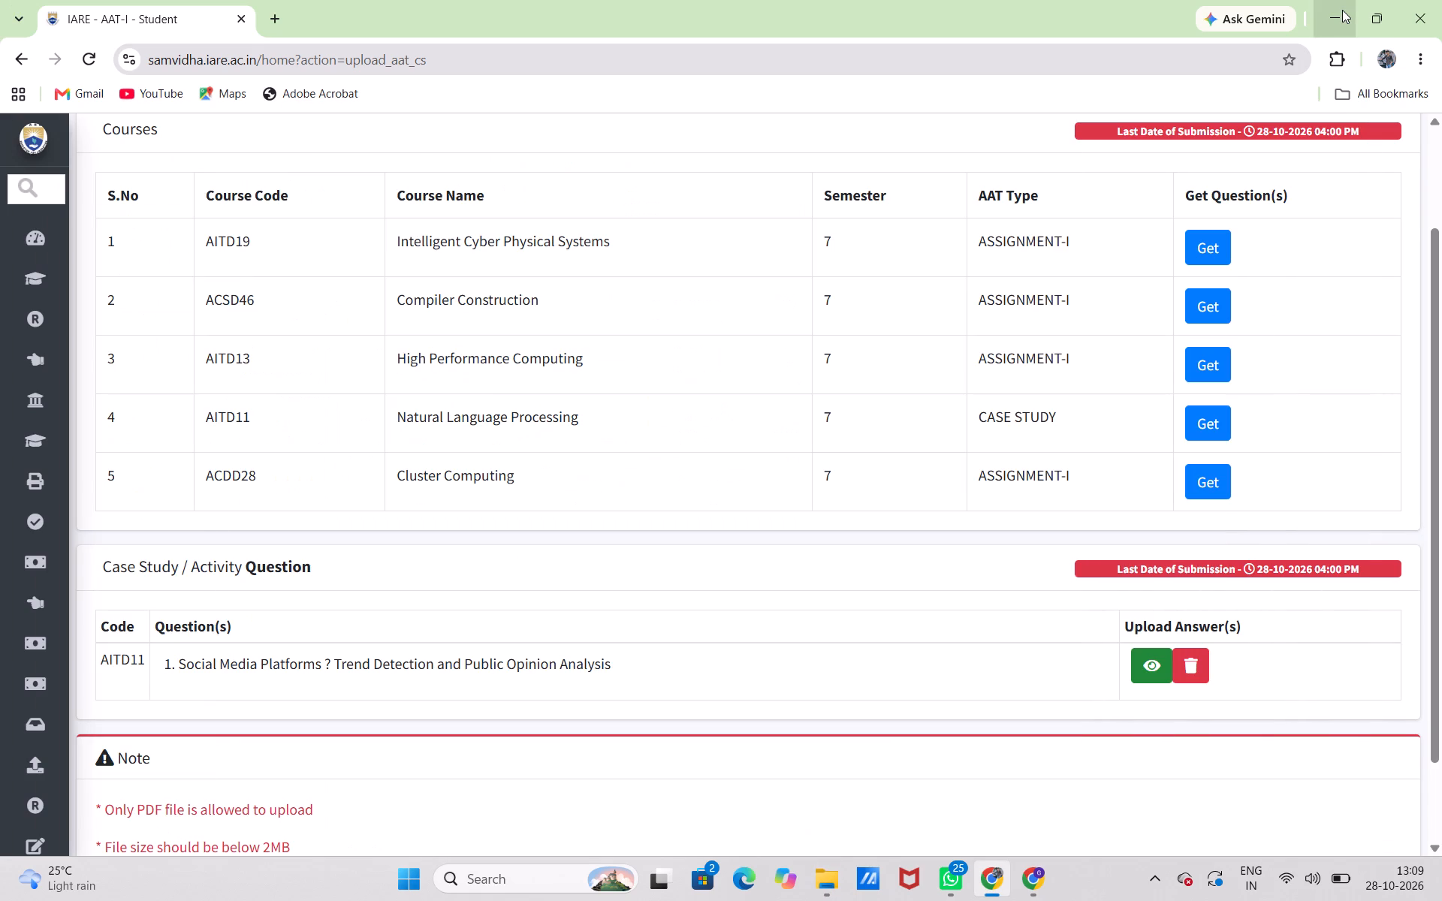
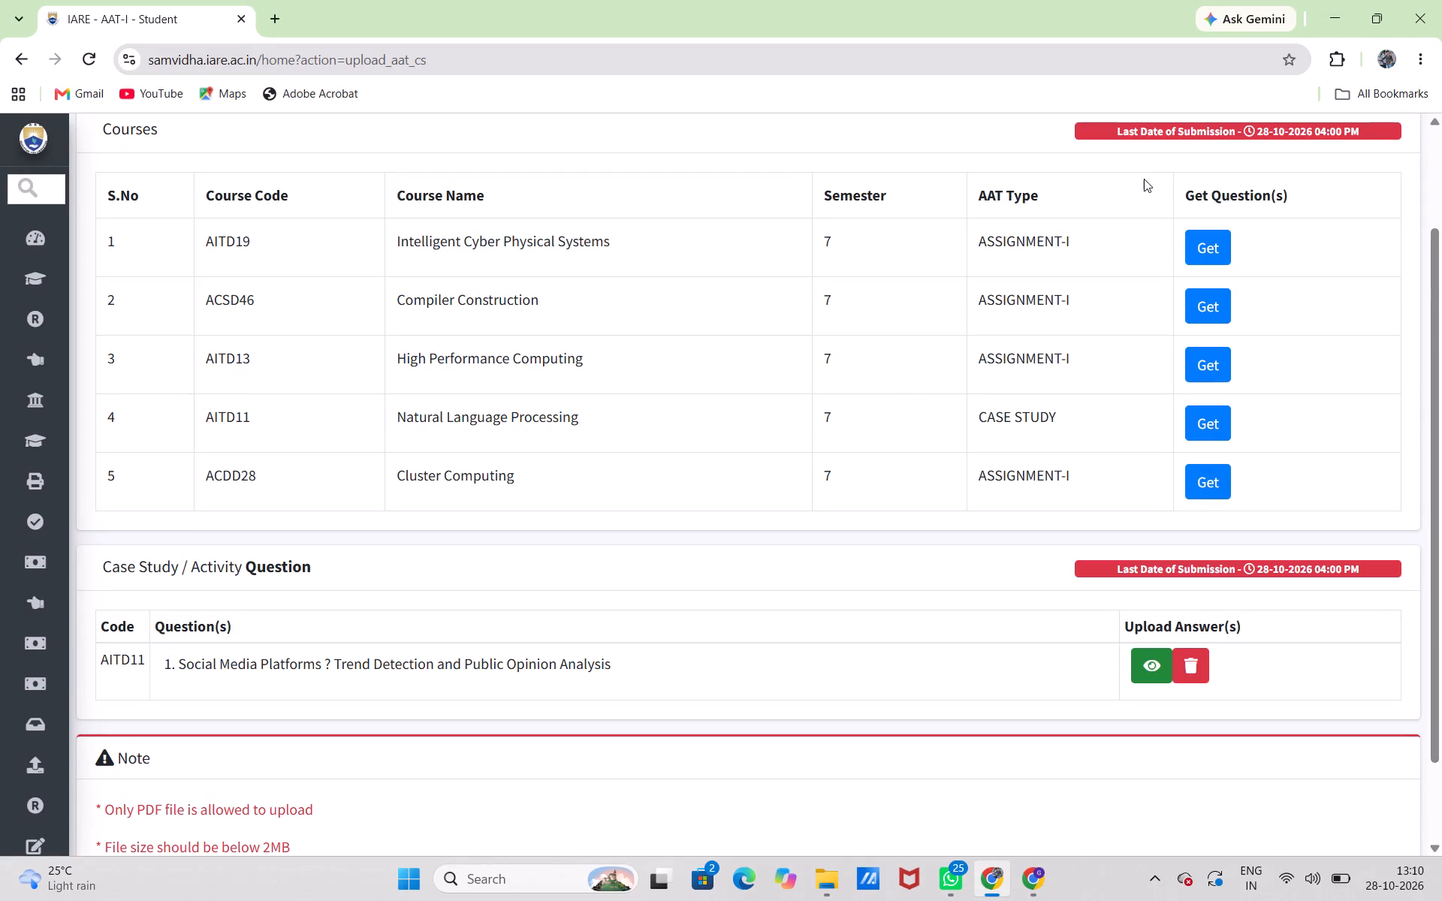
Switch to Word, open the recent NLP CASE STUDY document, and check the details on its cover page.
click(490, 875)
text(word)
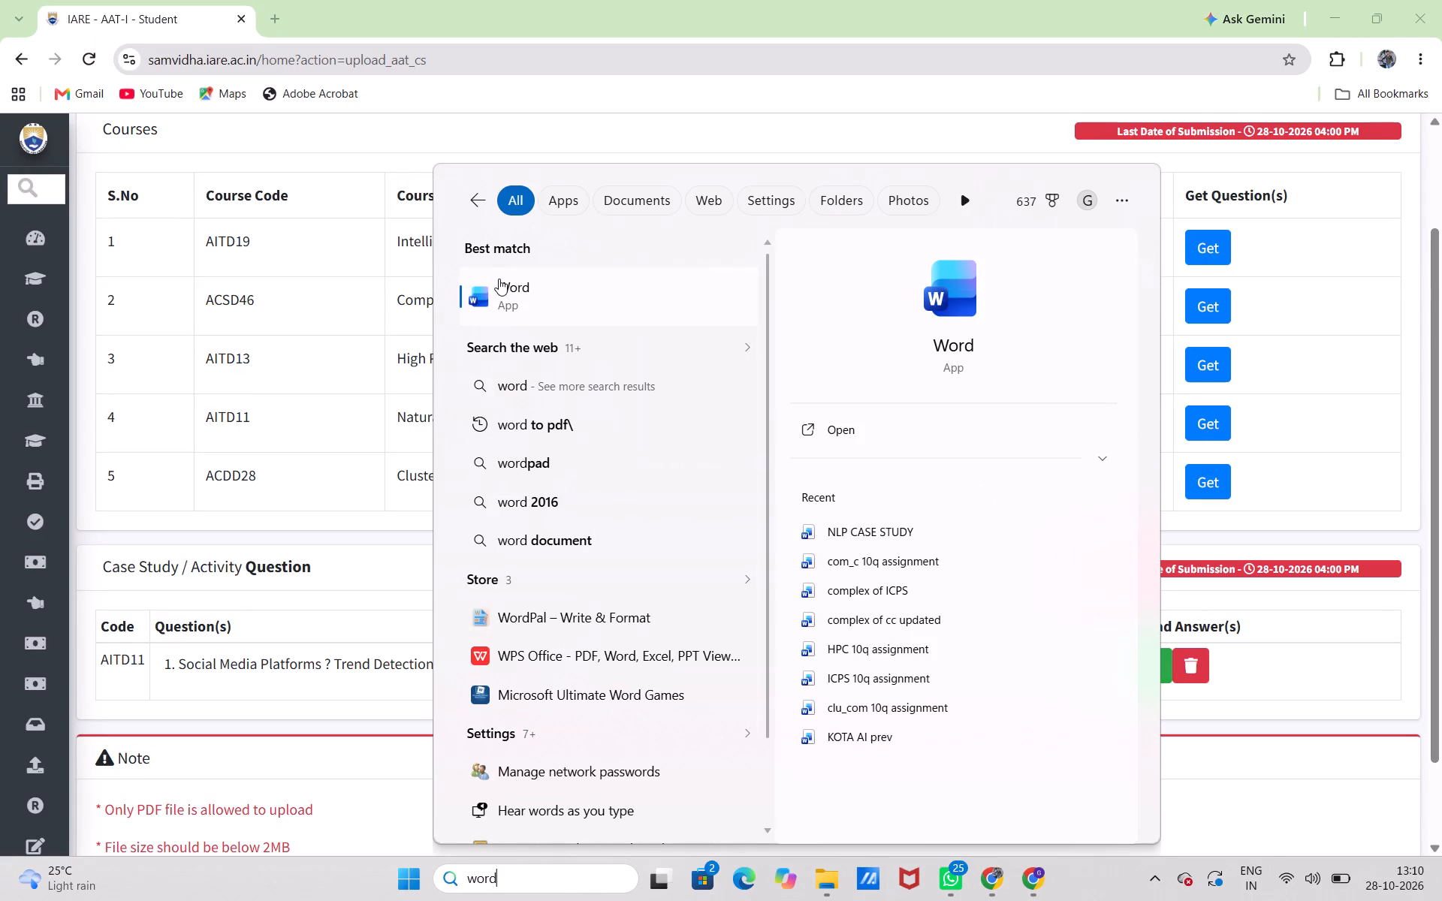
double_click(499, 278)
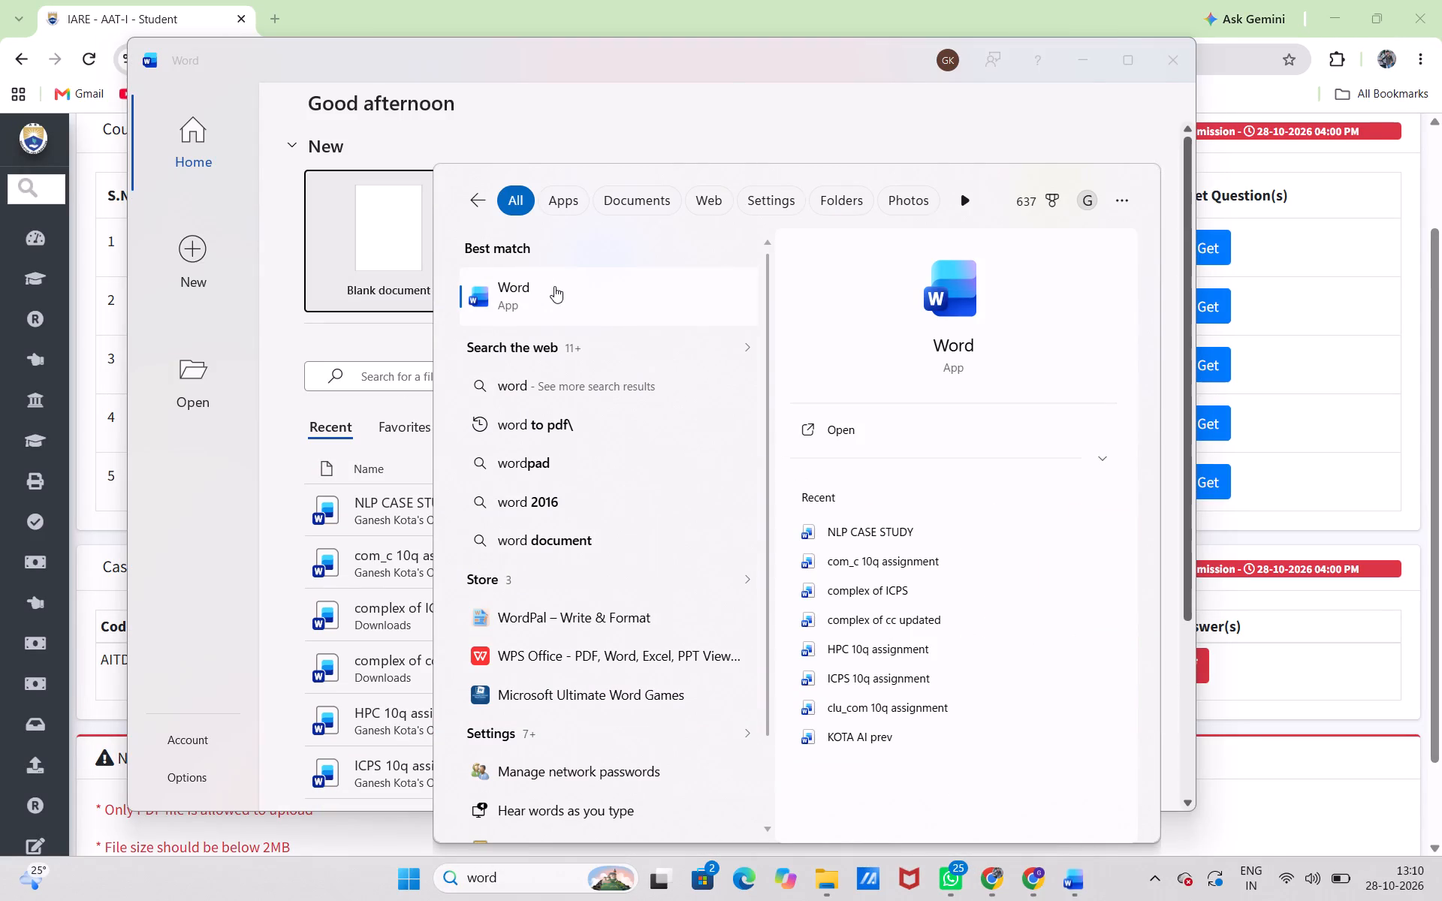
double_click(357, 505)
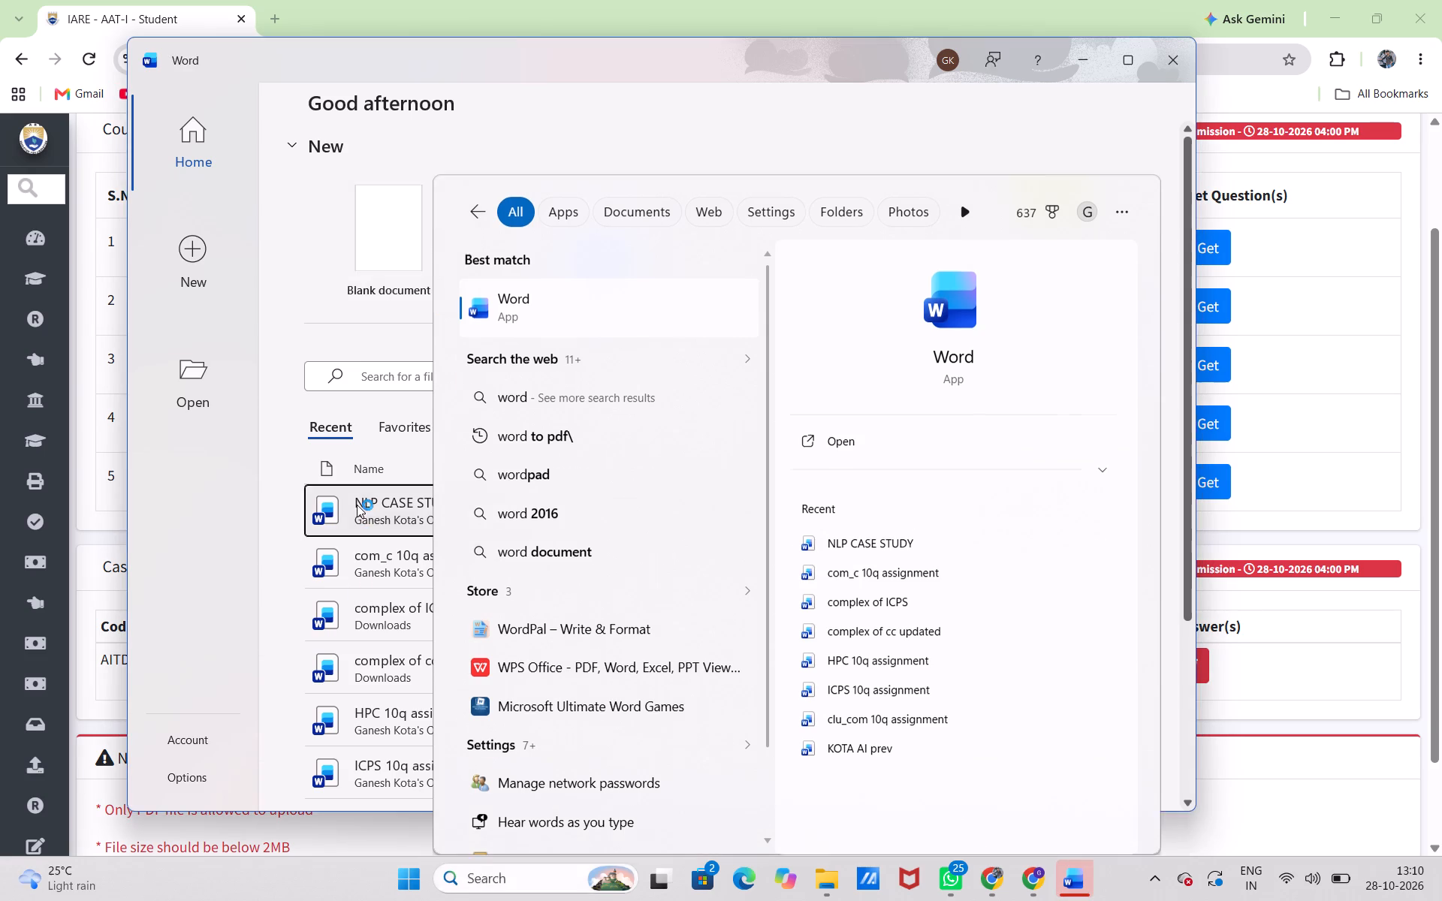
scroll(649, 546, down, 1)
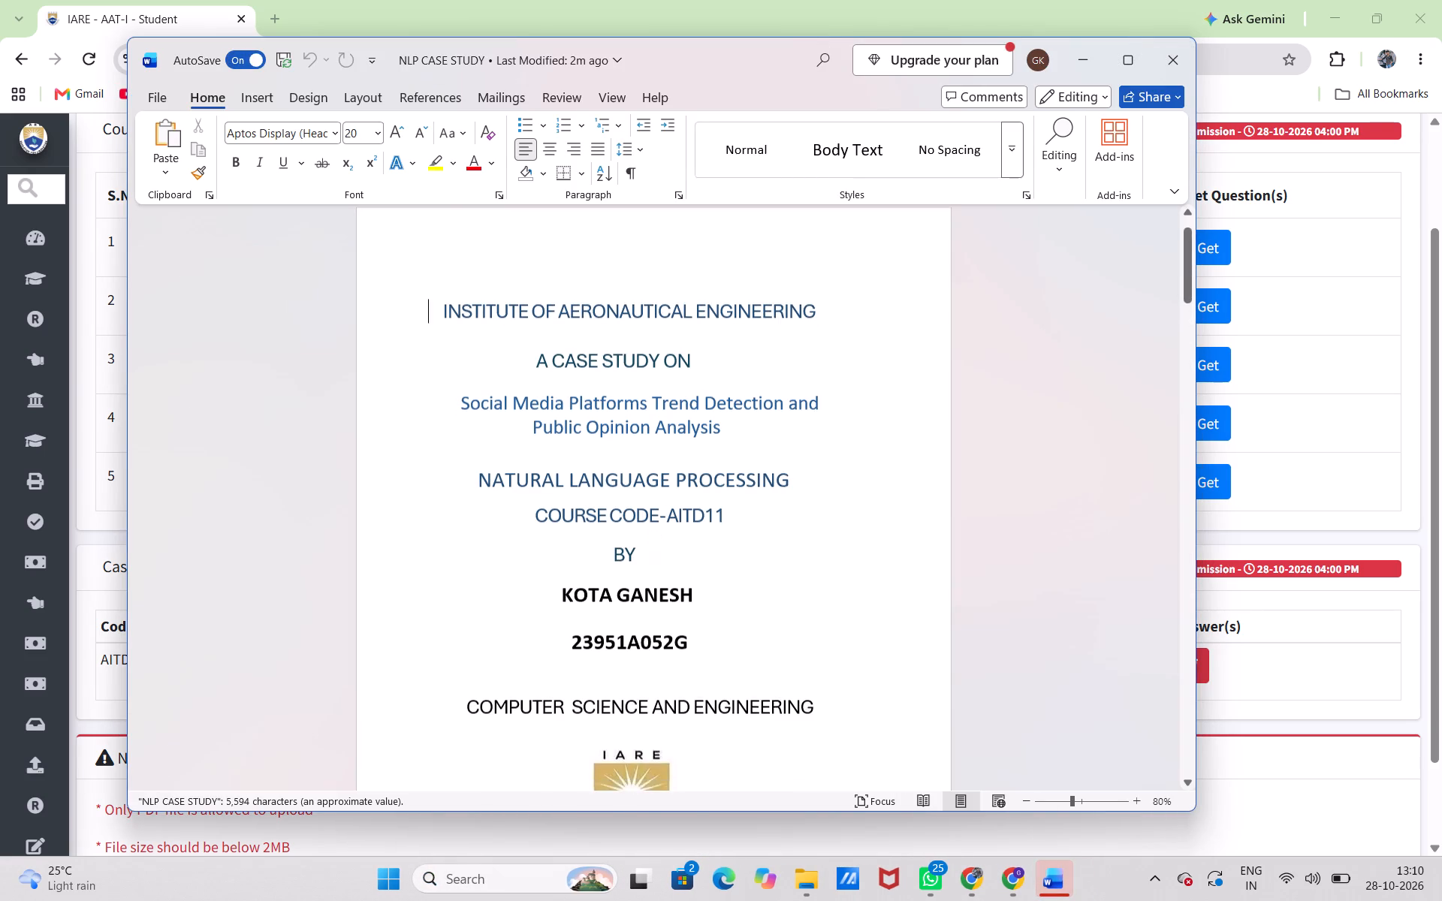
scroll(649, 546, down, 1)
Save the NLP CASE STUDY document under its existing name, close it, and return to the portal.
click(736, 424)
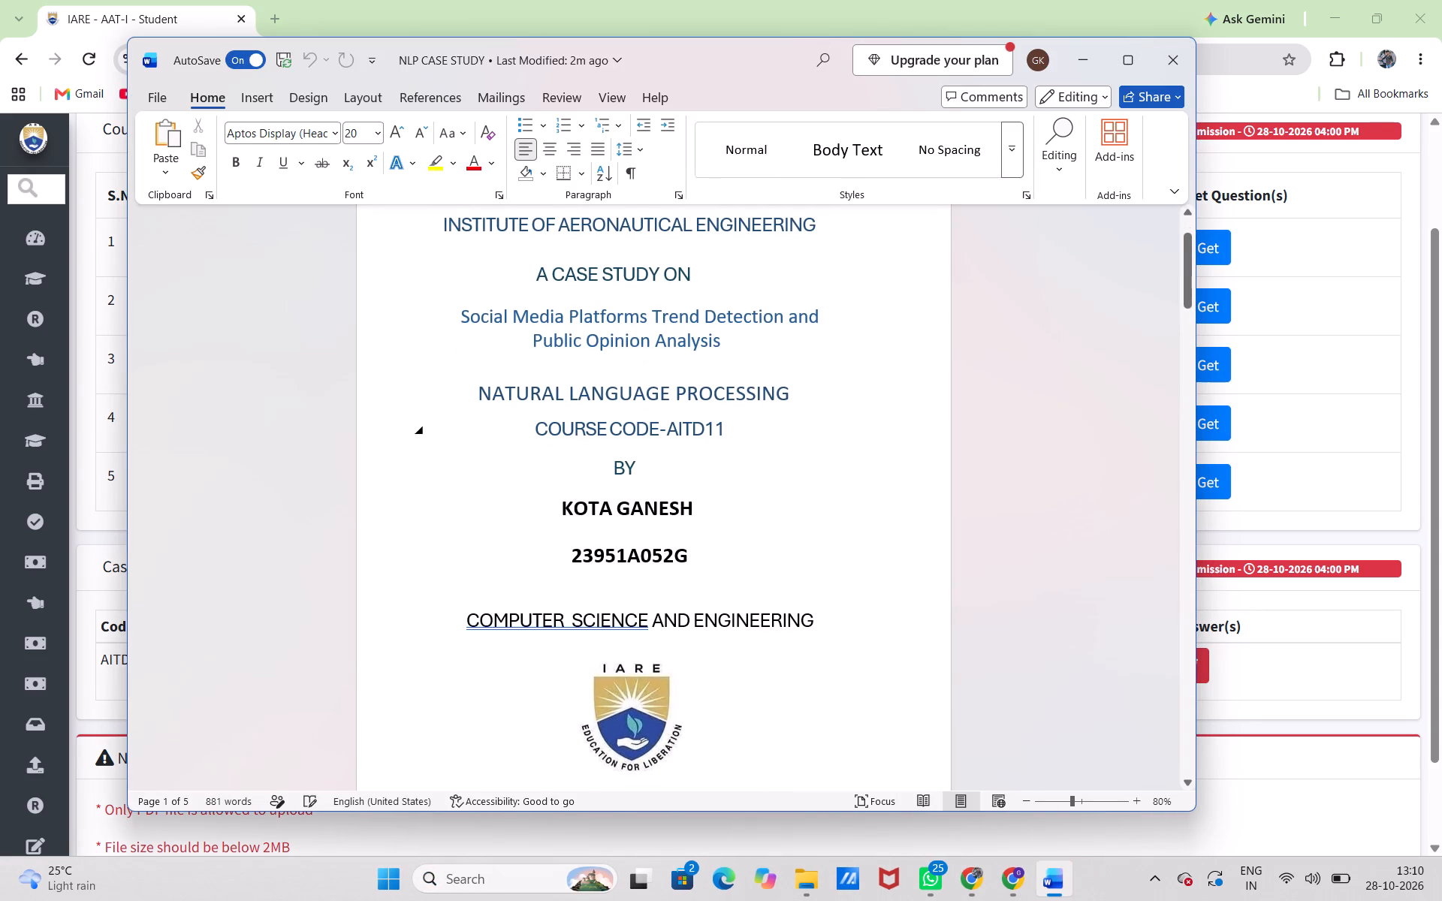
key(ctrl+s)
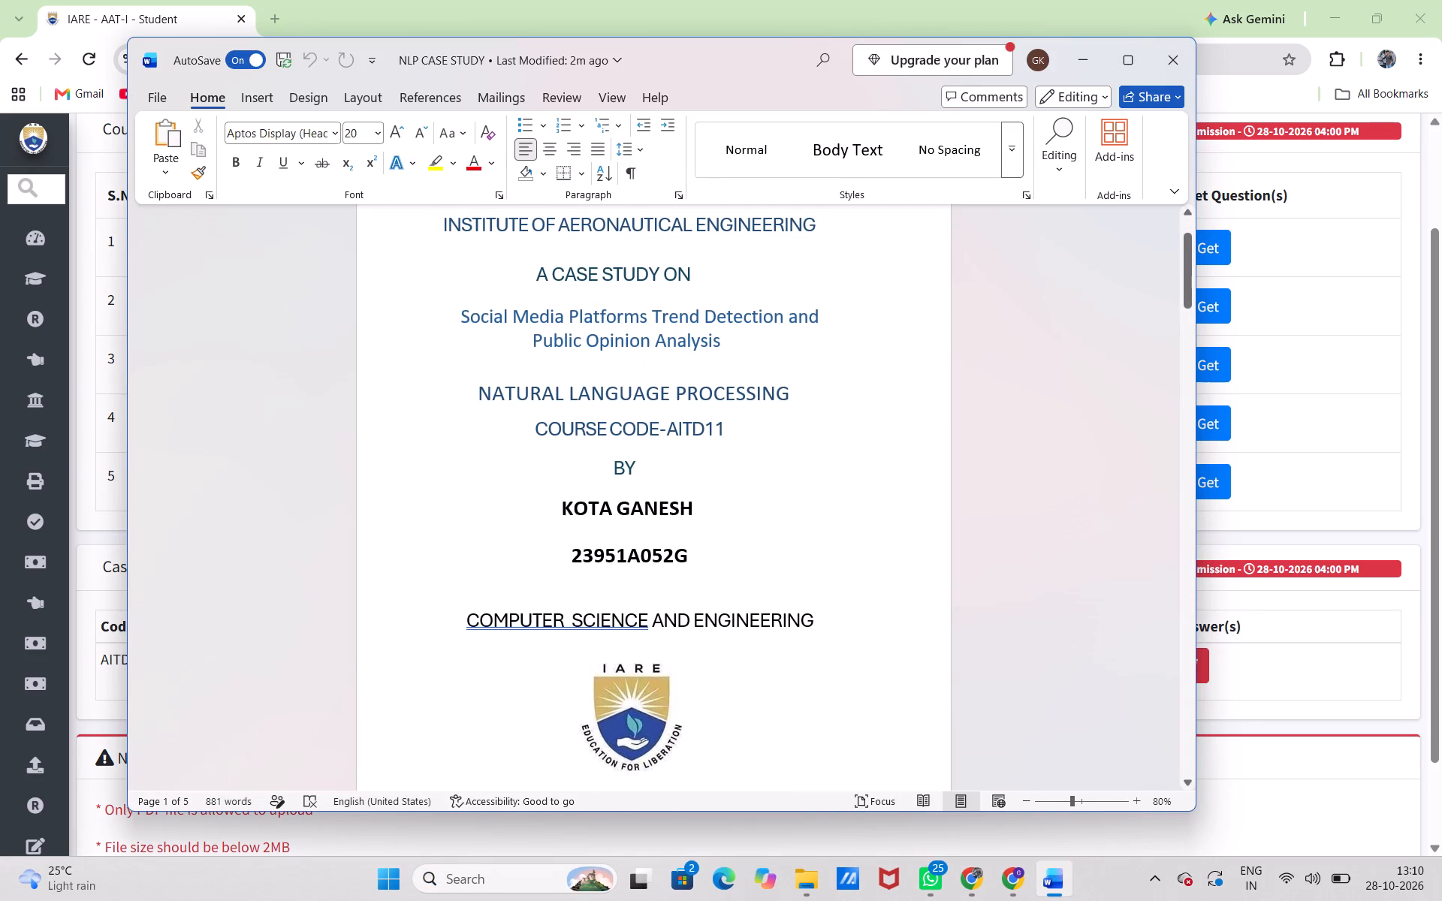
click(800, 397)
key(ctrl+s)
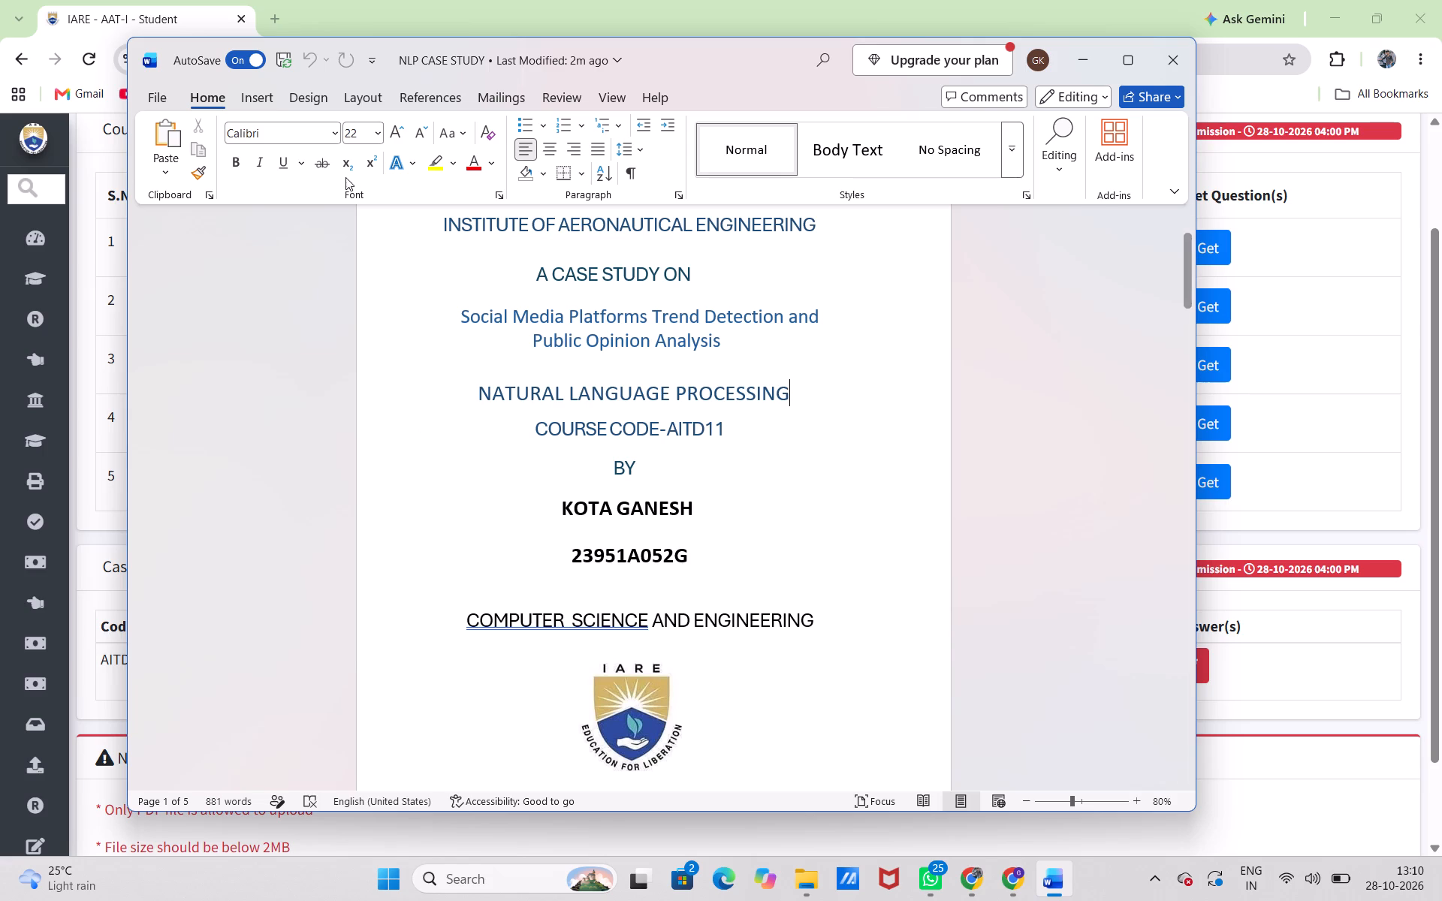
click(158, 98)
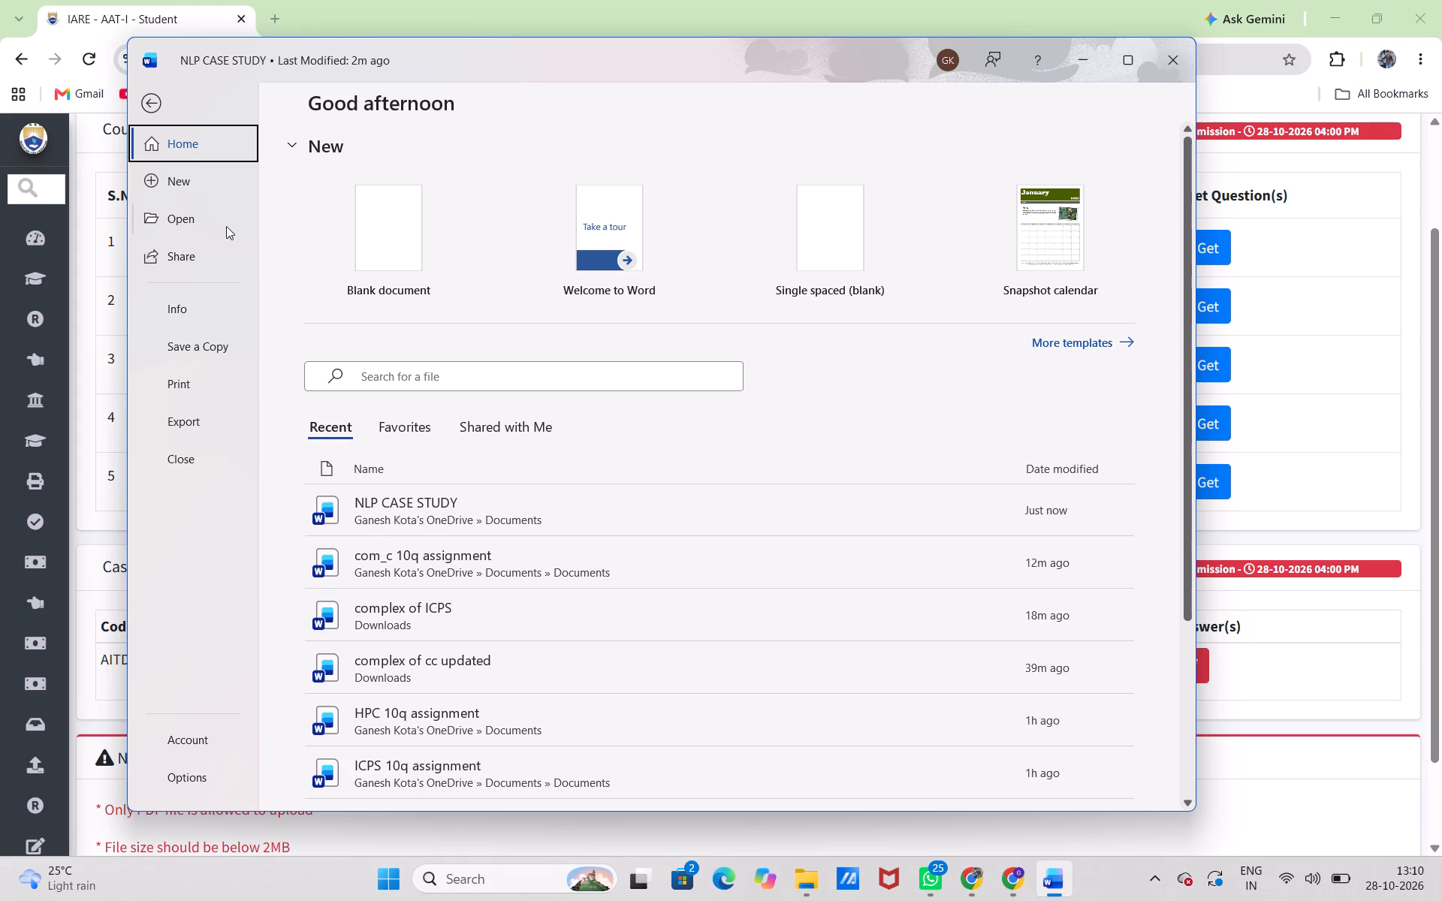
click(1180, 50)
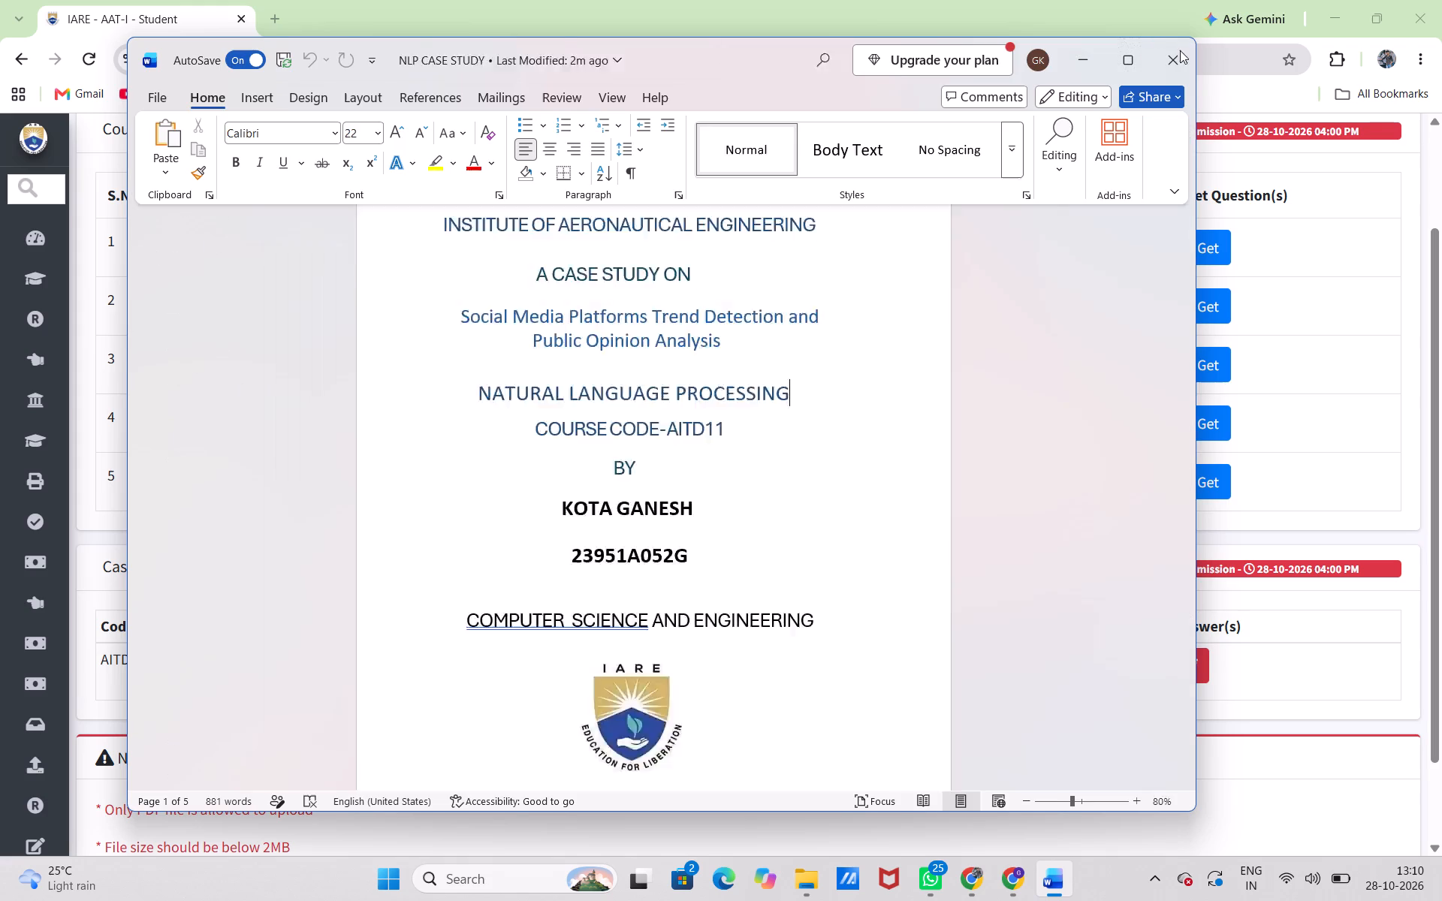
click(1173, 55)
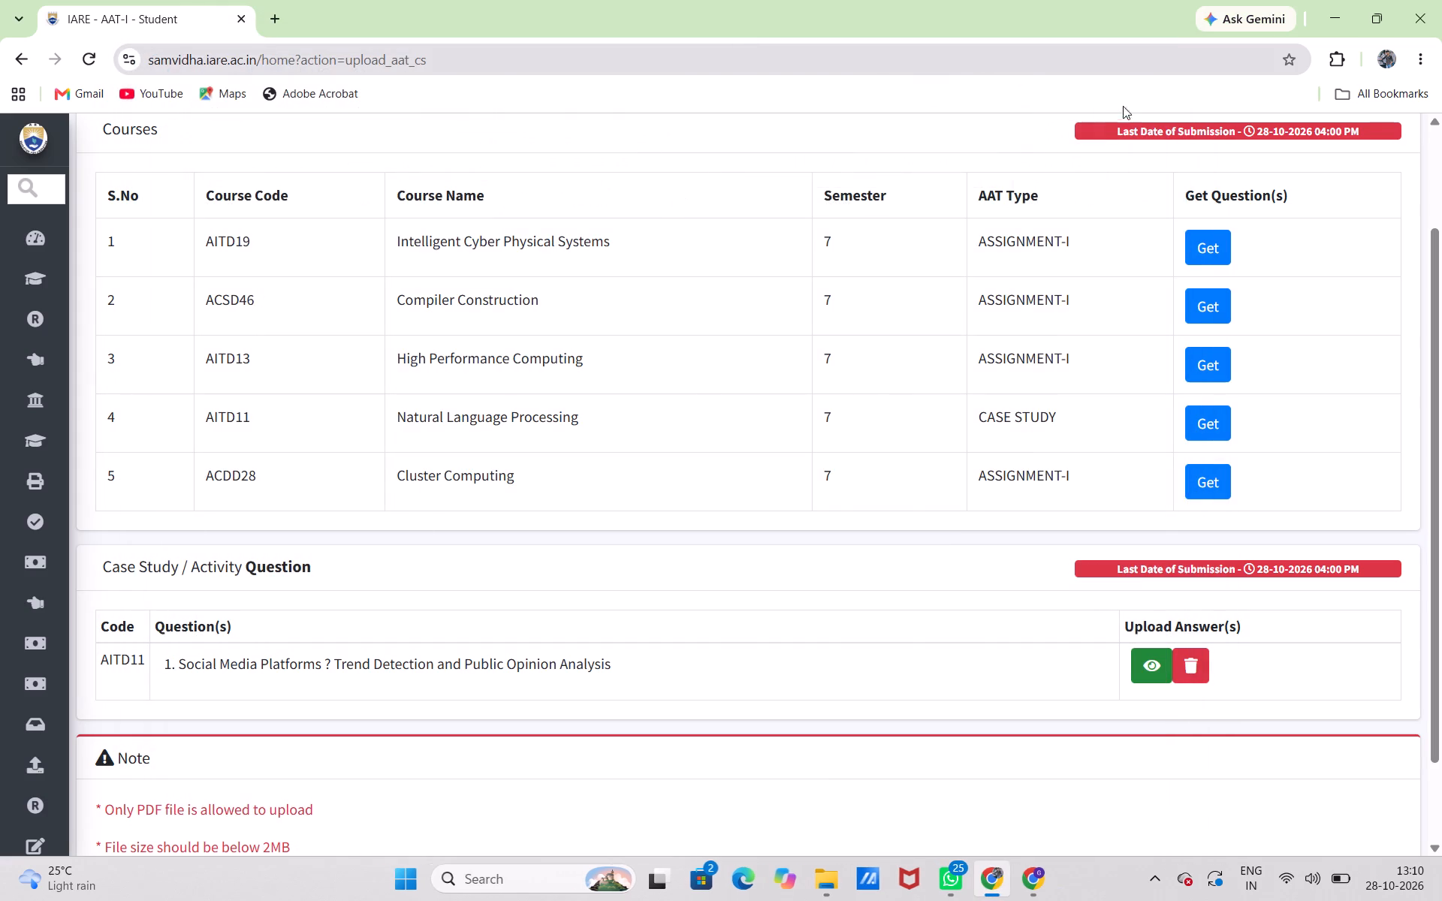
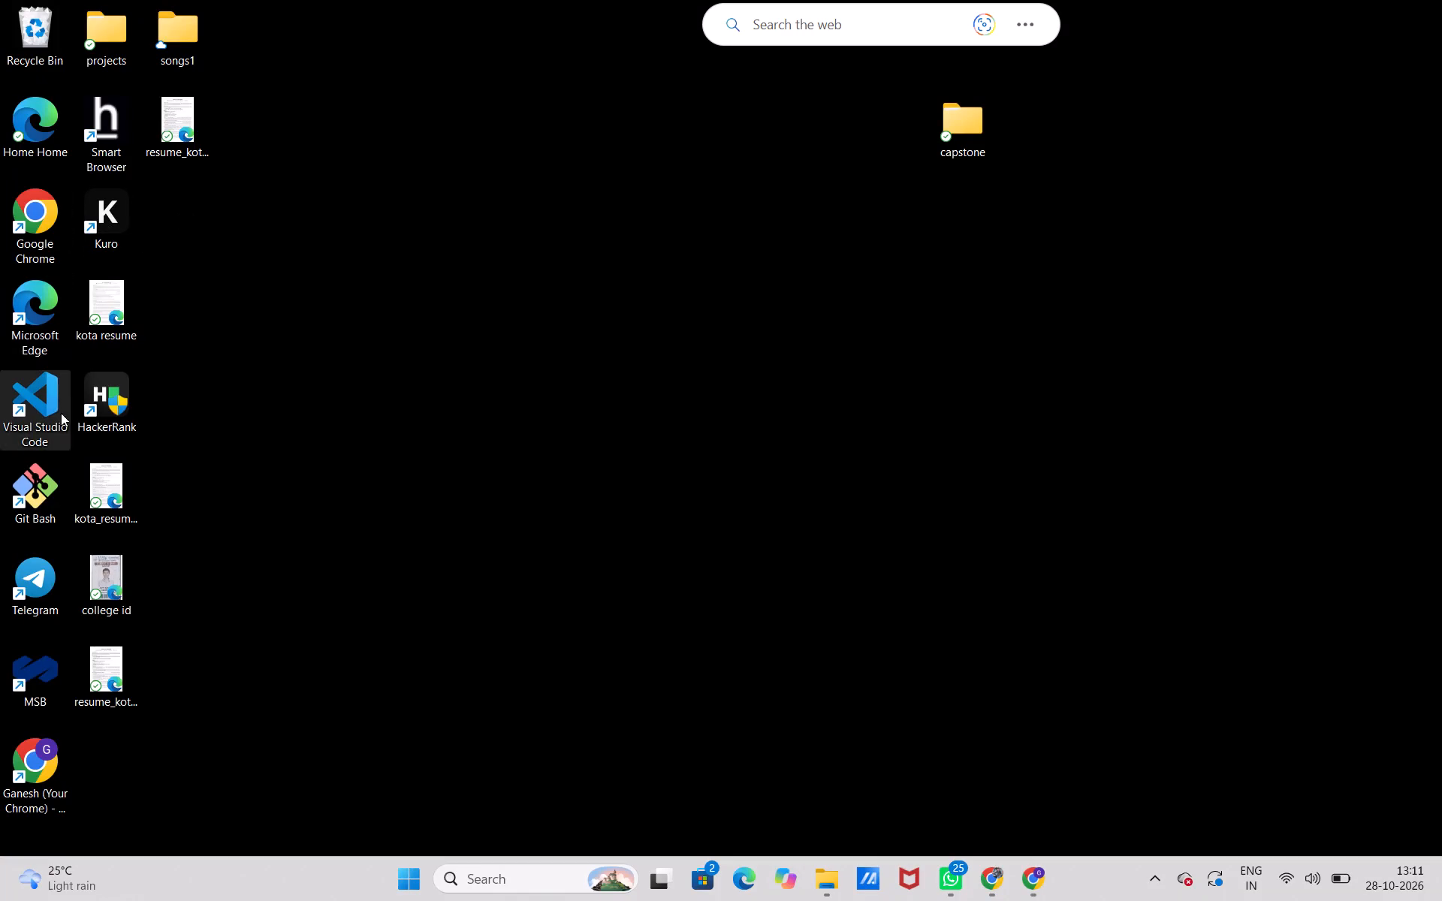
Switch to File Explorer, look through Downloads and Documents, and open the NLP CASE STUDY Word document from Documents.
click(821, 884)
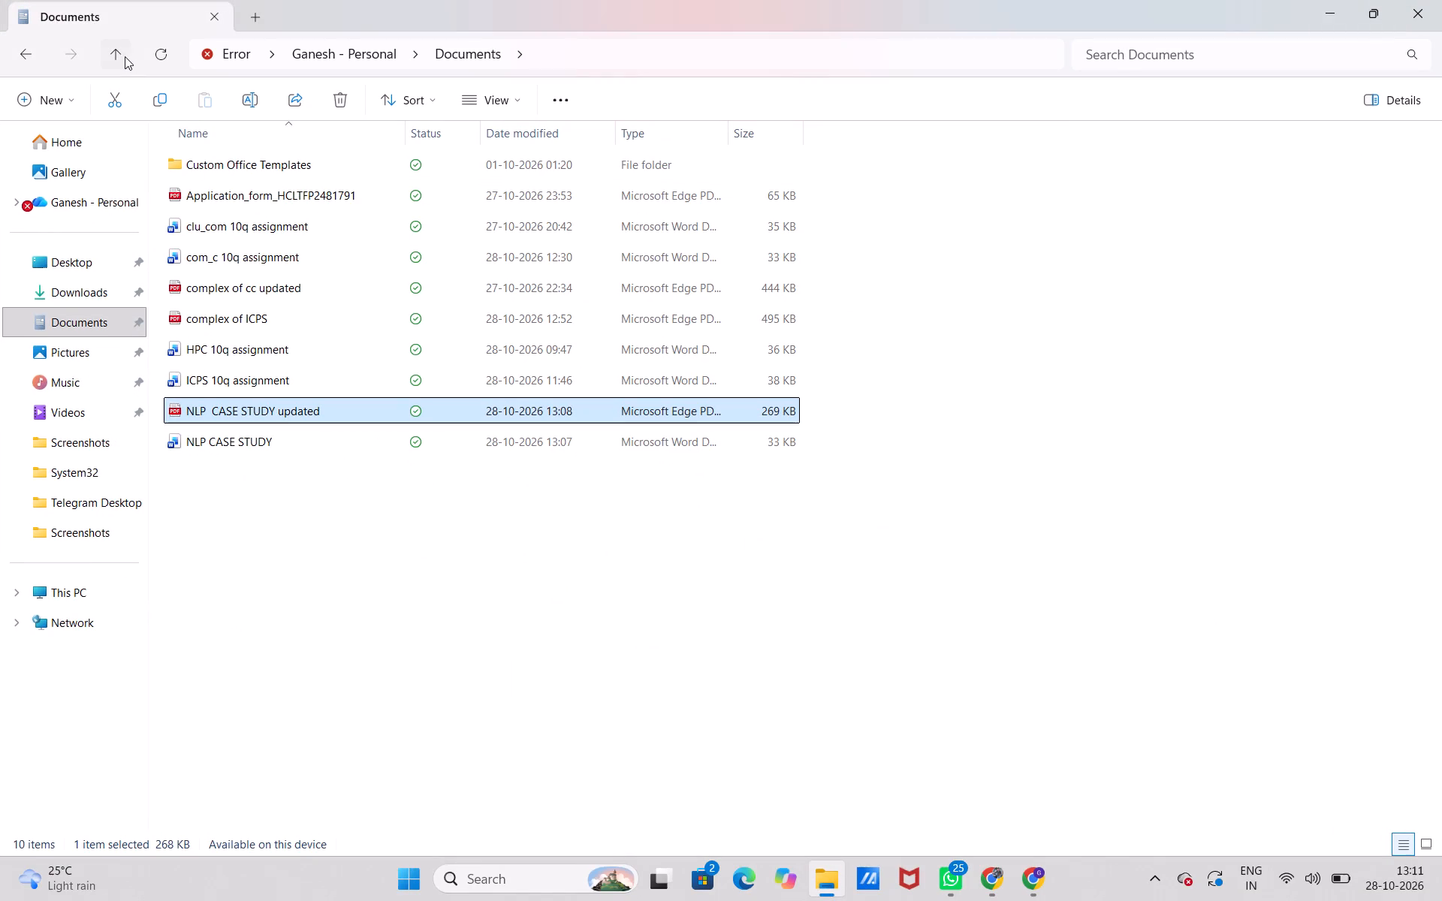
click(121, 56)
click(121, 56)
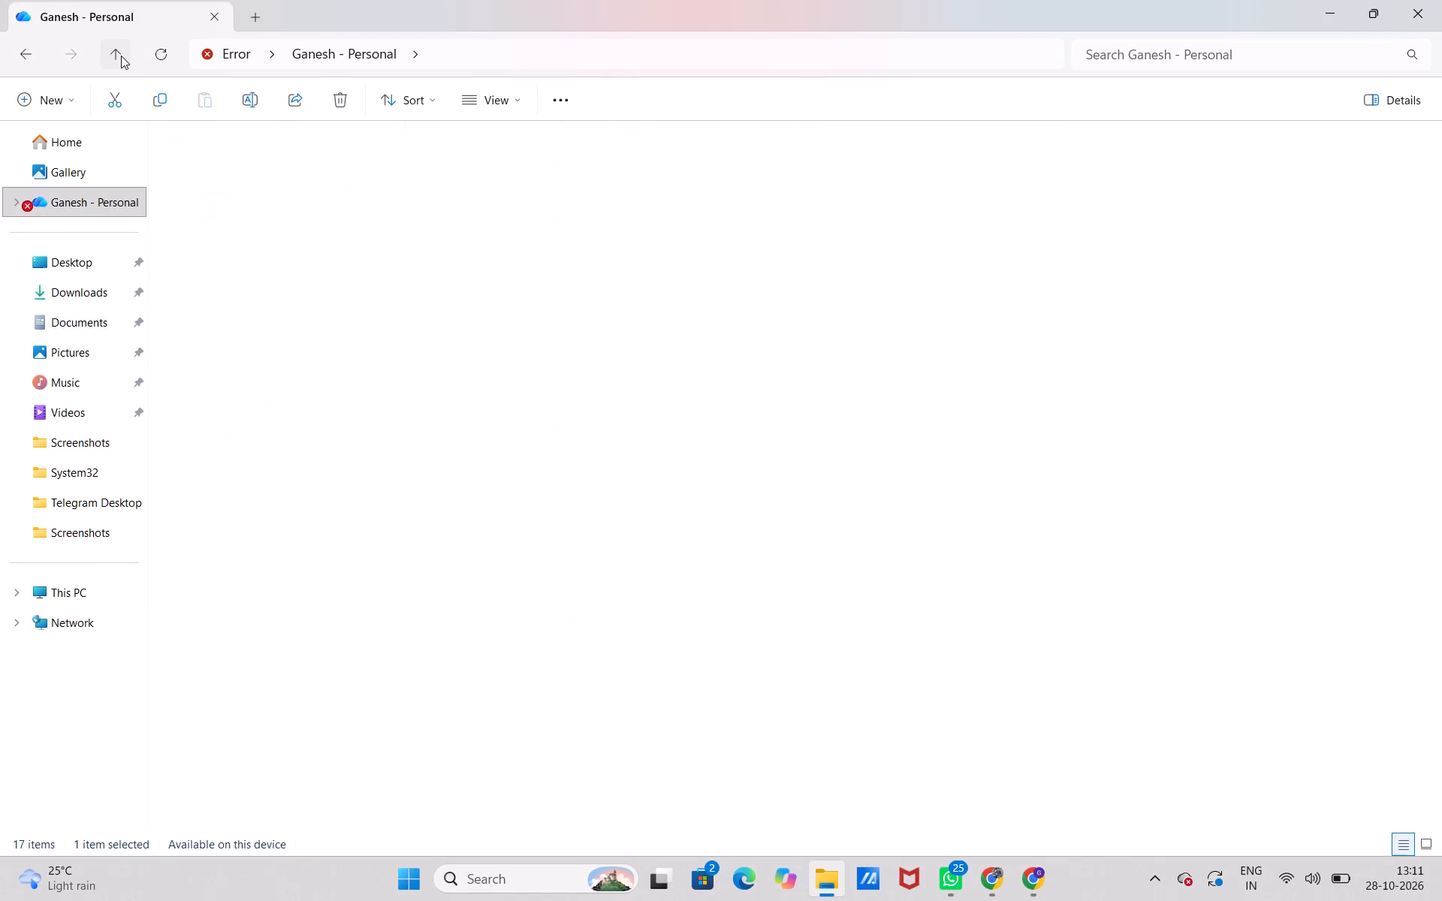
double_click(70, 288)
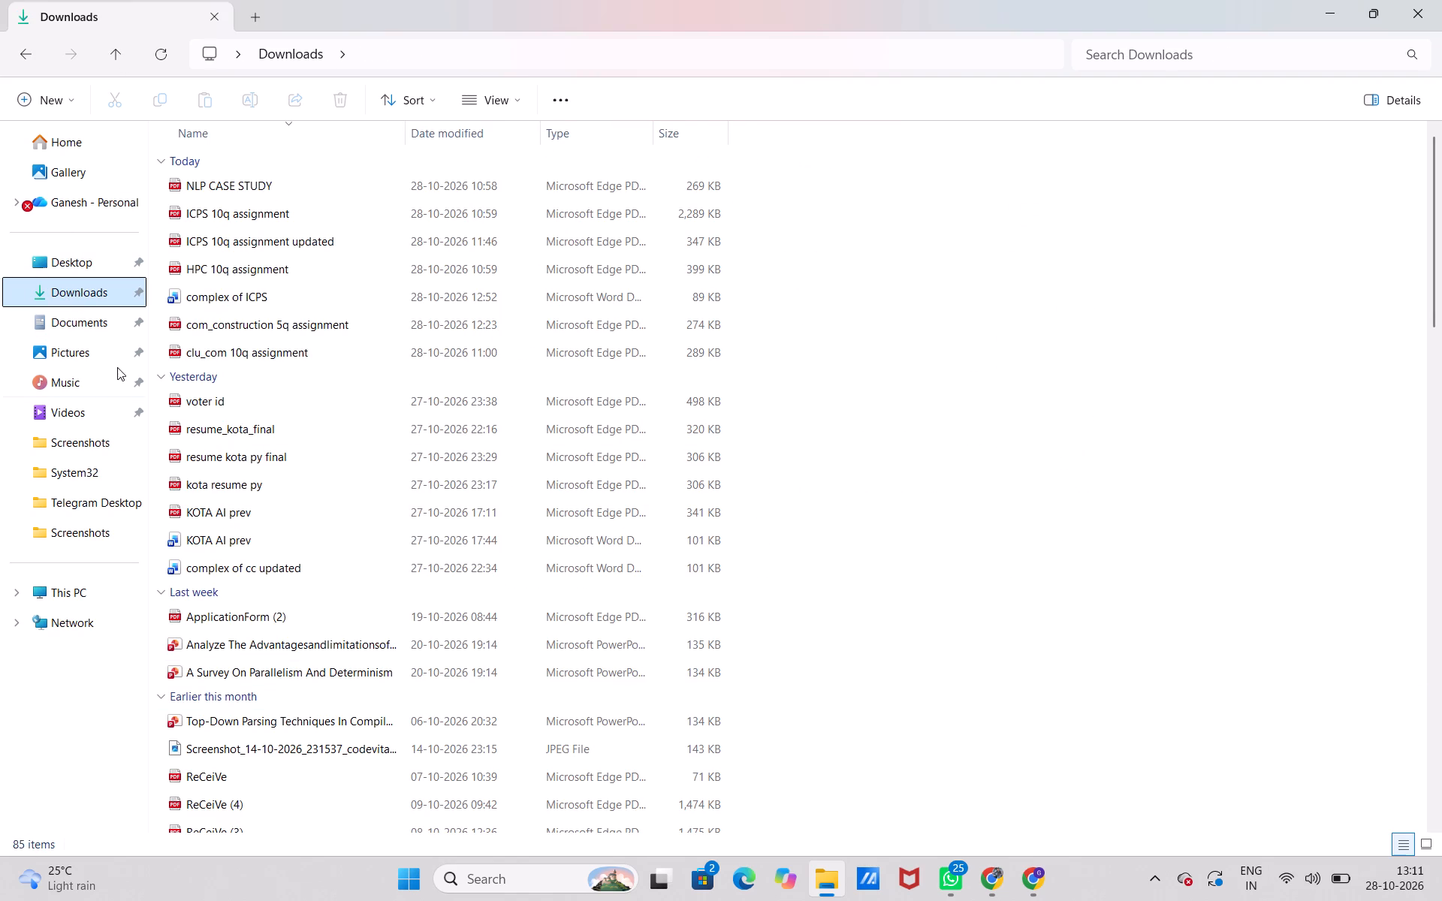
double_click(89, 316)
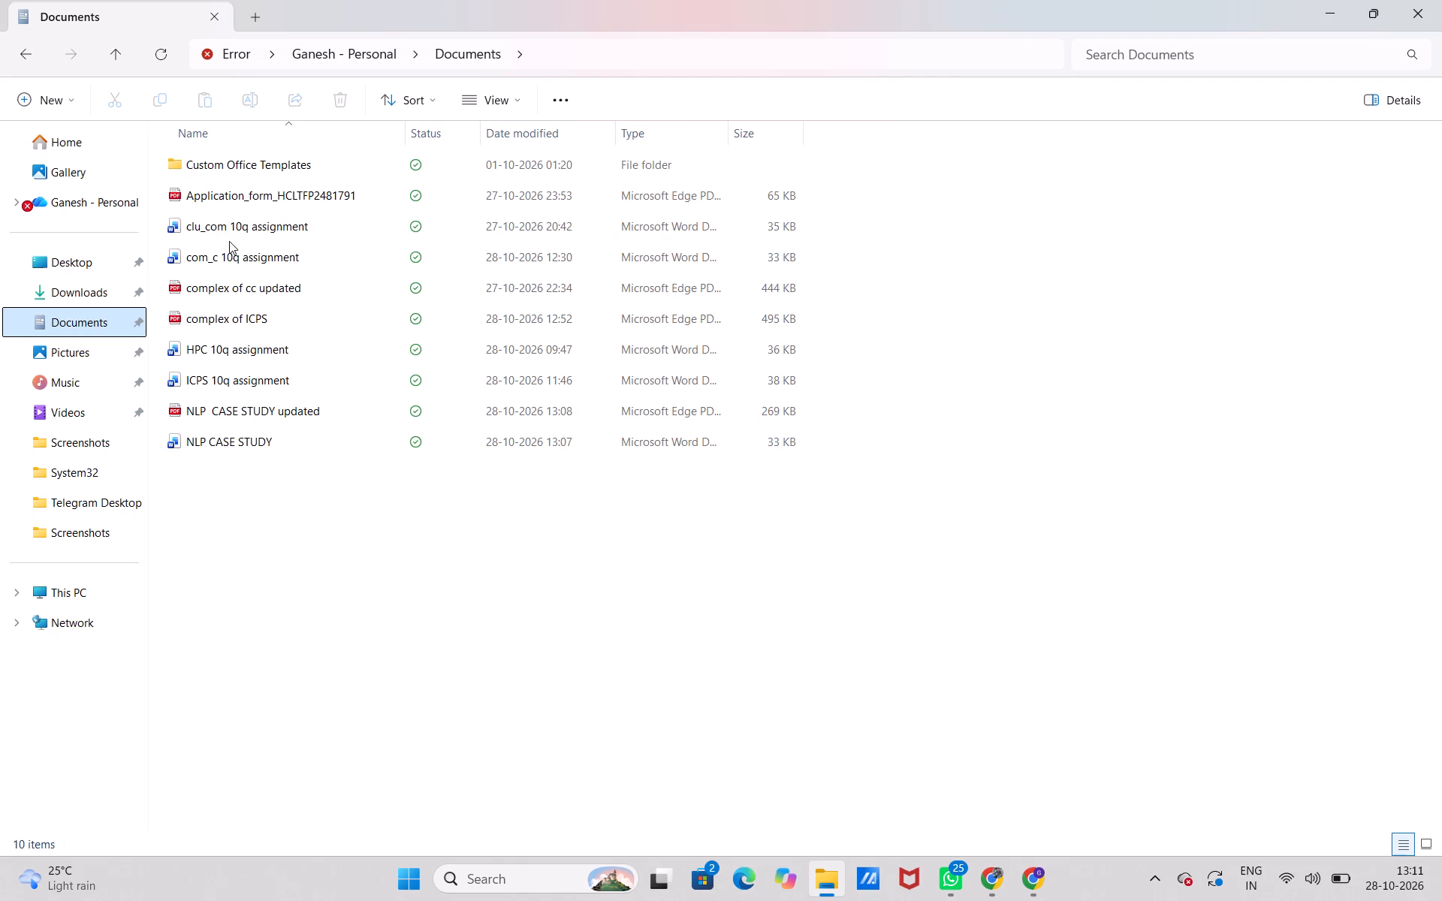
double_click(207, 444)
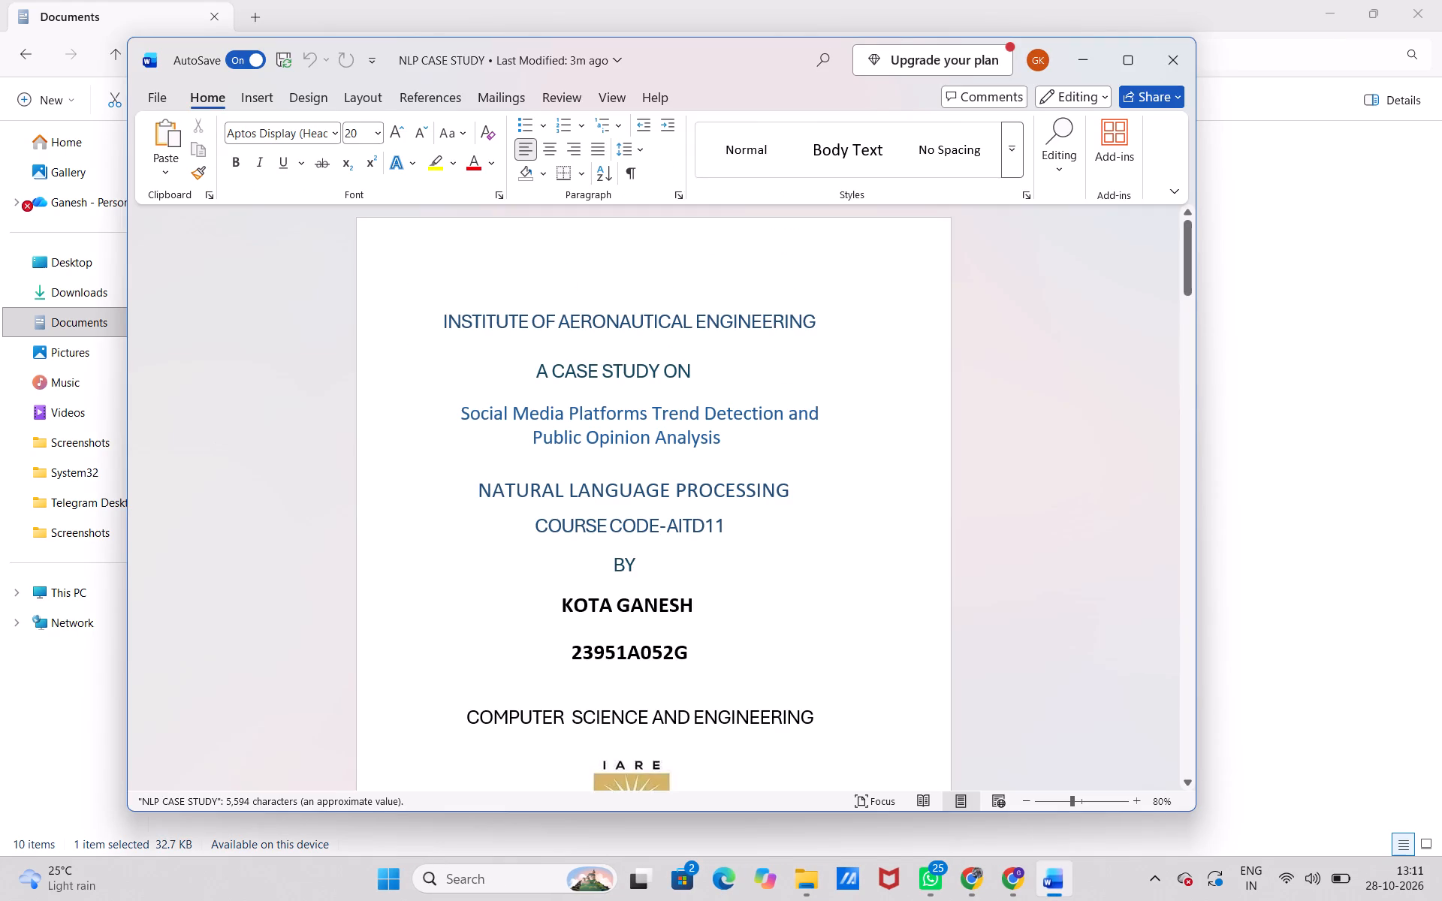
Insert a space before the NATURAL LANGUAGE PROCESSING line on the cover page and save the document.
scroll(596, 466, down, 1)
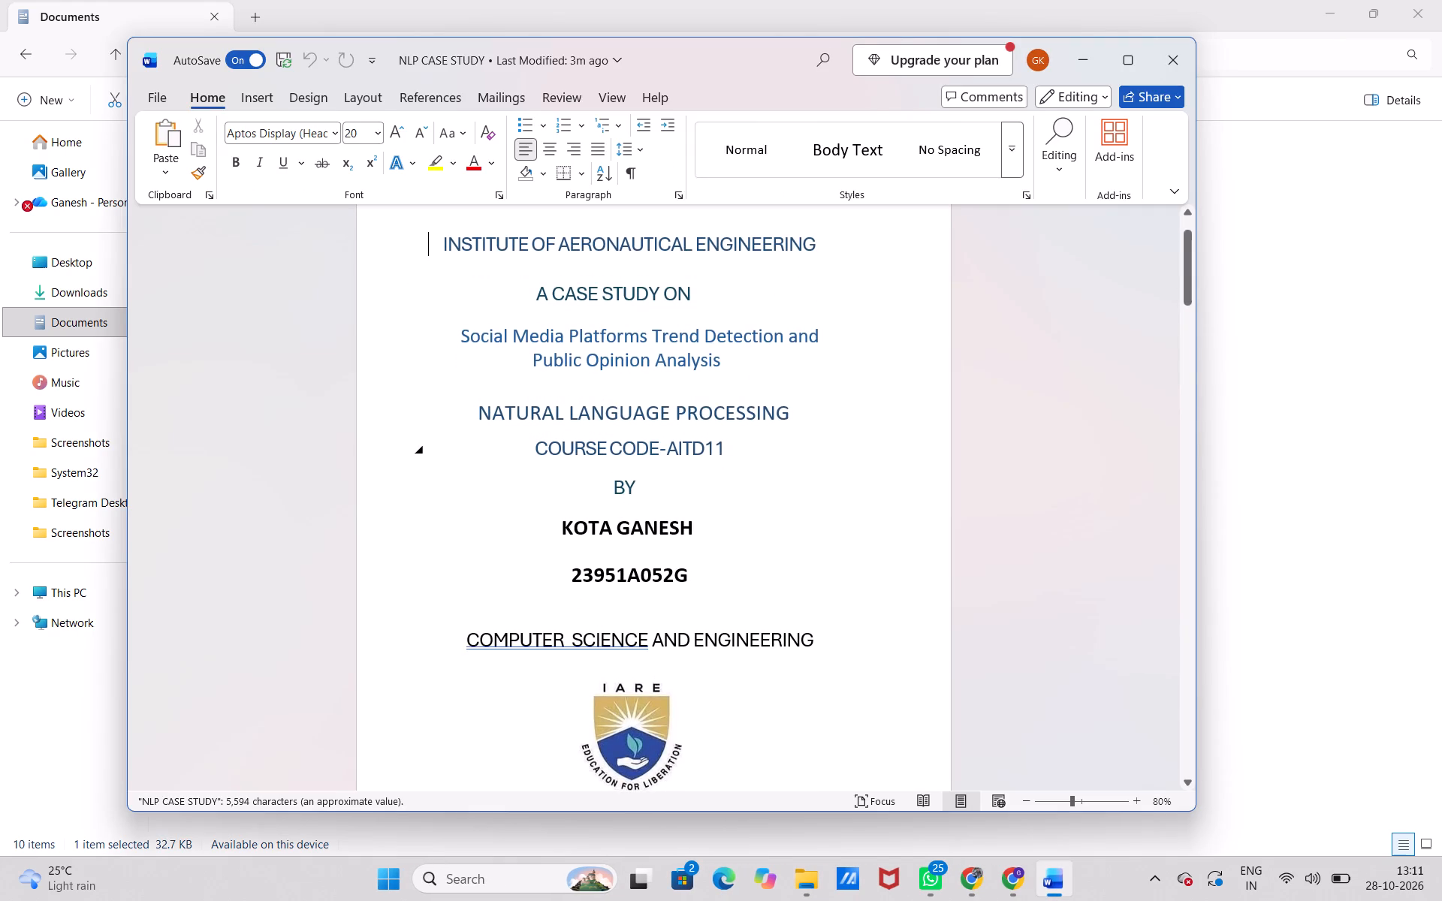
scroll(757, 443, down, 1)
click(800, 379)
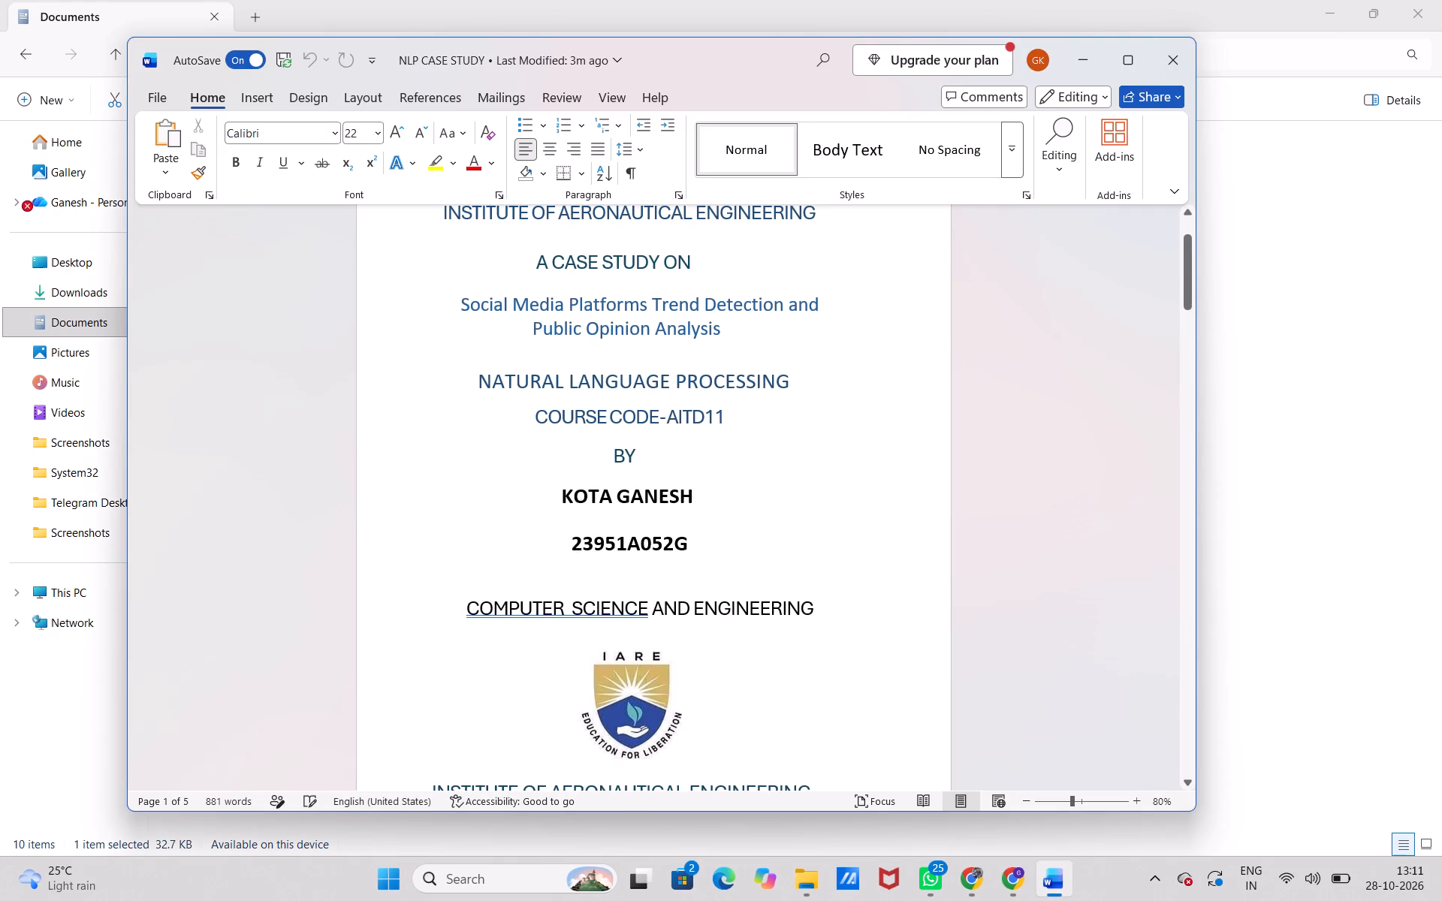
click(481, 380)
key(space)
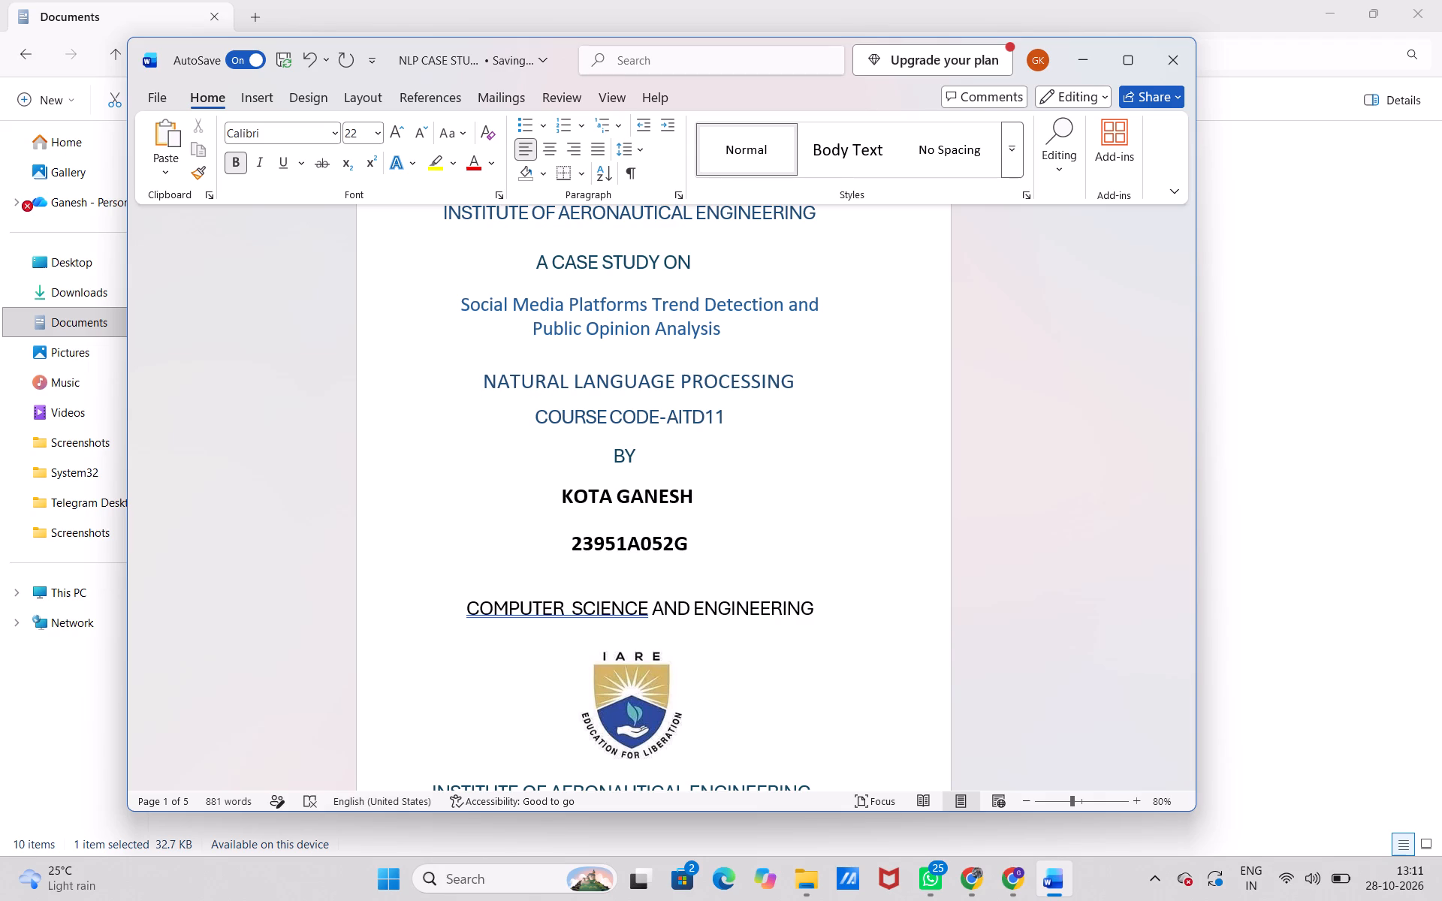
key(ctrl+s)
key(ctrl+s)
key(ctrl+s)
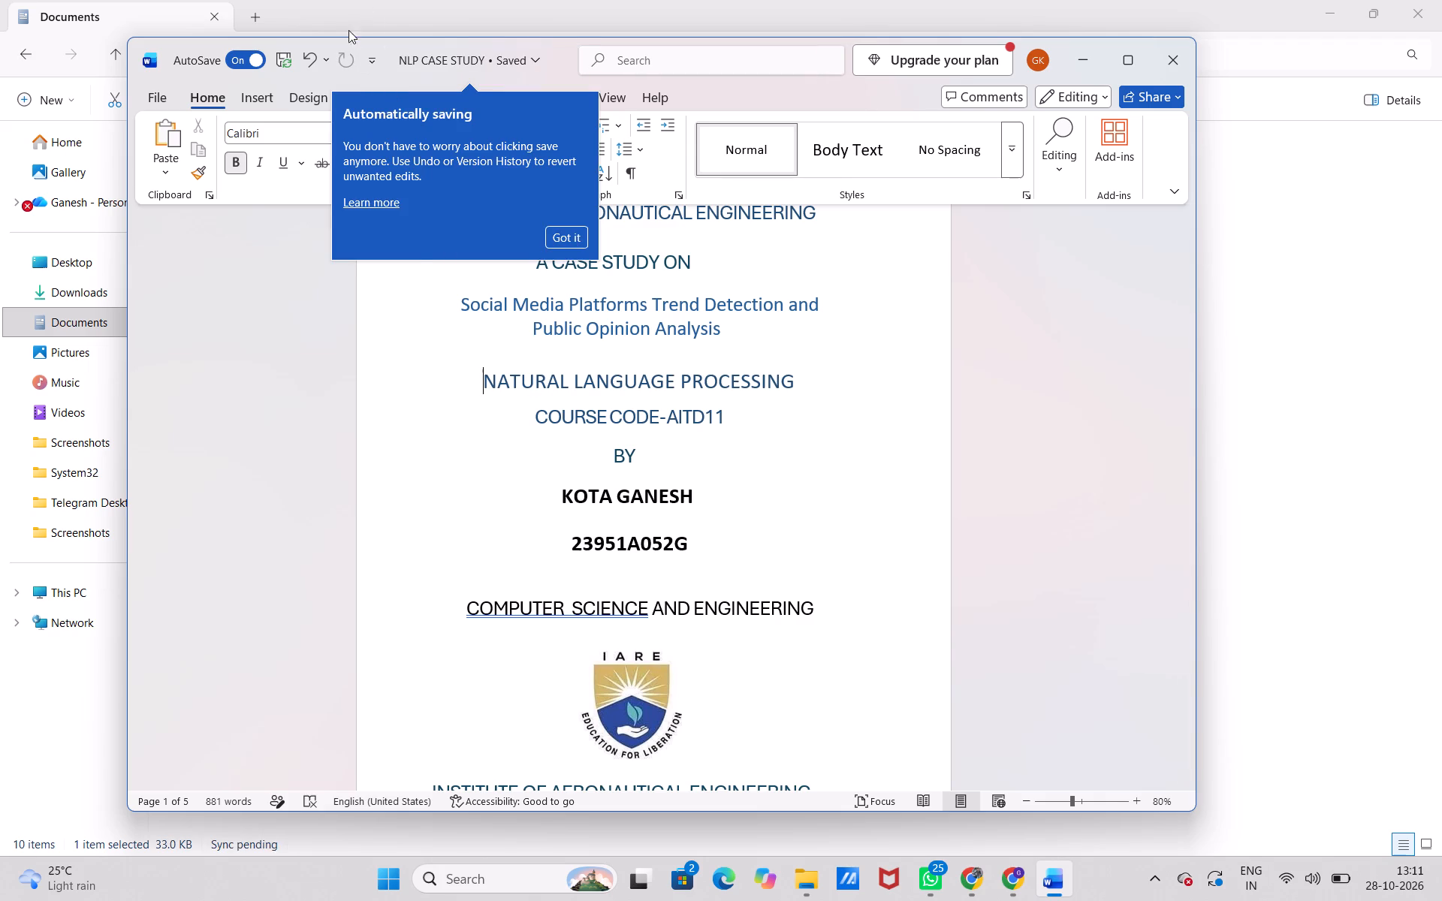
click(563, 229)
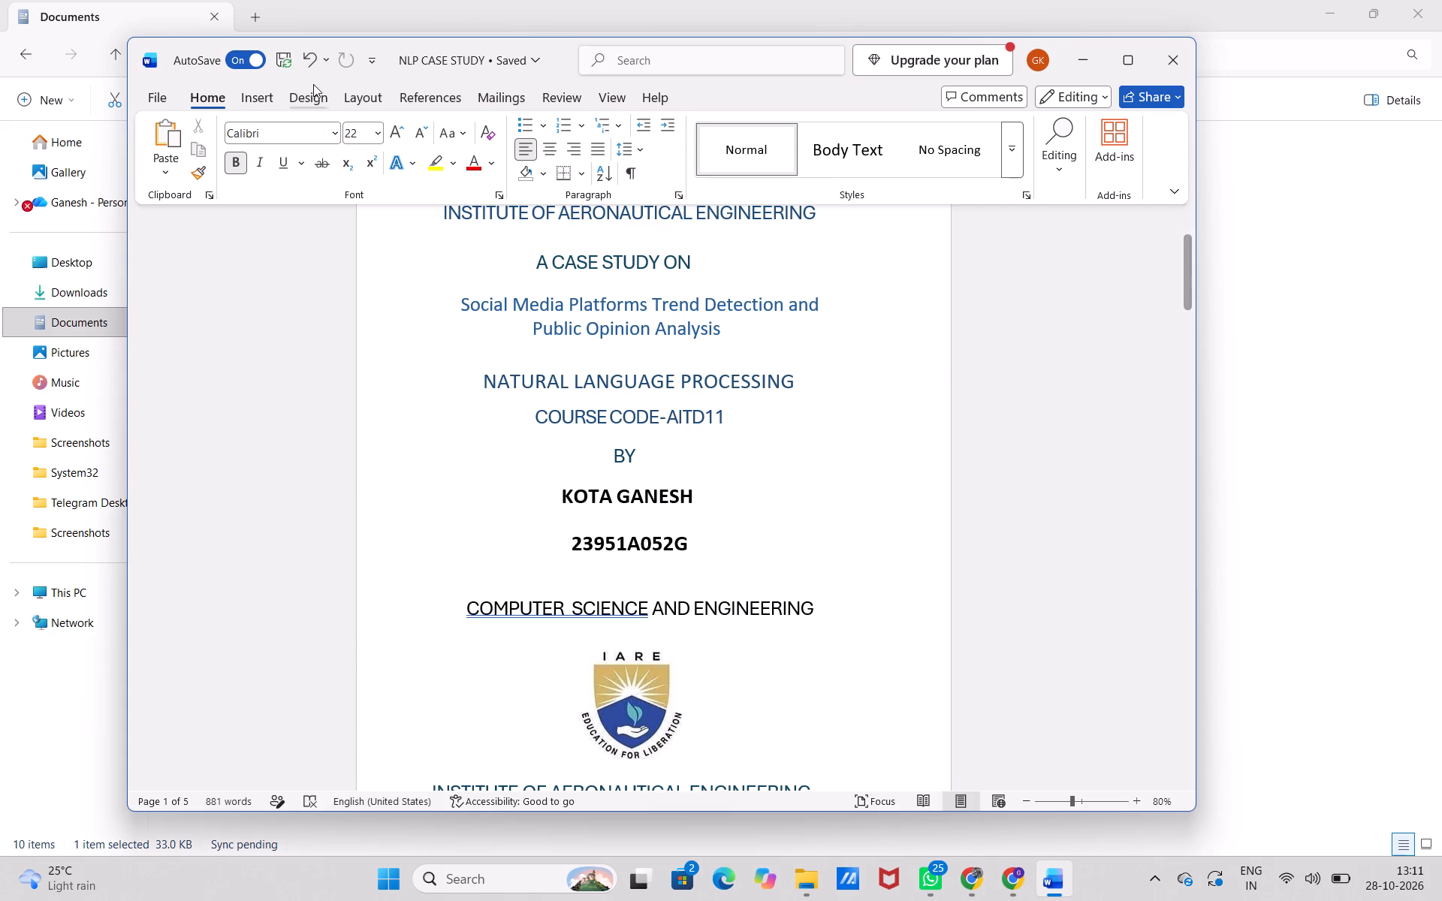
click(283, 59)
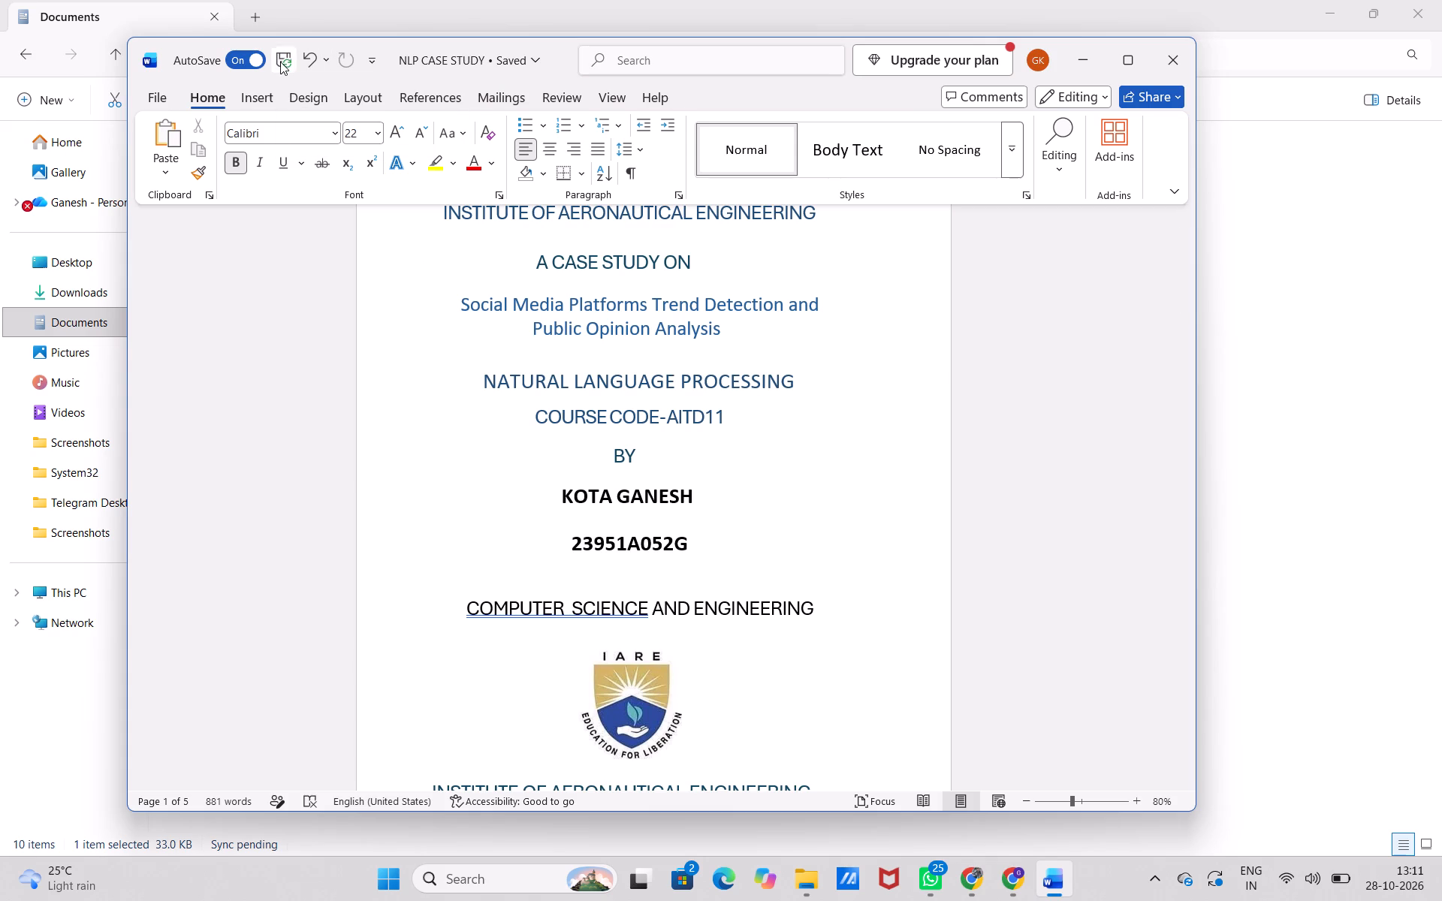
click(280, 62)
click(280, 62)
Set the NLP CASE STUDY document's storage location to the Documents folder in OneDrive - Personal.
click(531, 58)
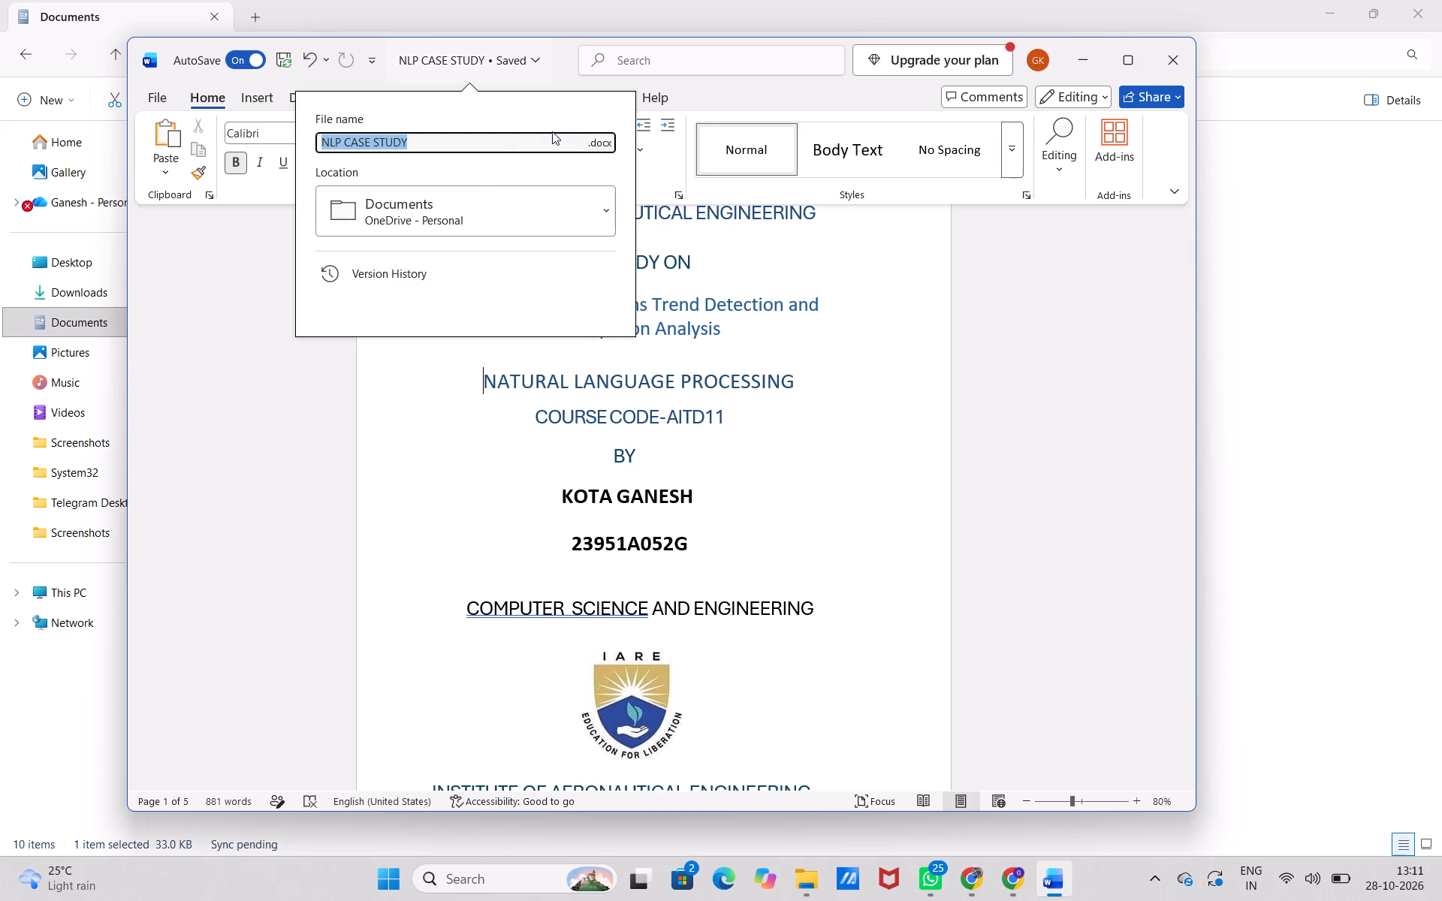
click(506, 227)
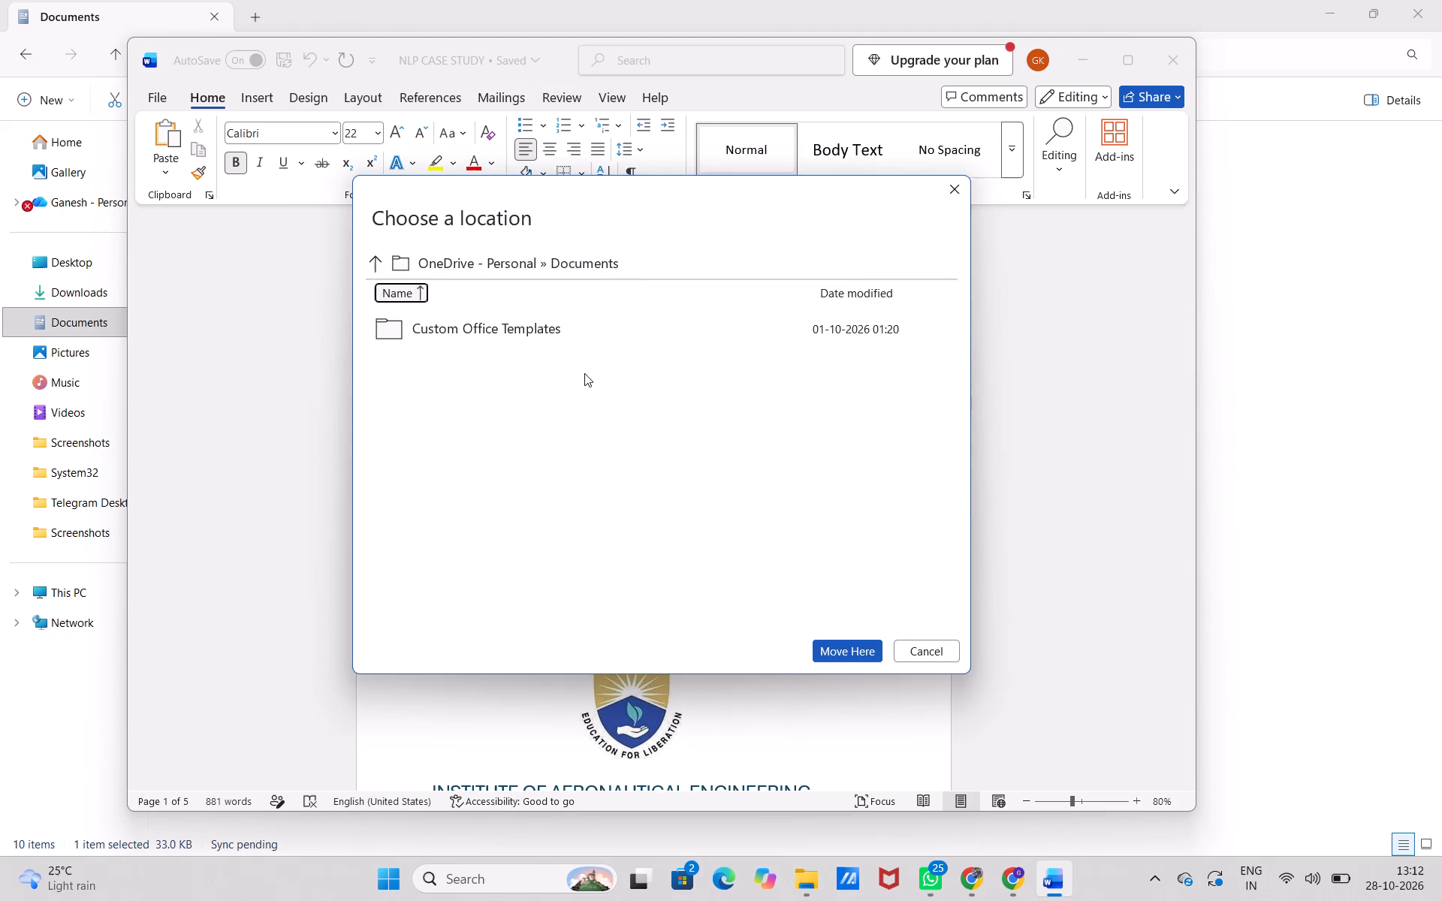
click(854, 649)
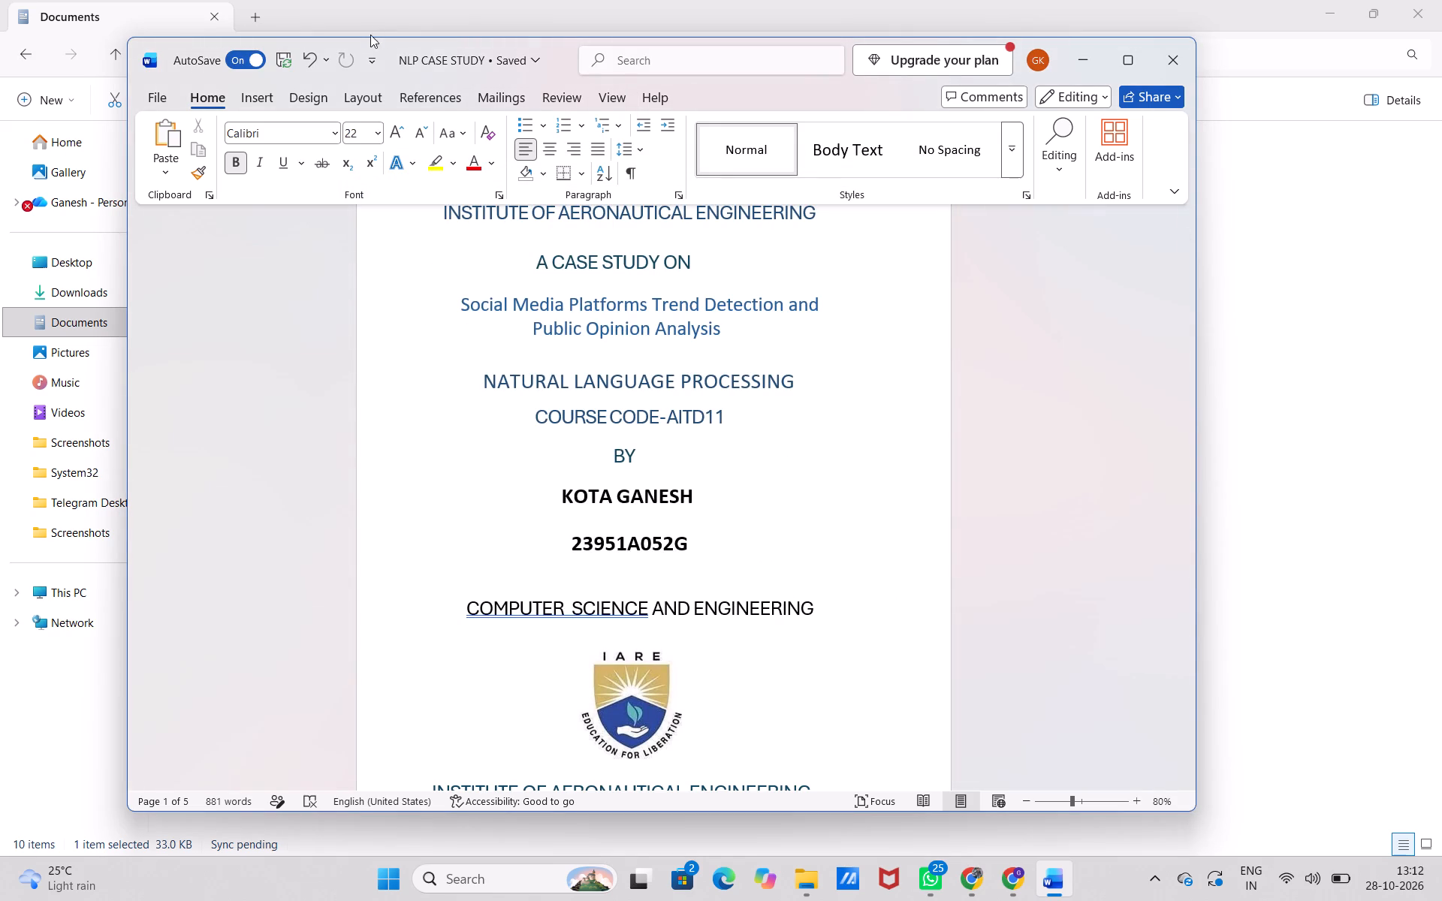
click(430, 59)
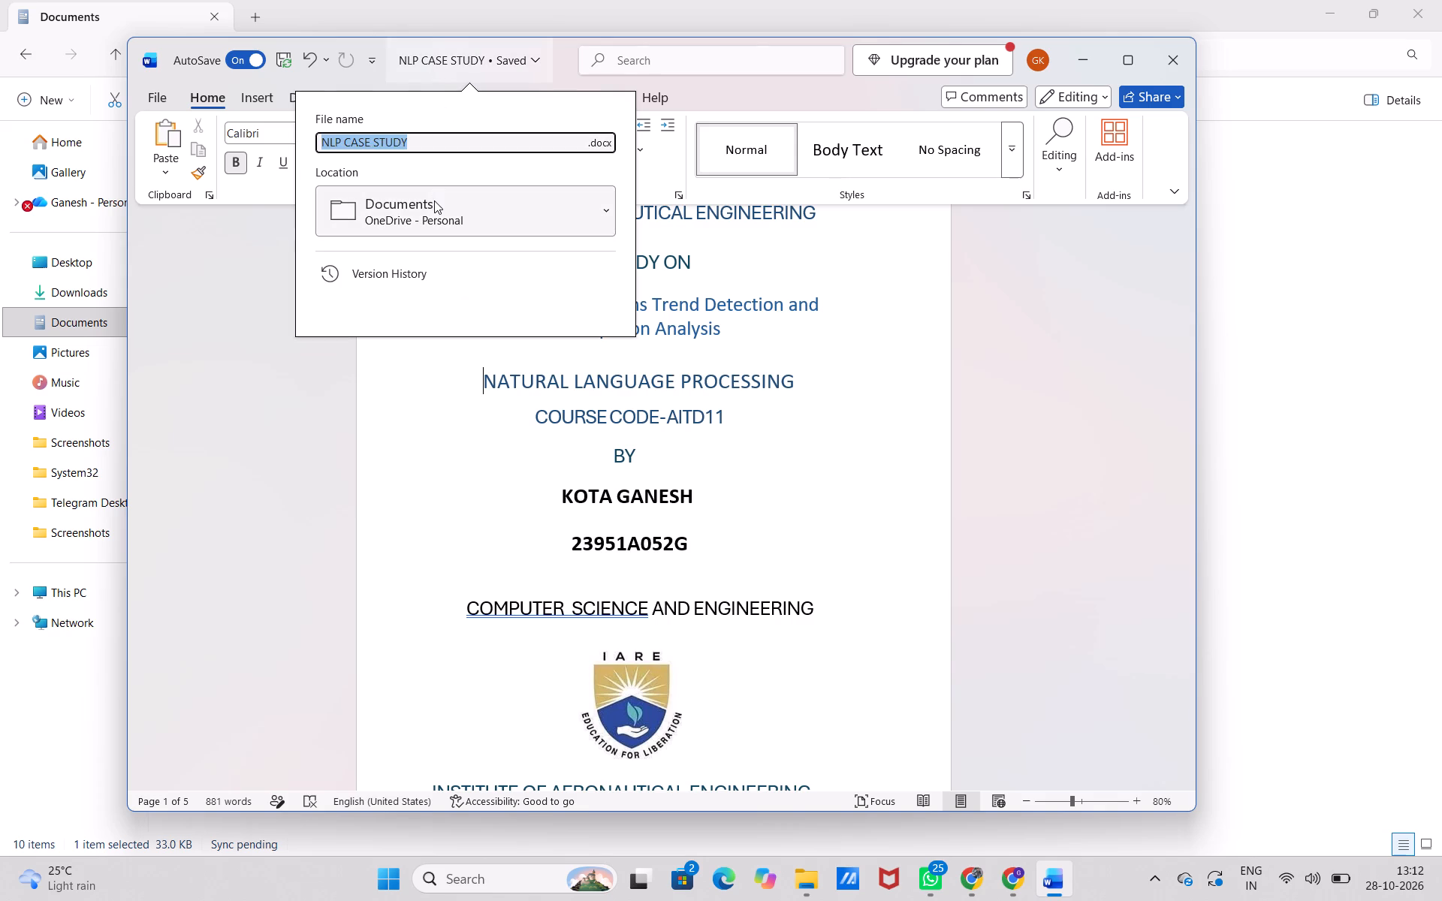
click(434, 200)
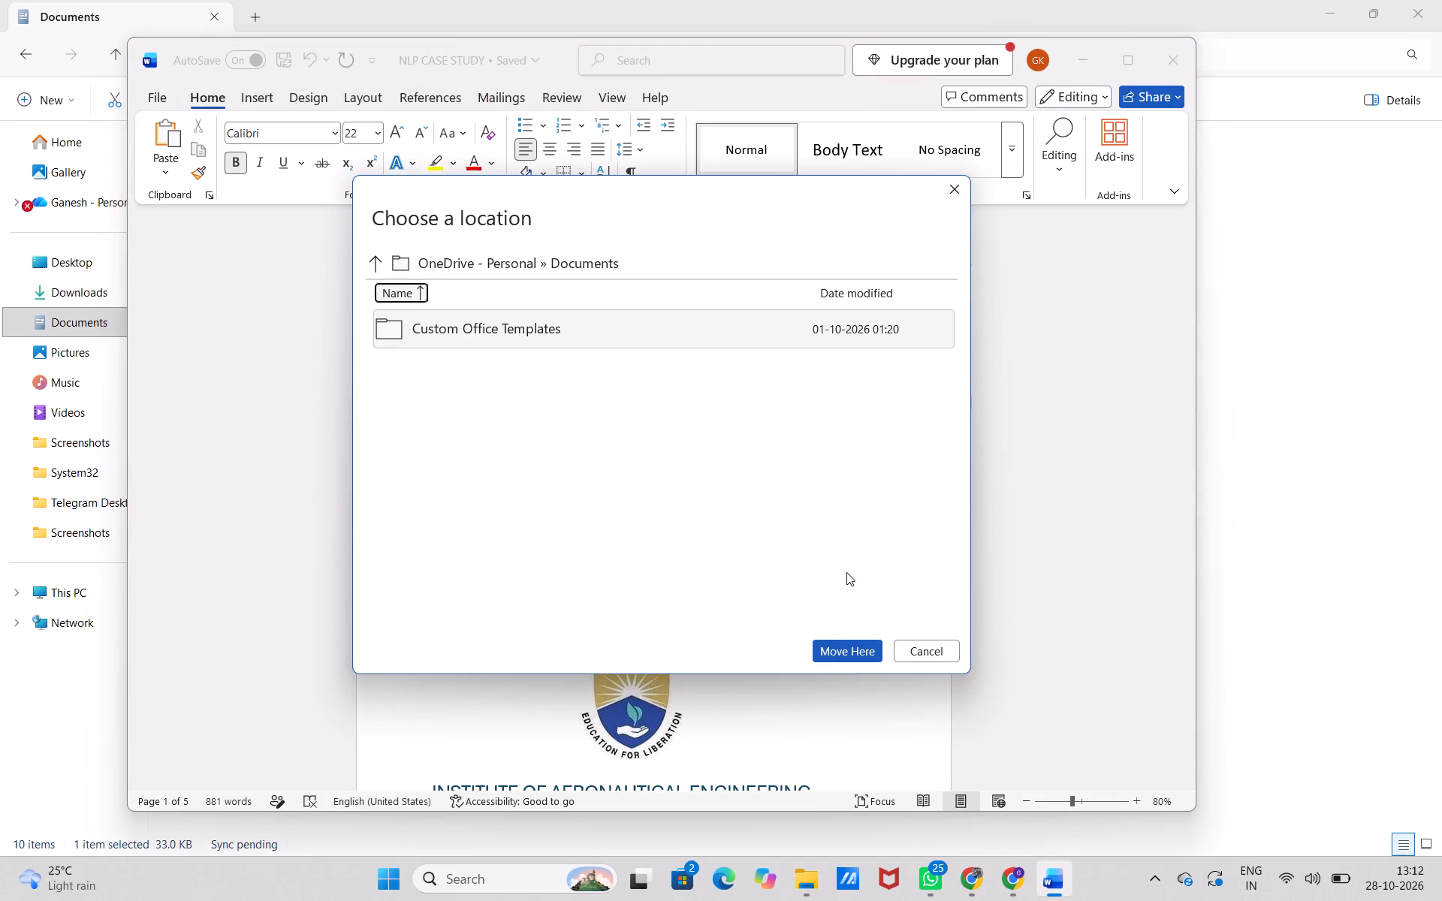
click(852, 653)
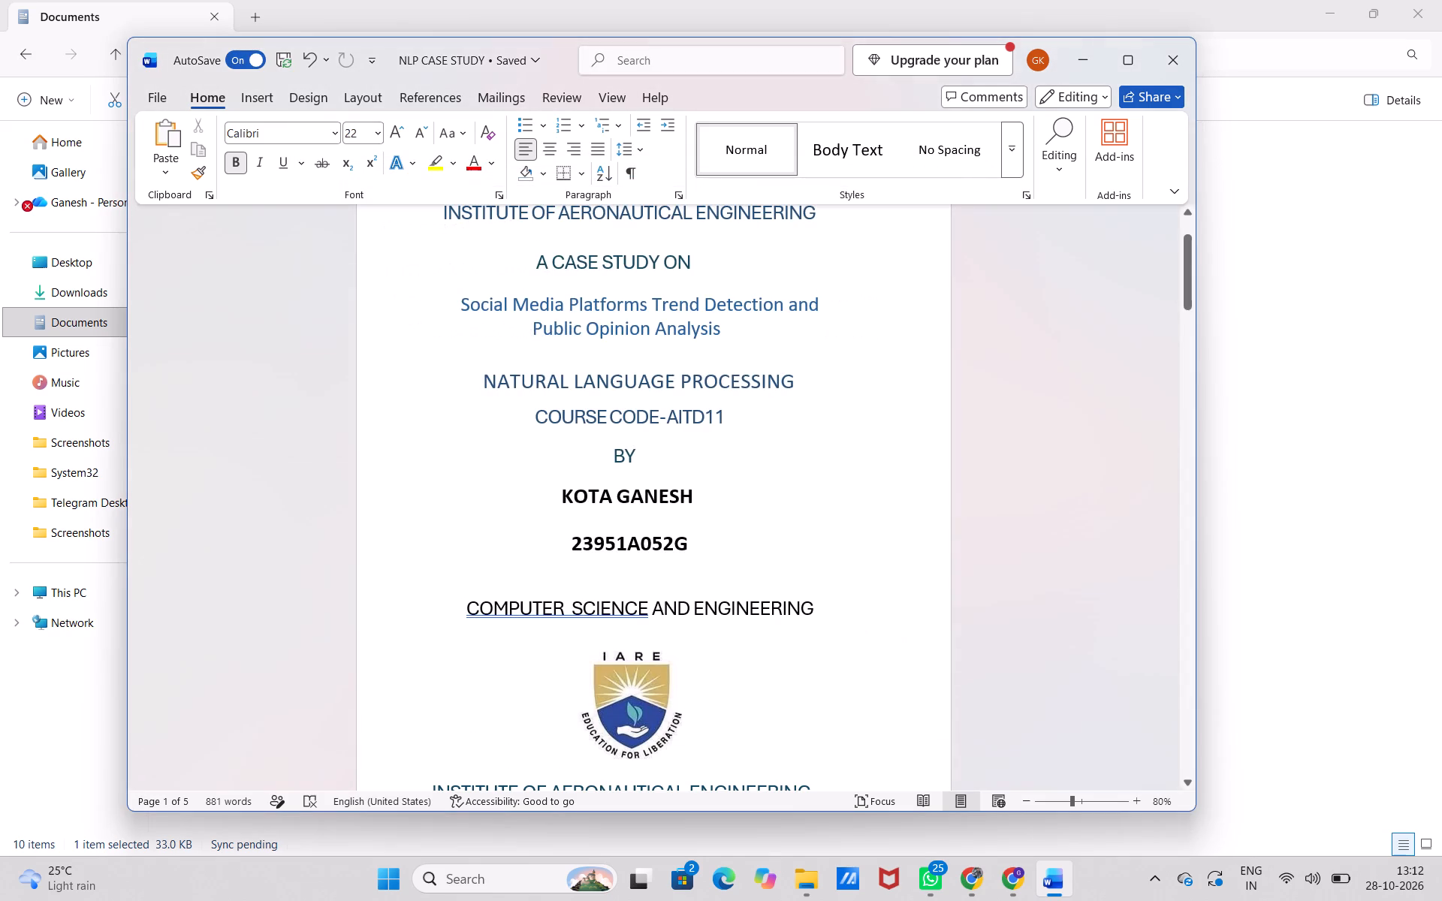
Switch to File Explorer, check Downloads and Documents for the saved NLP CASE STUDY file, and reopen the Word document.
click(804, 893)
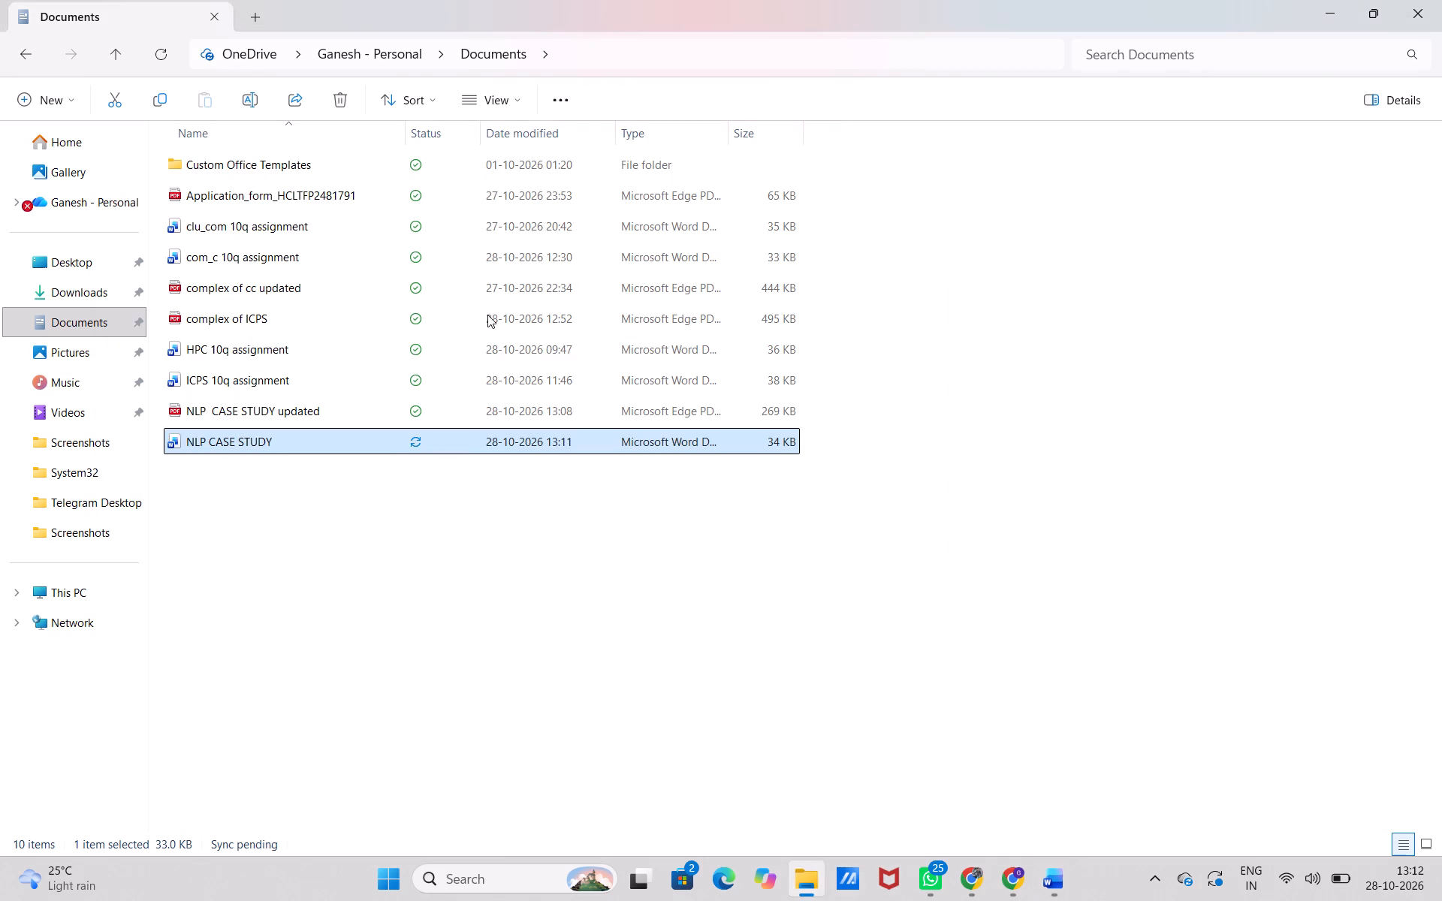
click(111, 53)
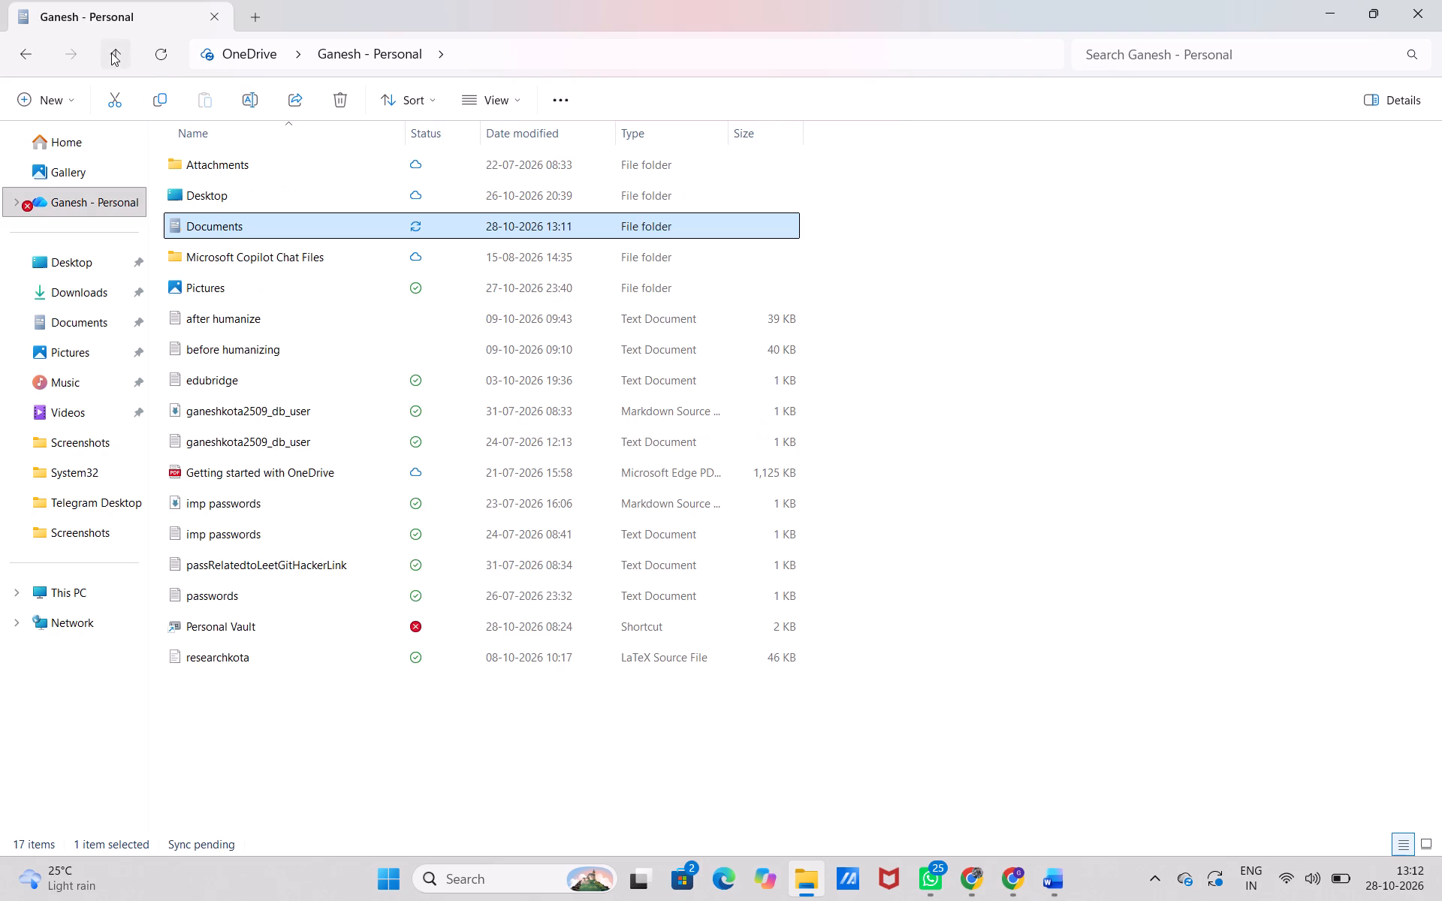
double_click(73, 302)
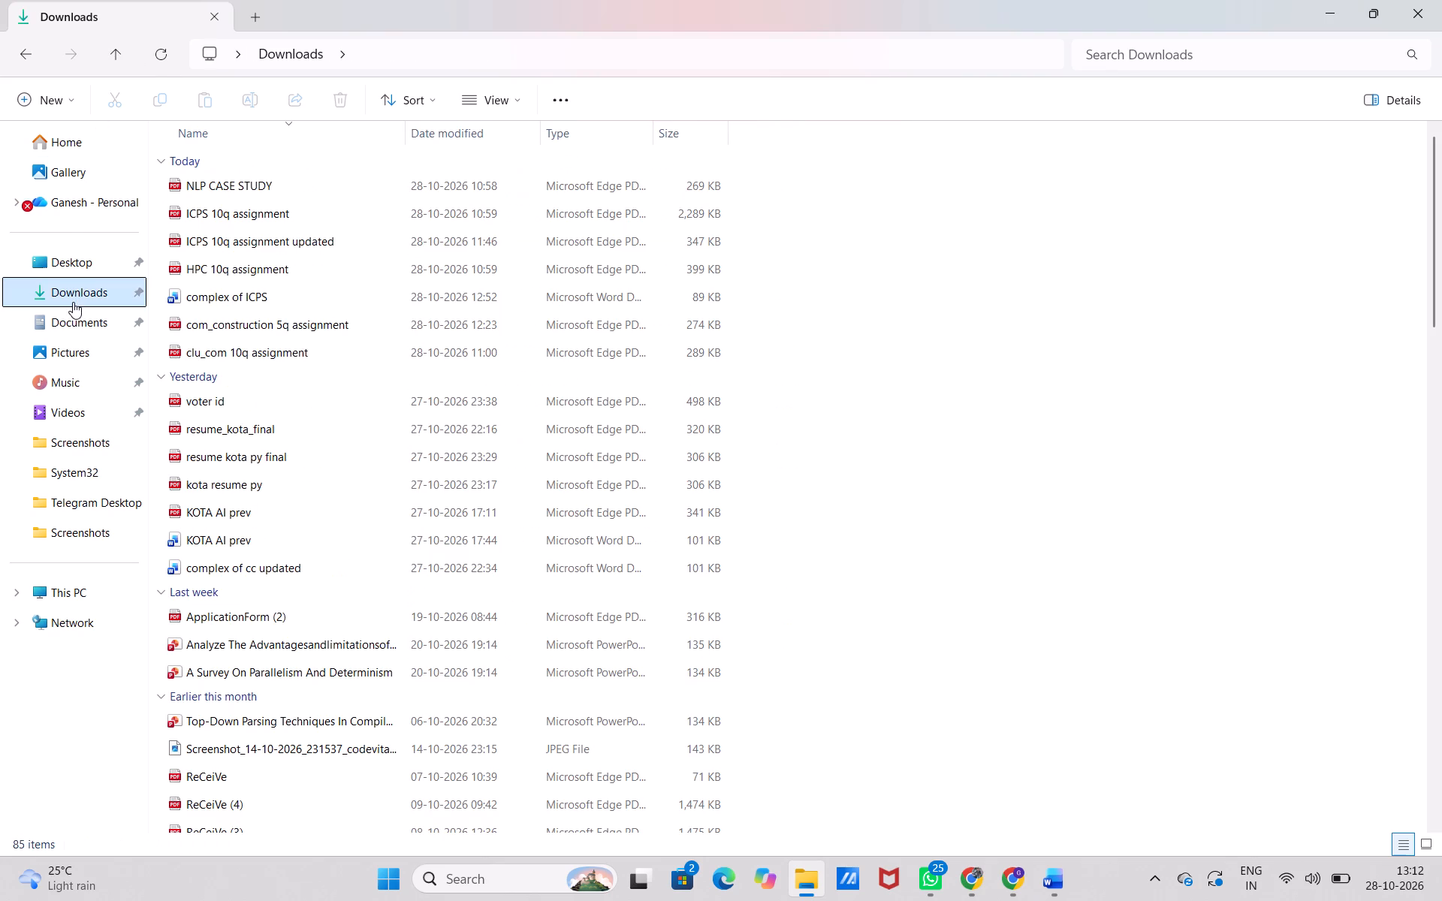
scroll(280, 306, up, 1)
click(71, 327)
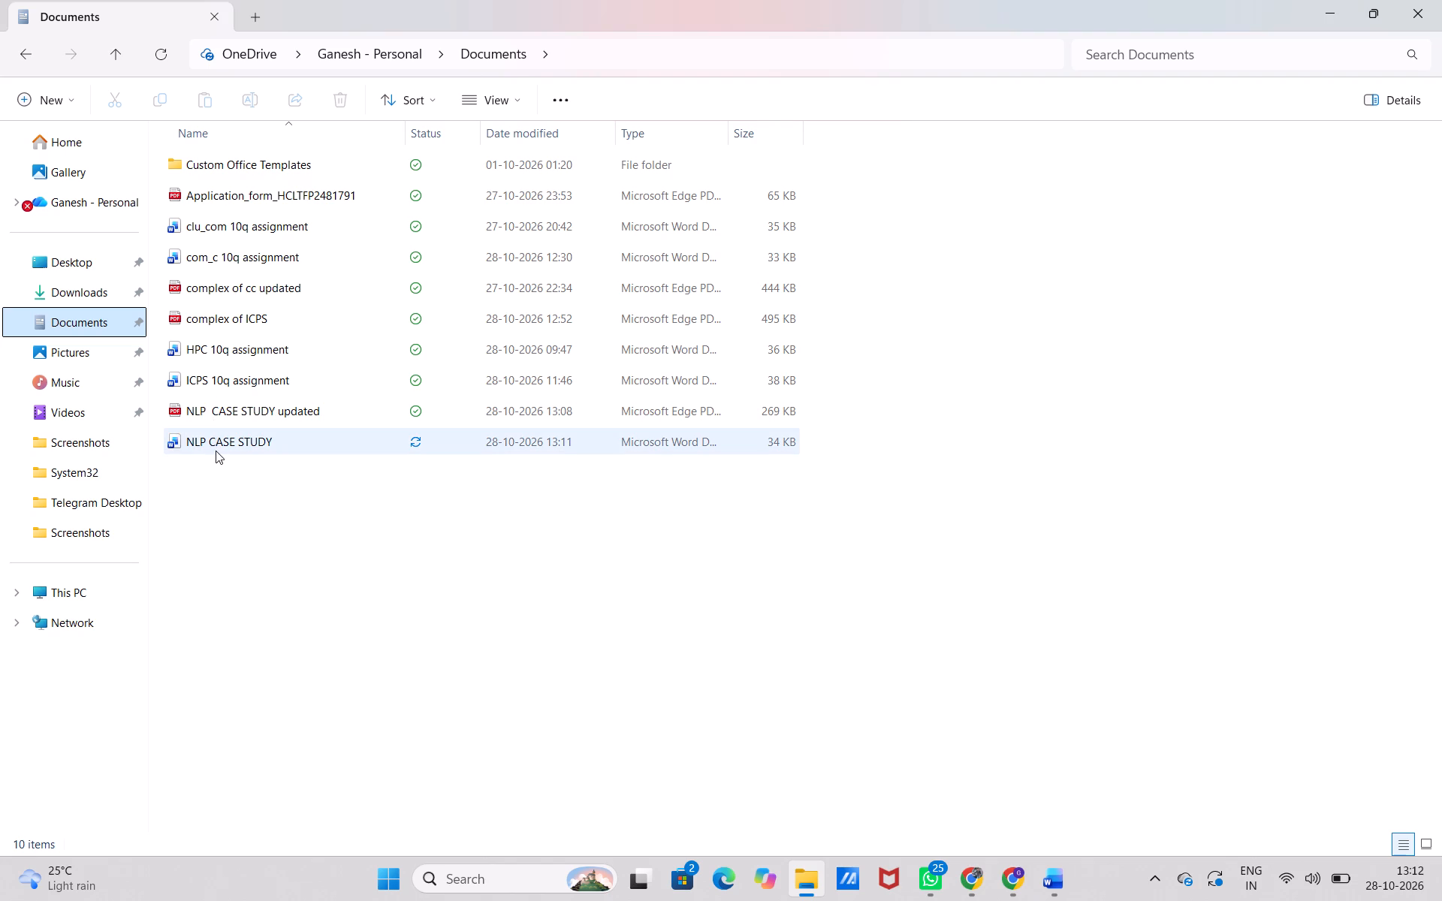
double_click(246, 447)
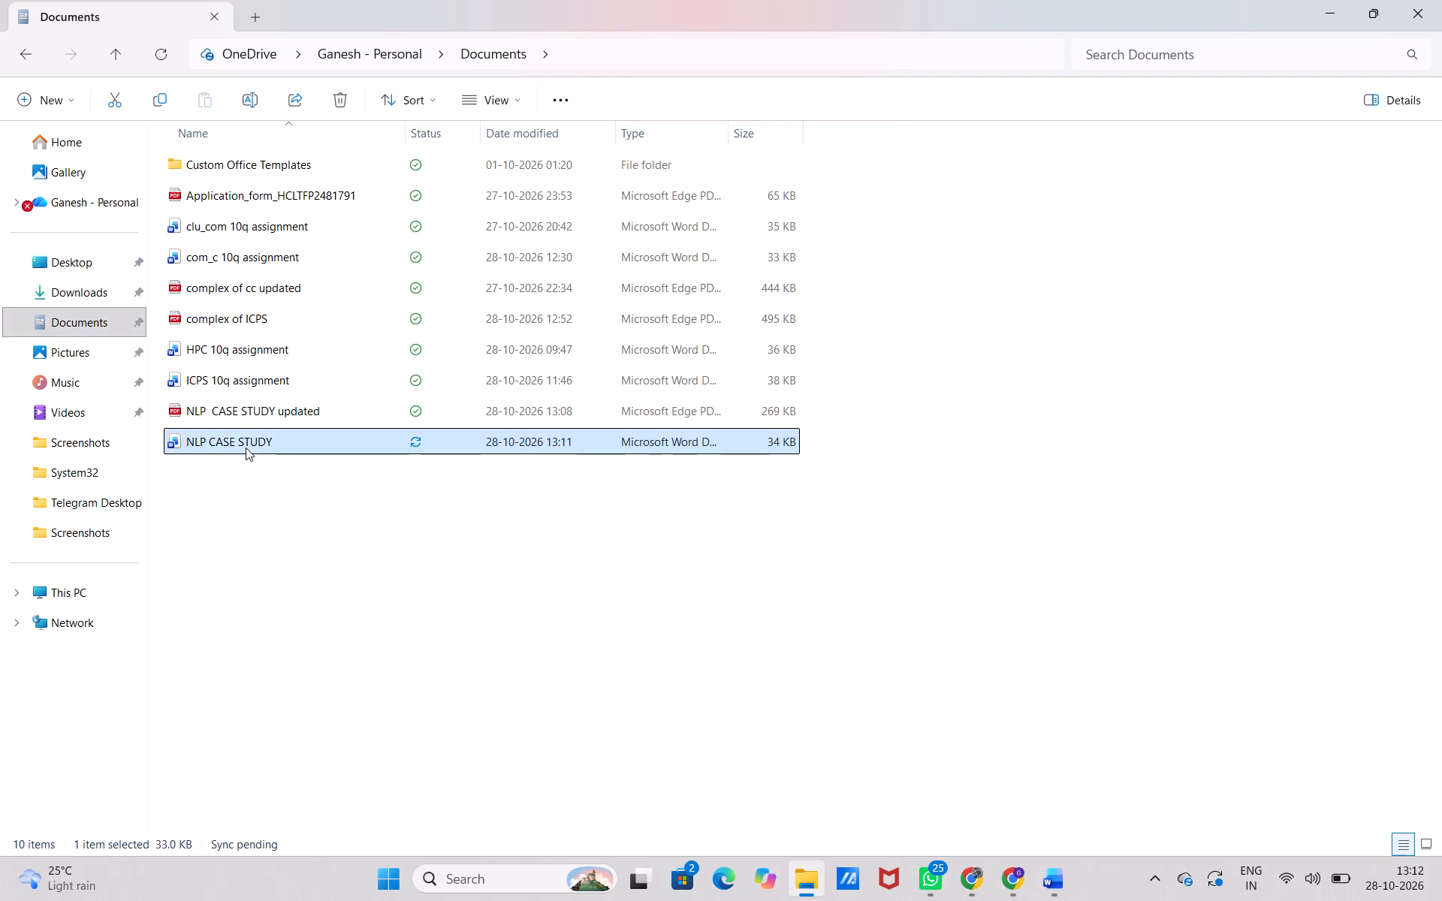
Add an extra space after the Conclusion's last sentence and another between "NLP" and "provides", and save the document.
scroll(685, 424, up, 1)
scroll(685, 424, down, 2)
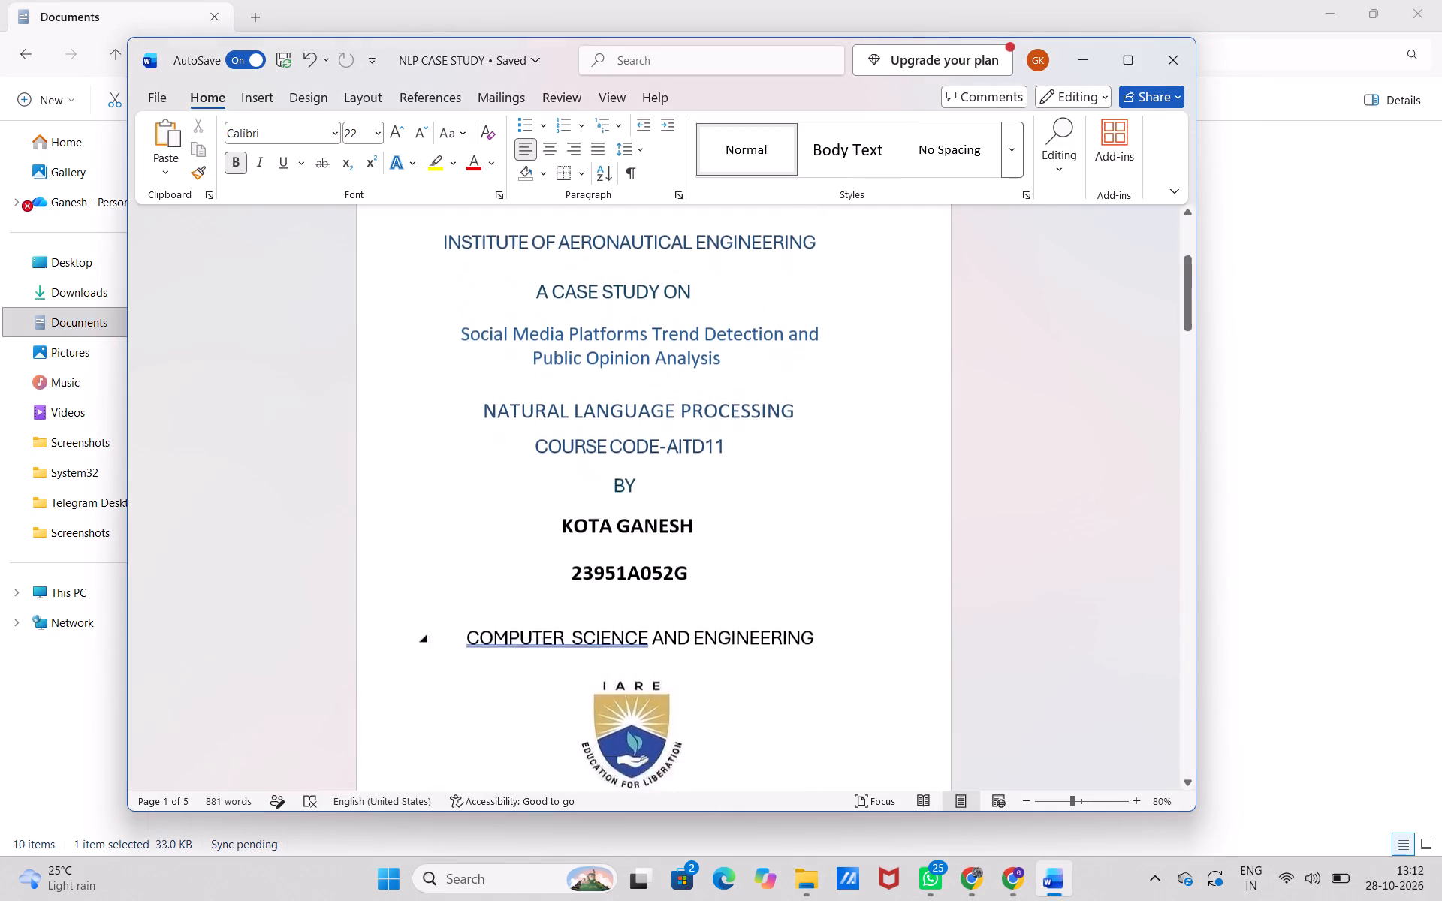
scroll(685, 424, down, 2)
scroll(685, 424, up, 3)
scroll(685, 424, down, 1)
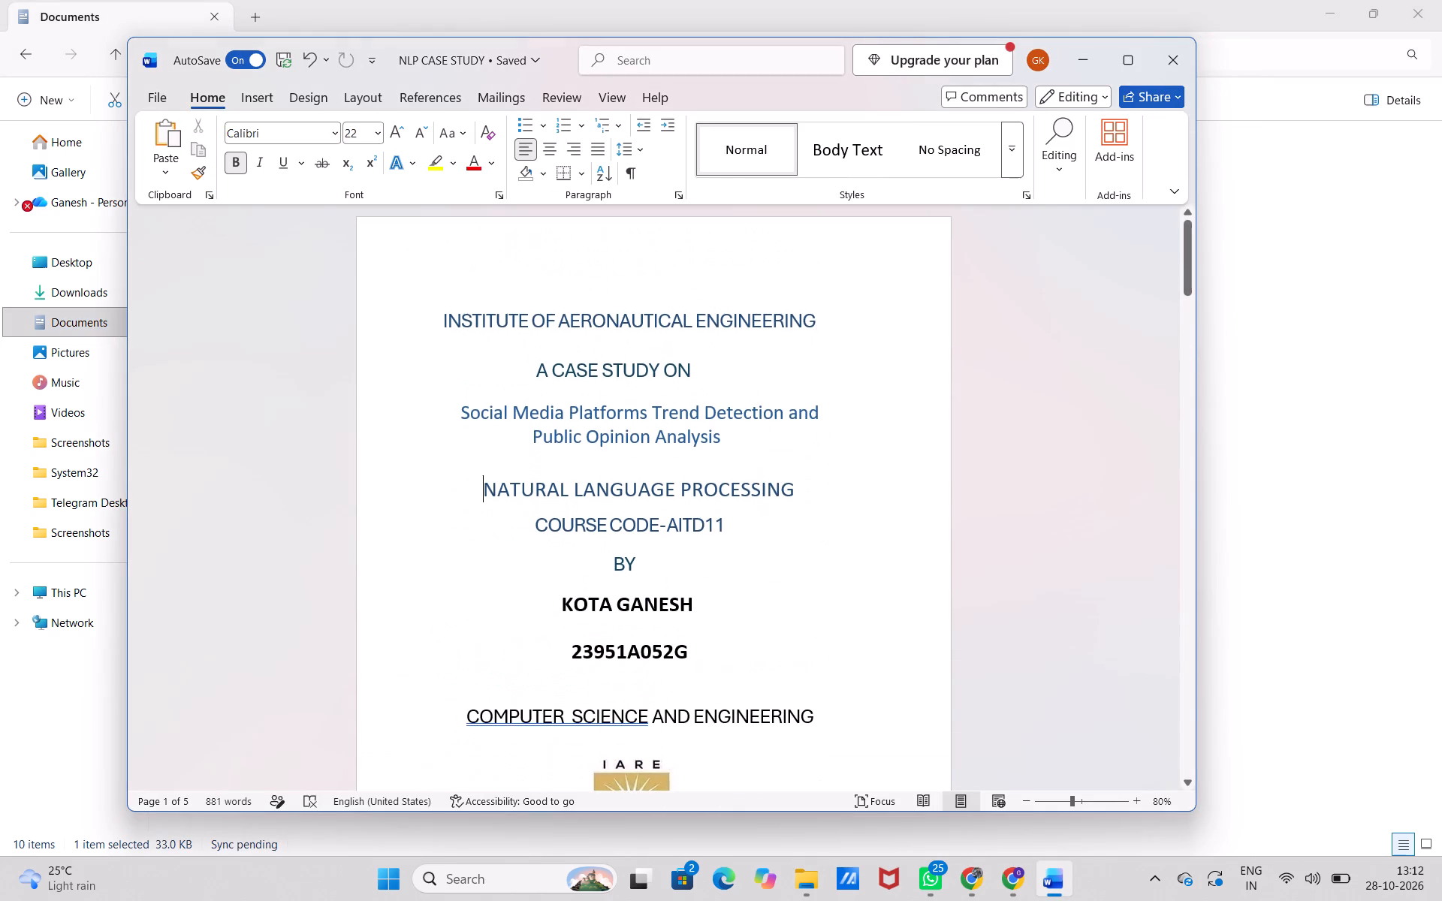
scroll(685, 424, down, 17)
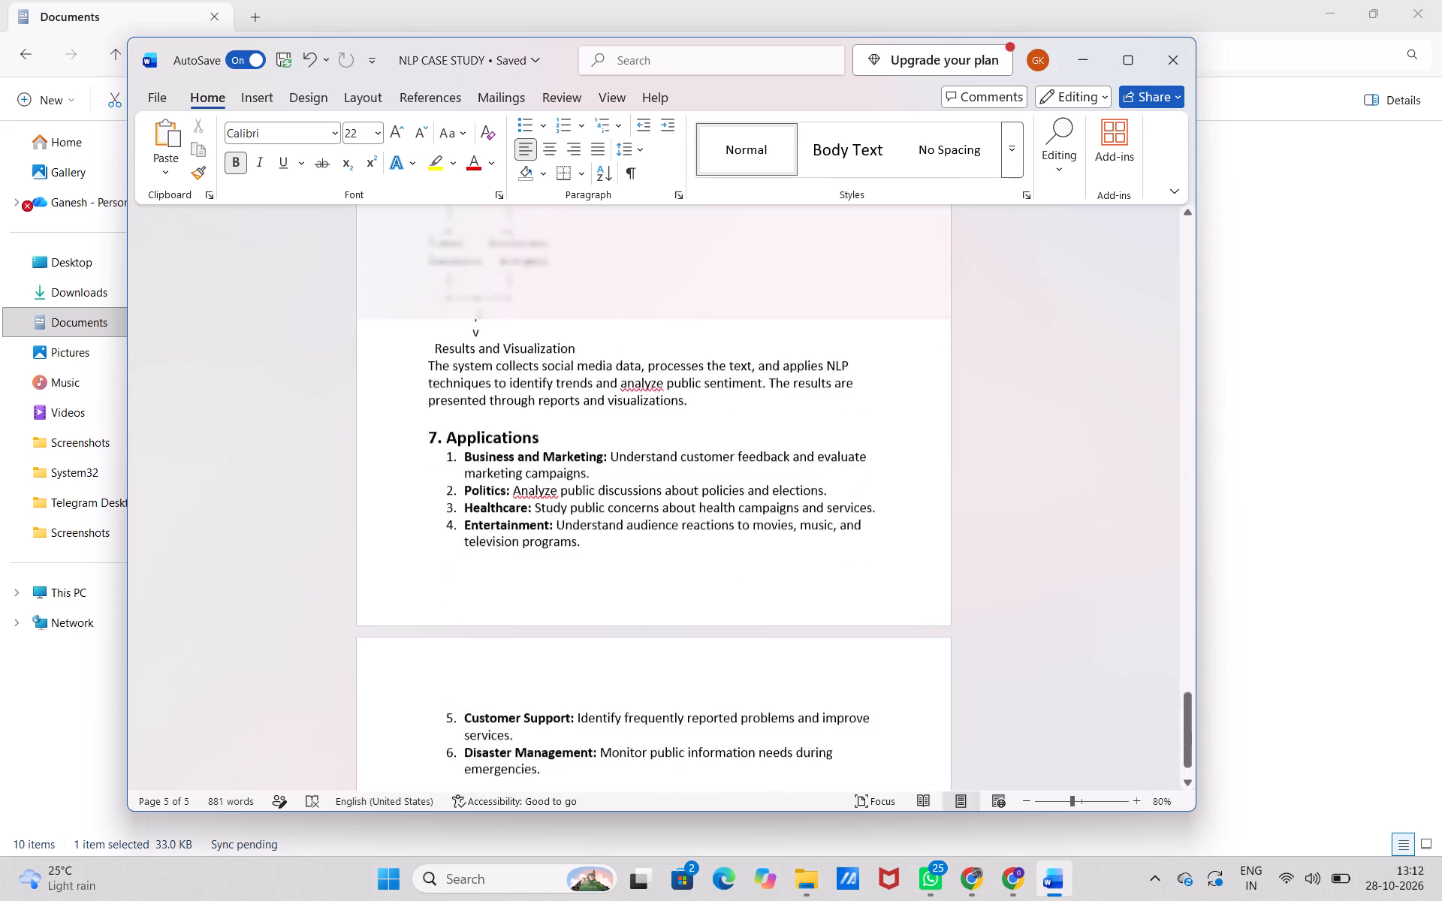
scroll(685, 424, down, 3)
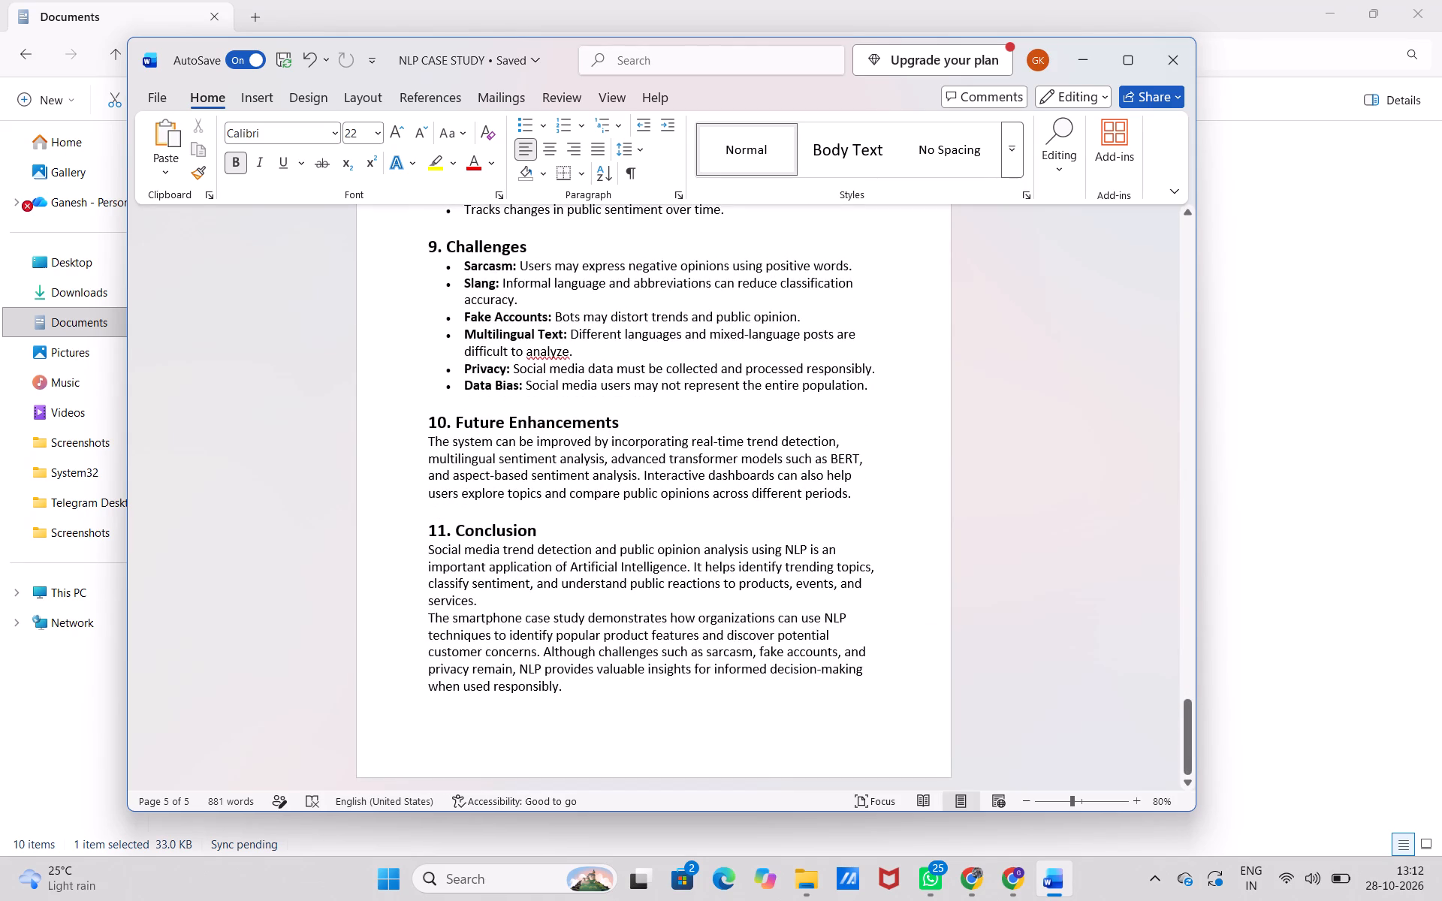
click(572, 684)
key(space)
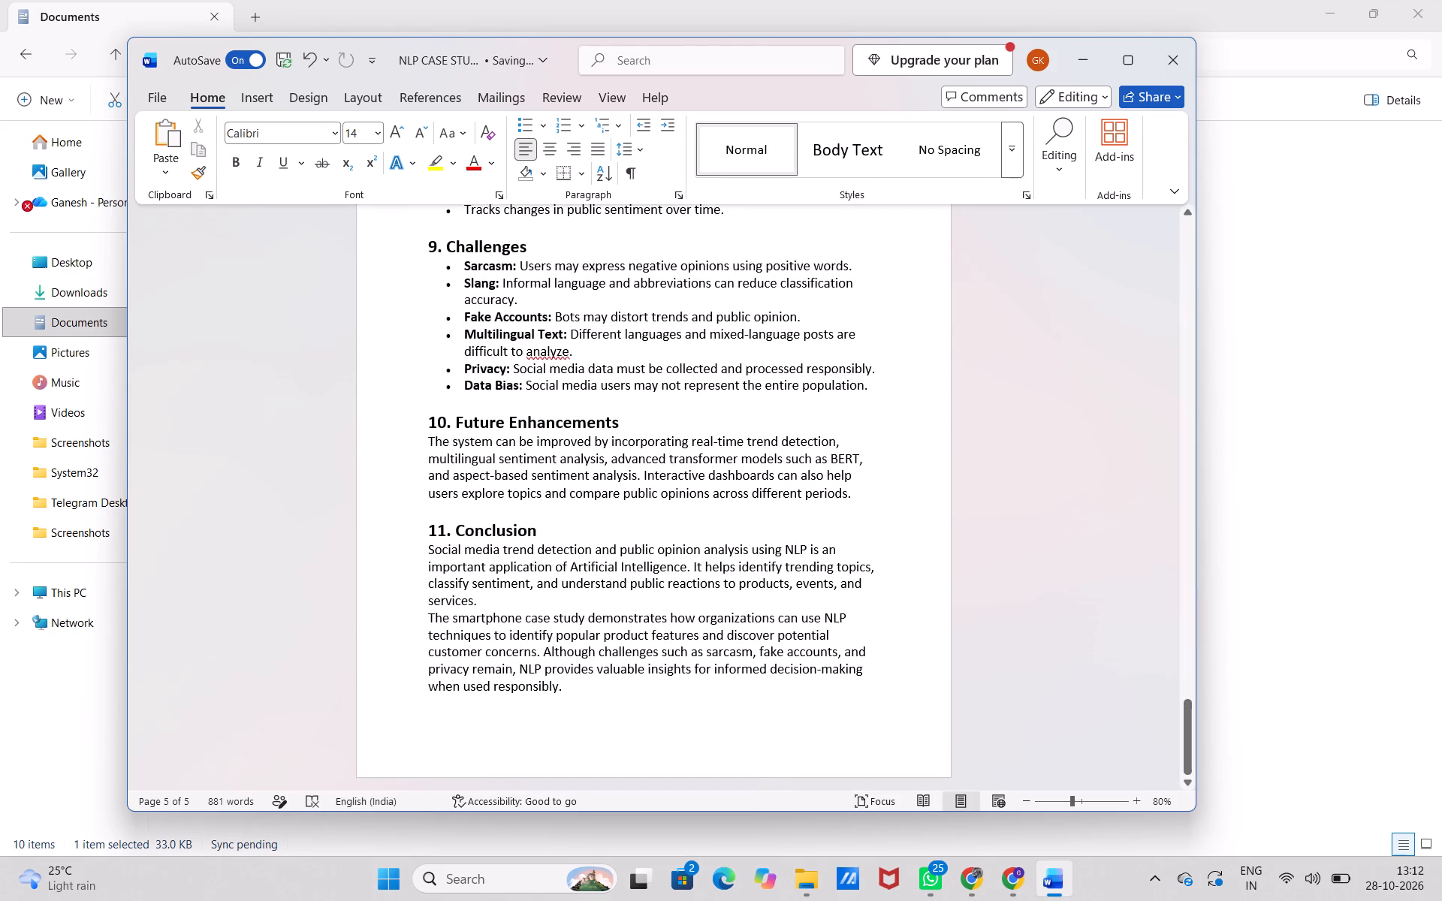
click(541, 668)
key(space)
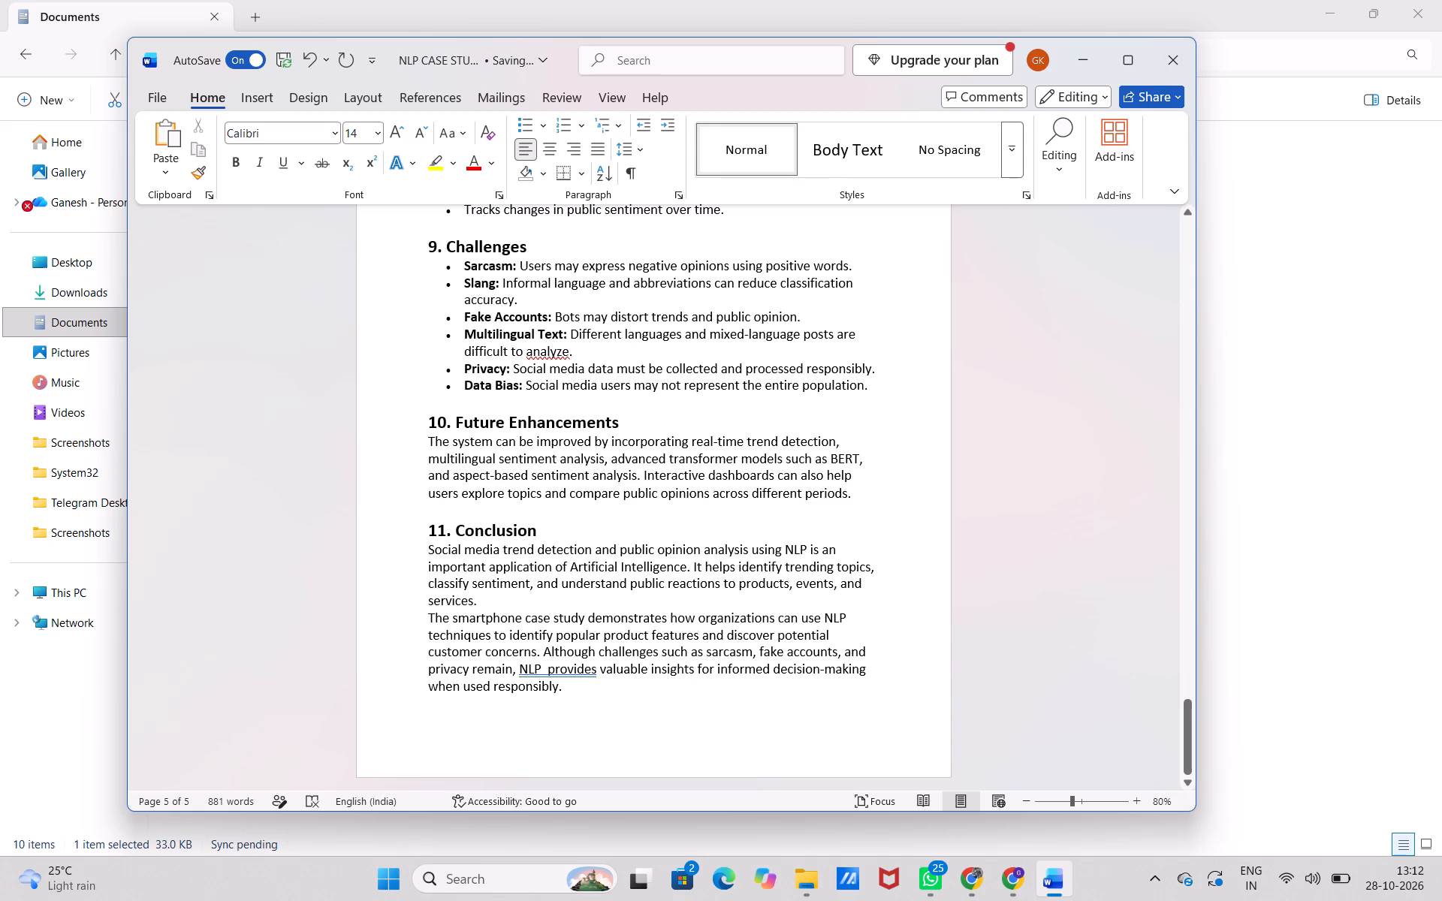
click(599, 689)
scroll(599, 689, up, 20)
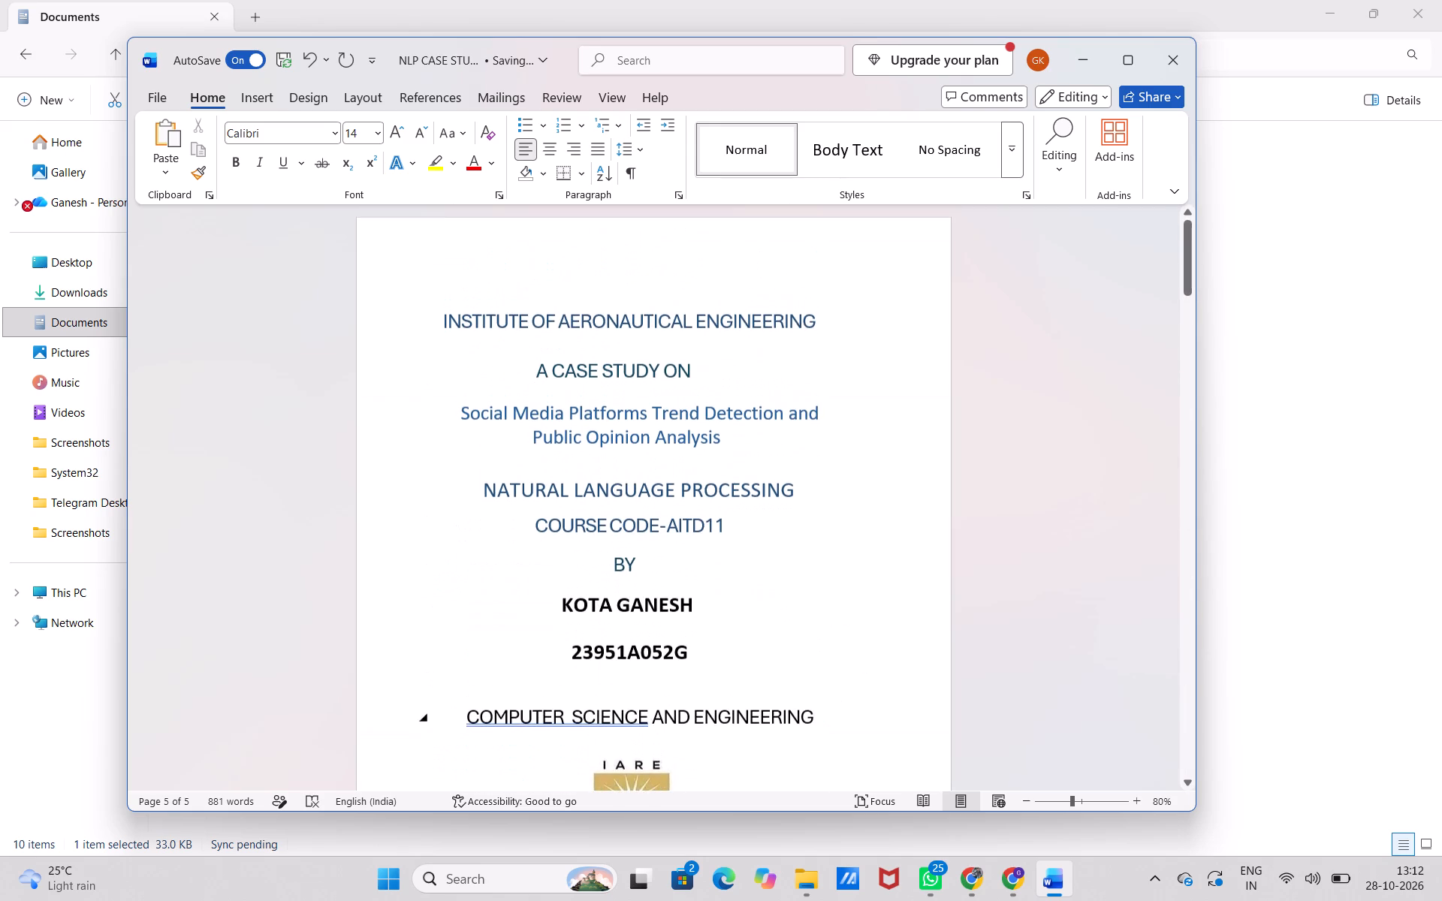
key(ctrl+s)
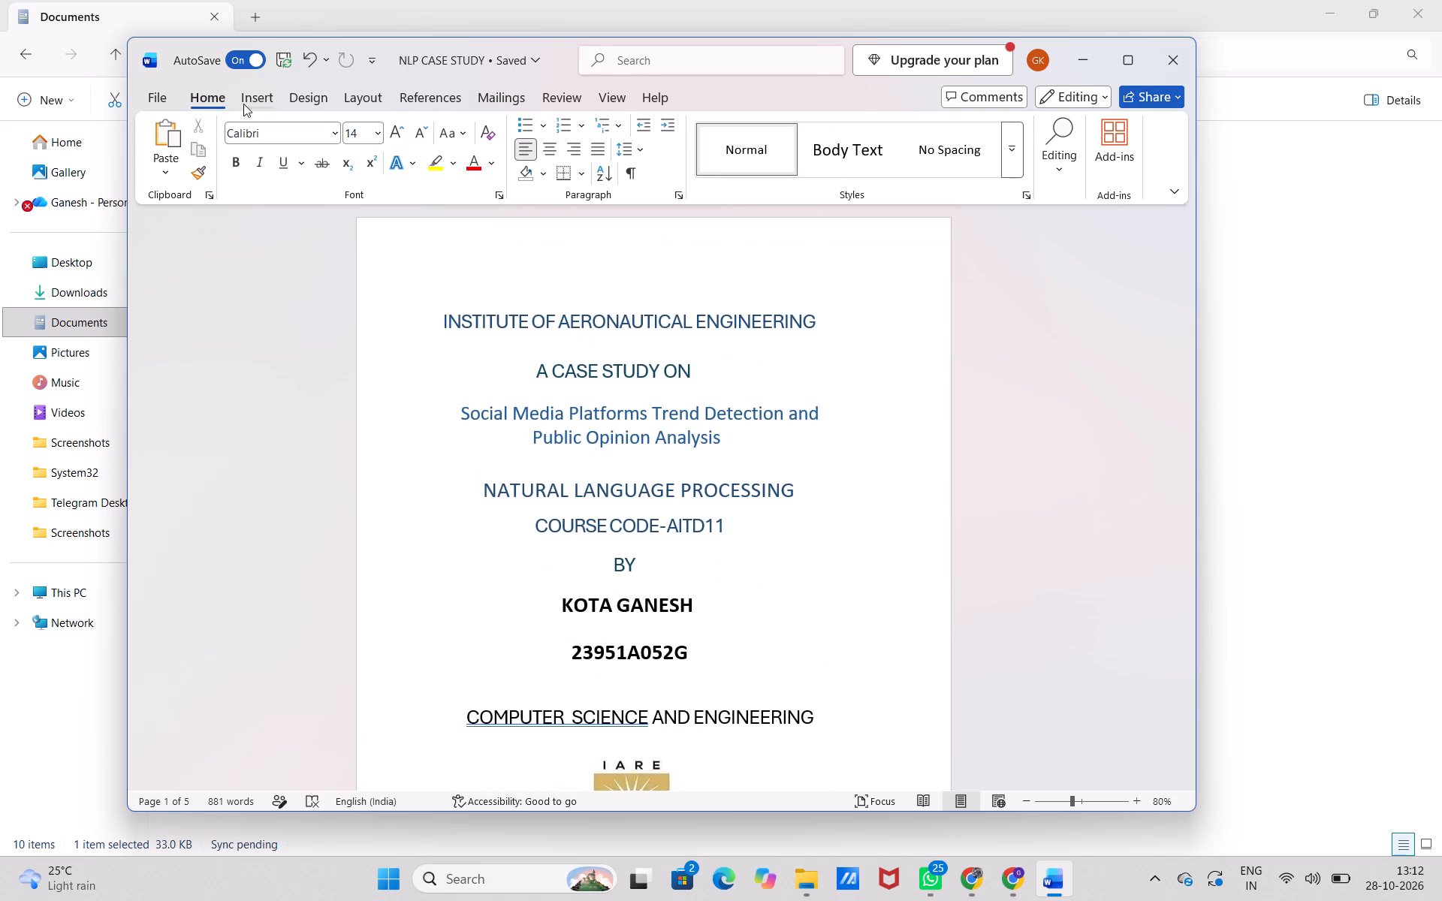
Save a copy of the case study to the Downloads folder as a PDF named NLP CASE STUDY new.
click(148, 96)
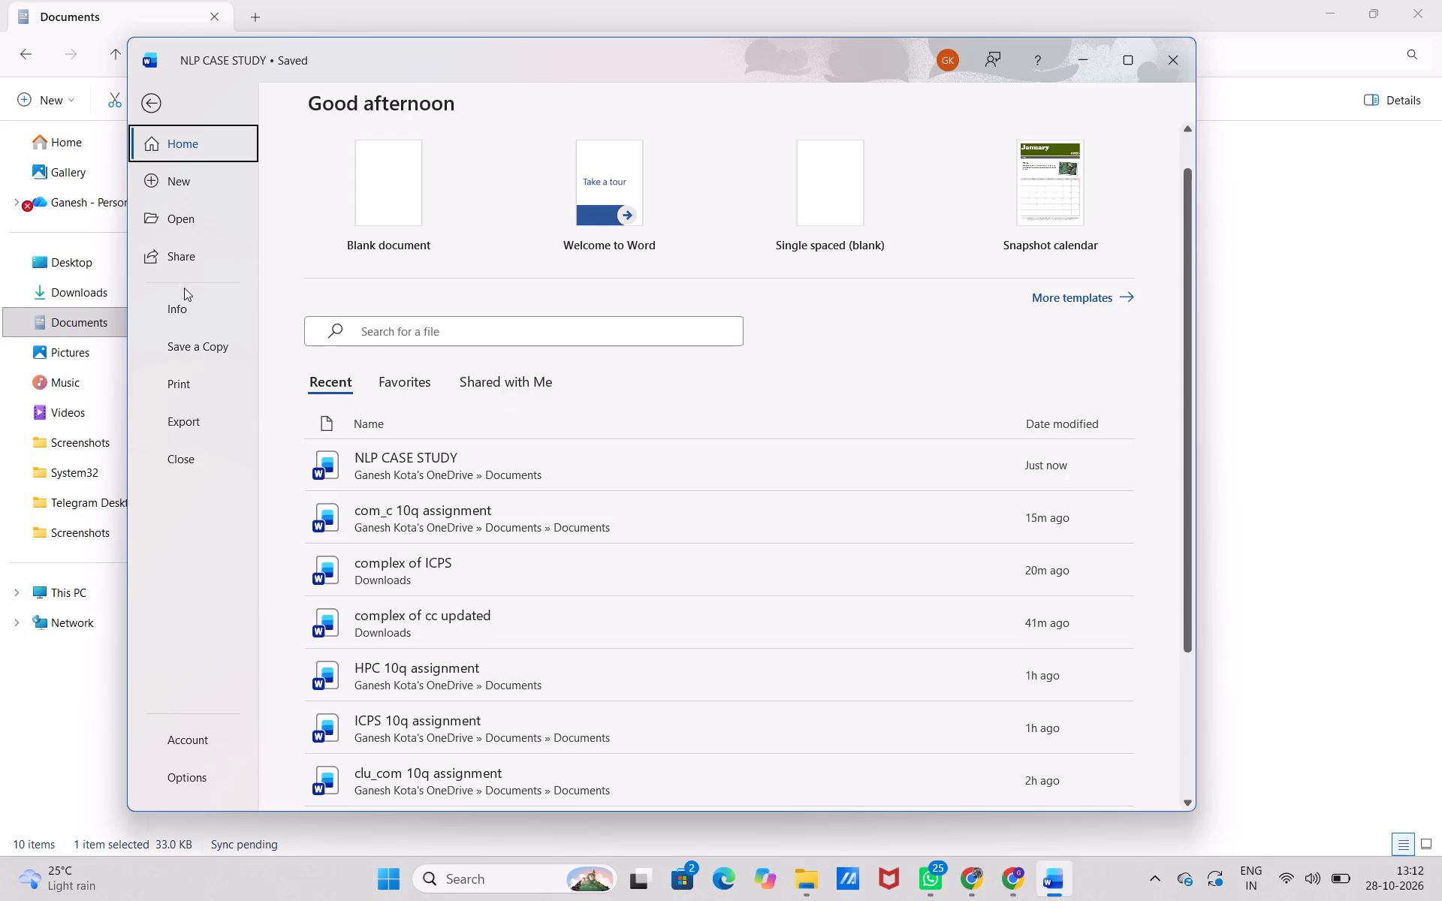
click(185, 350)
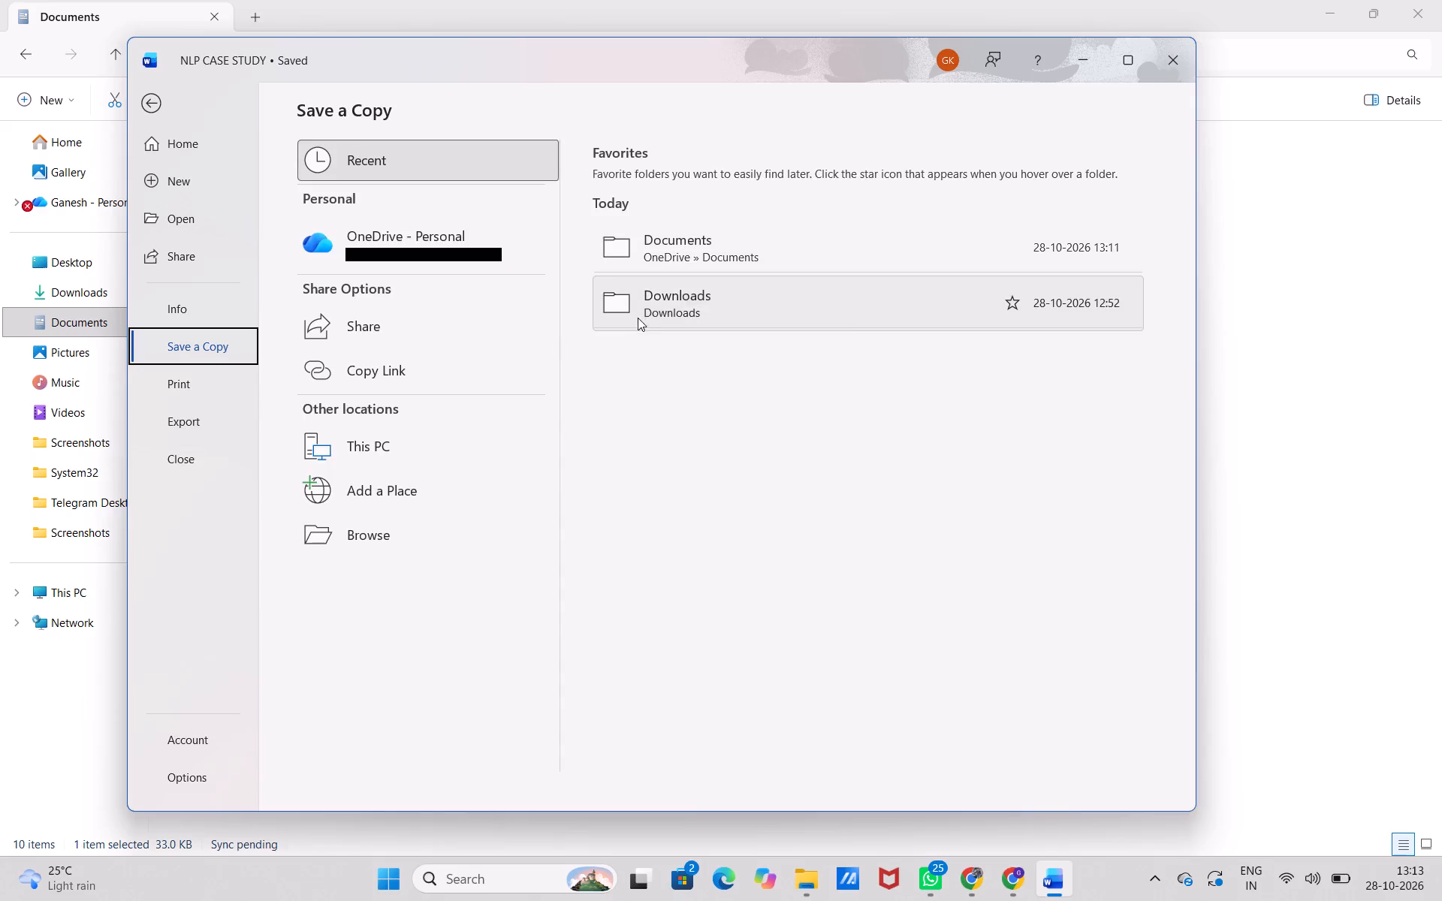
click(656, 303)
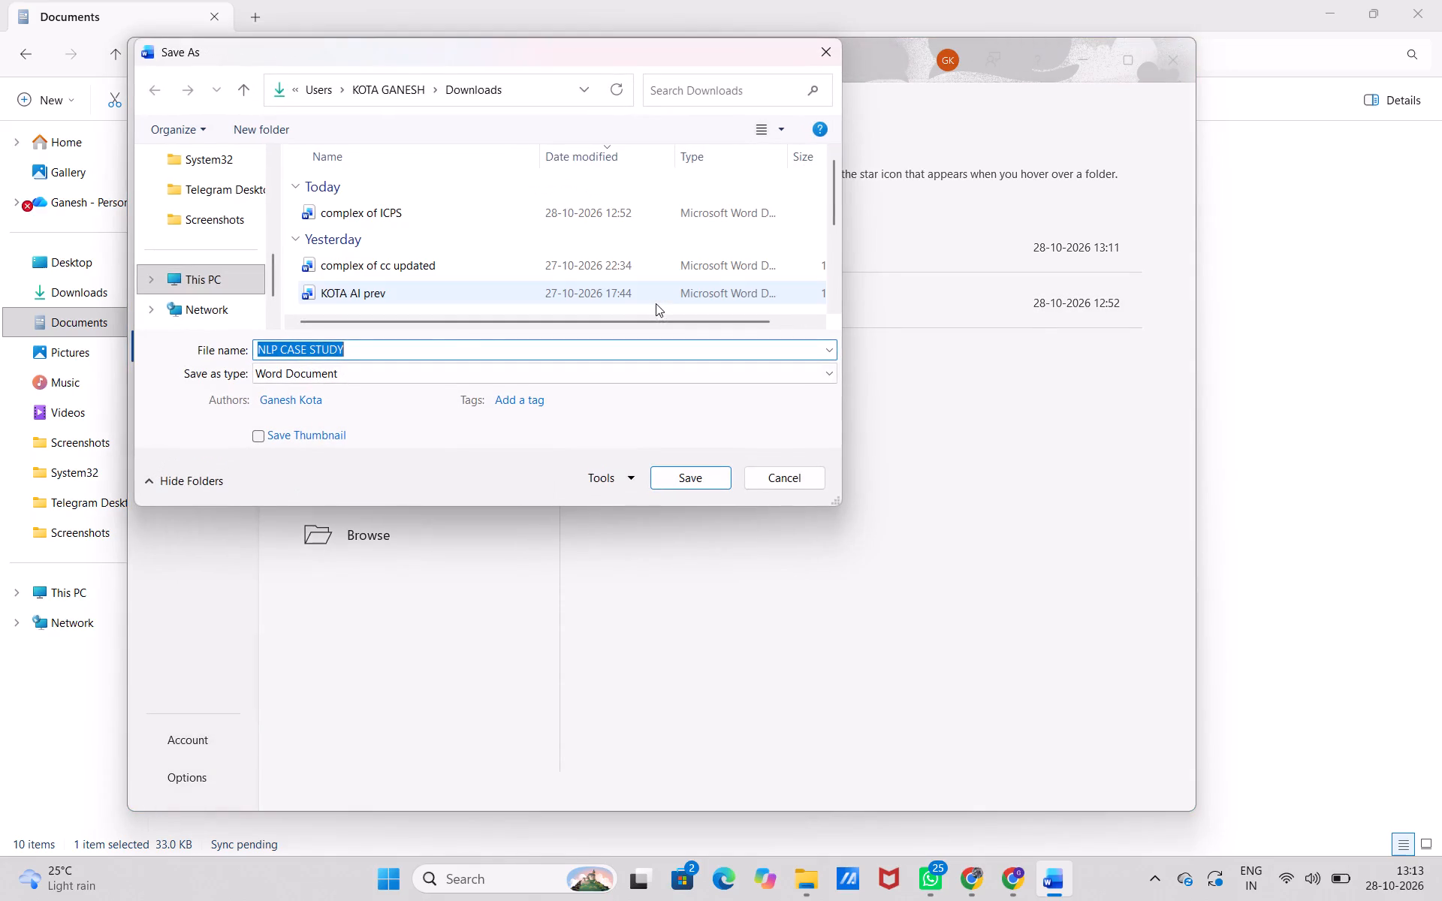
click(394, 375)
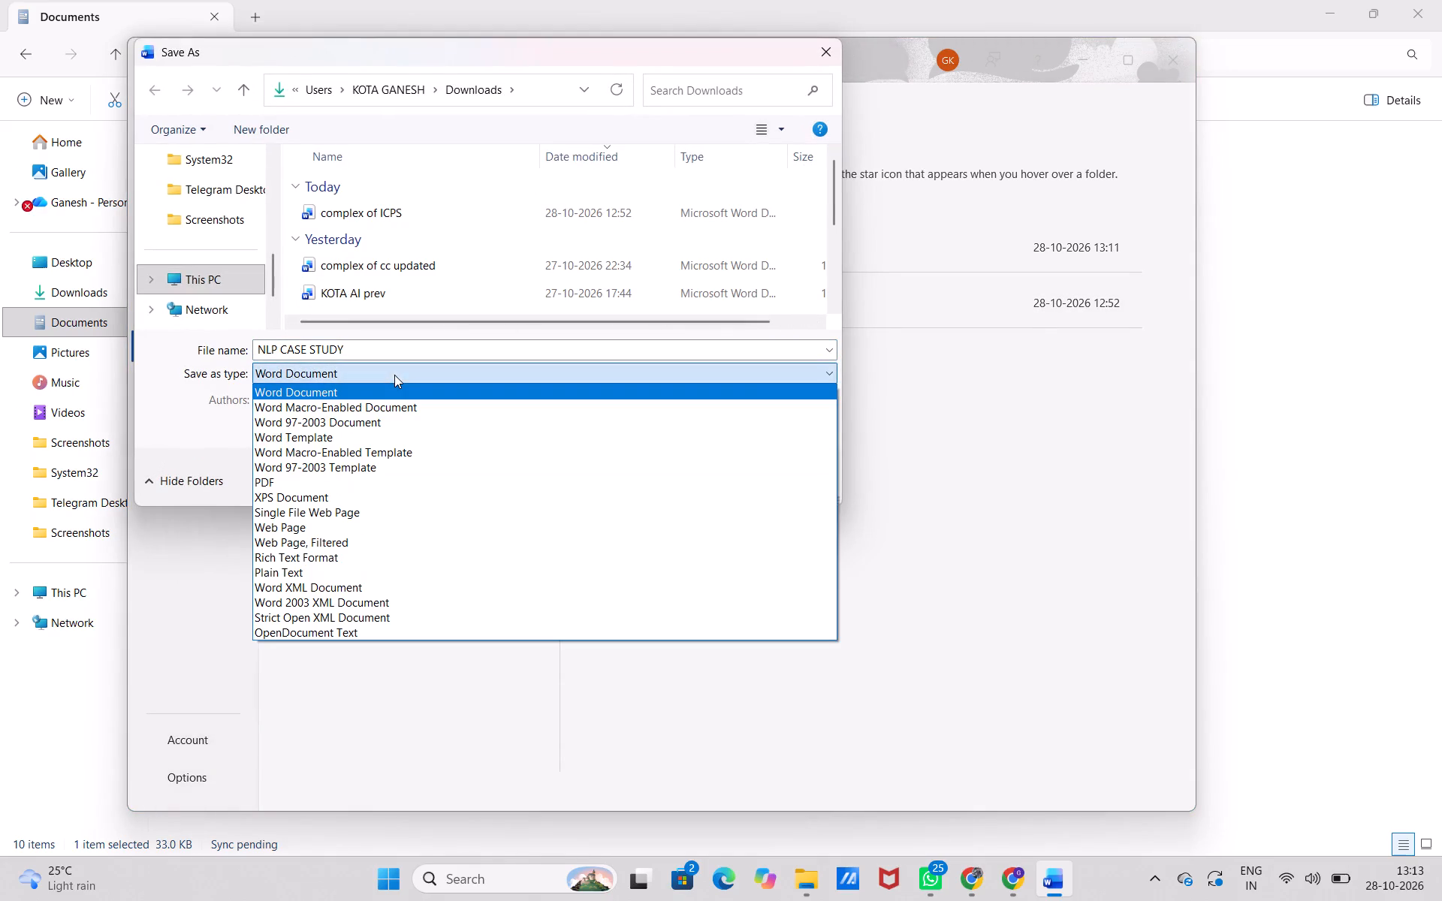
click(336, 481)
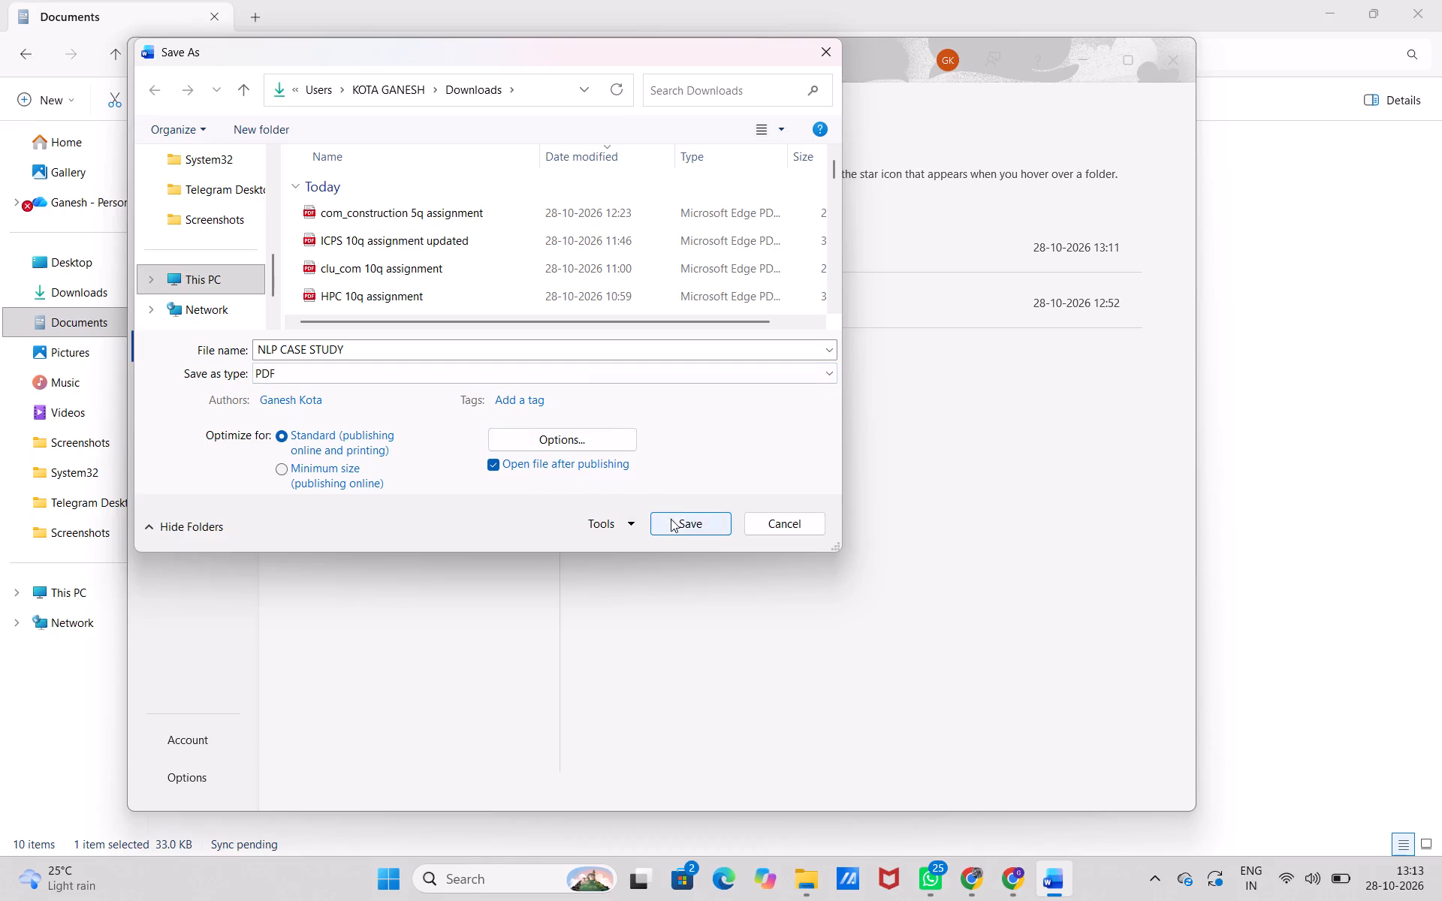
click(428, 340)
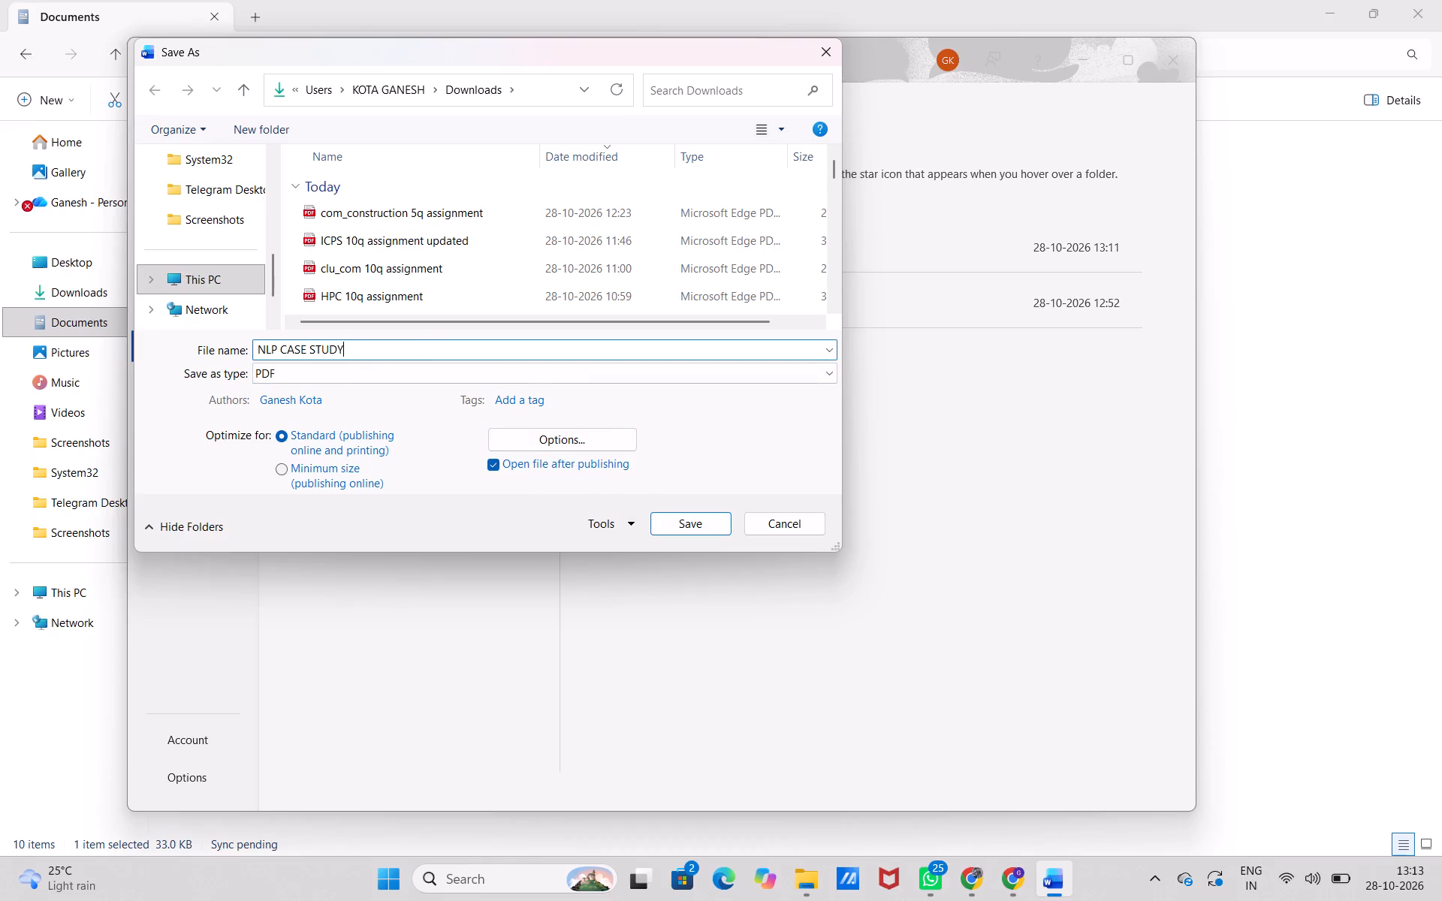
click(411, 344)
key(space)
text(new)
click(686, 523)
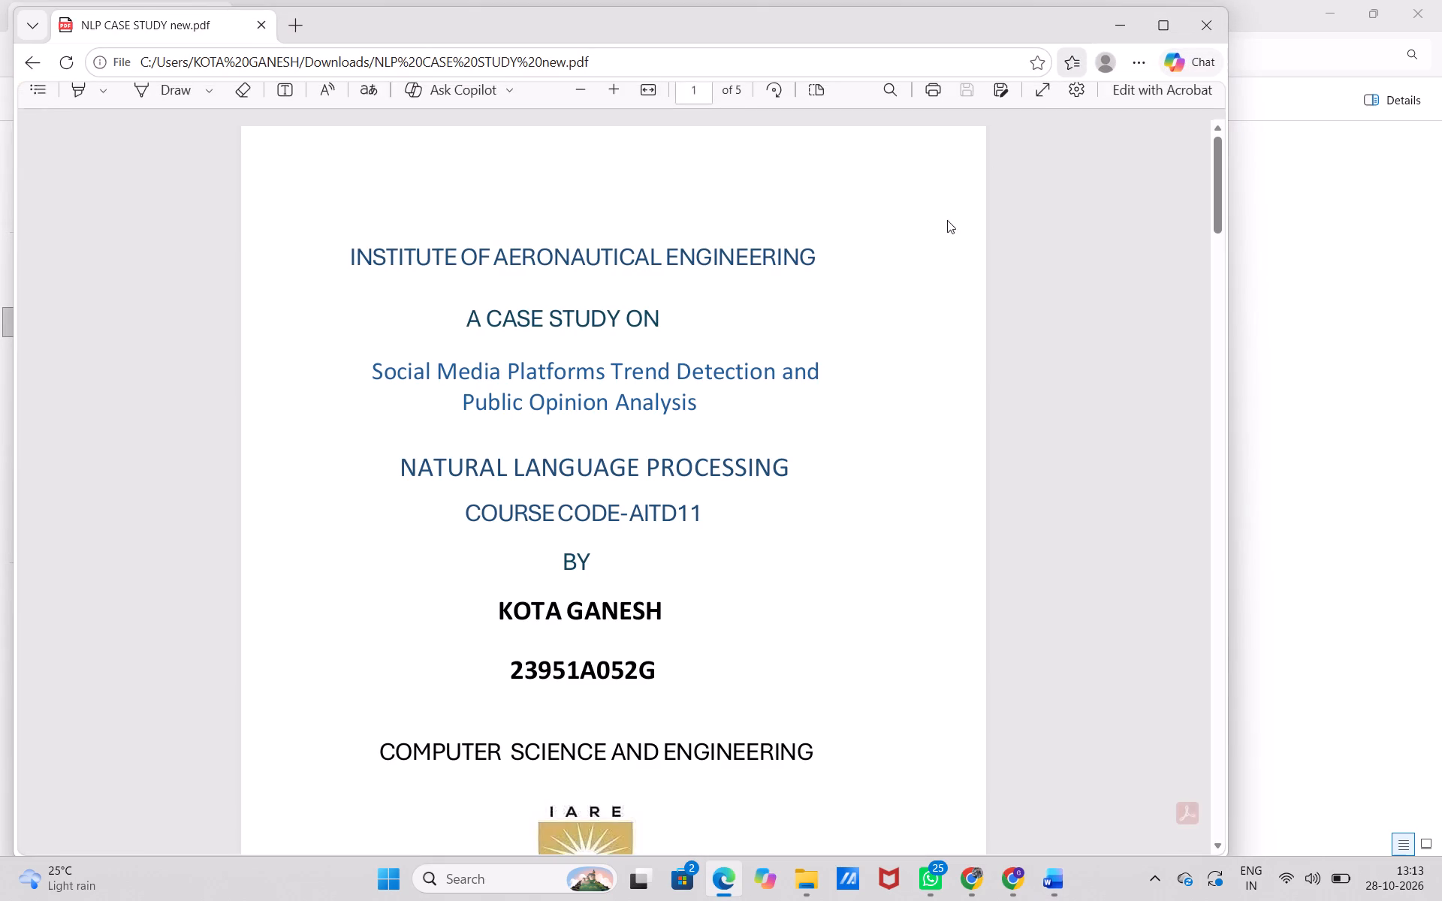
Review the cover page and the first sections of the exported NLP CASE STUDY new PDF.
scroll(820, 460, down, 8)
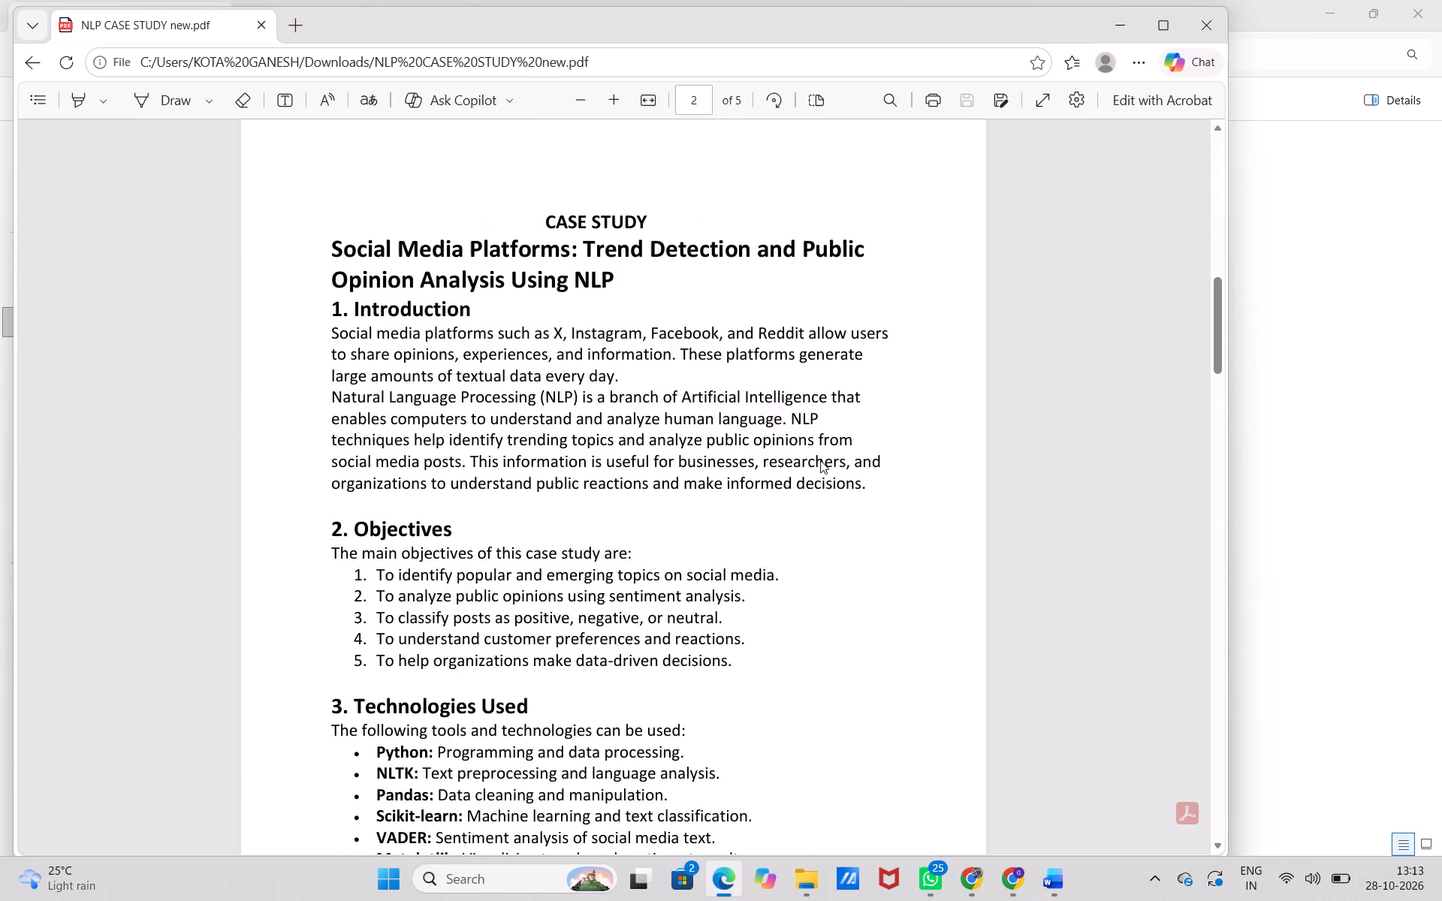
scroll(820, 460, down, 11)
scroll(820, 460, up, 13)
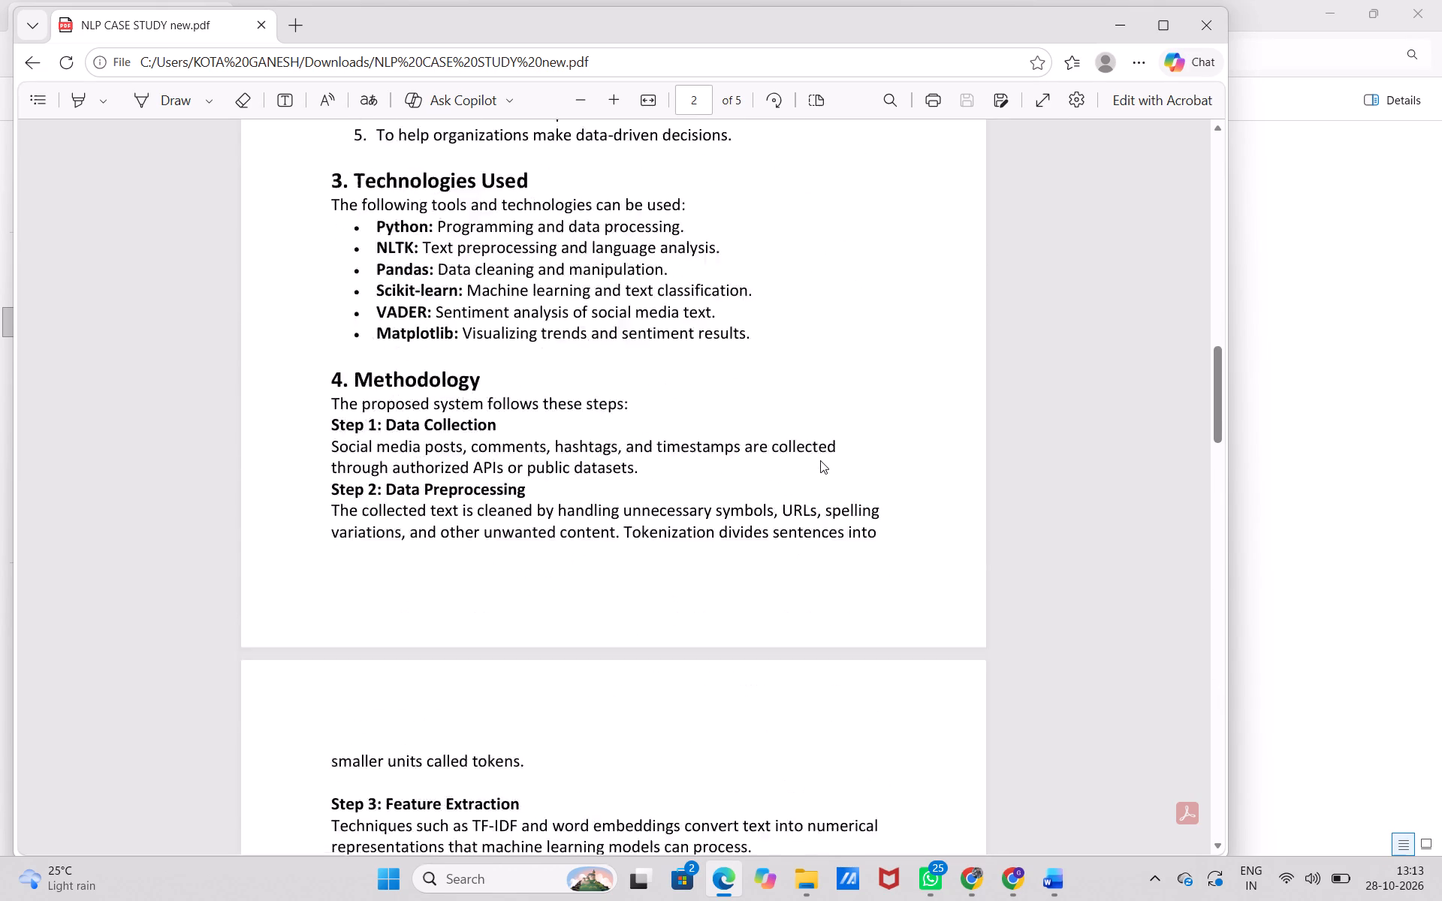
scroll(863, 450, up, 8)
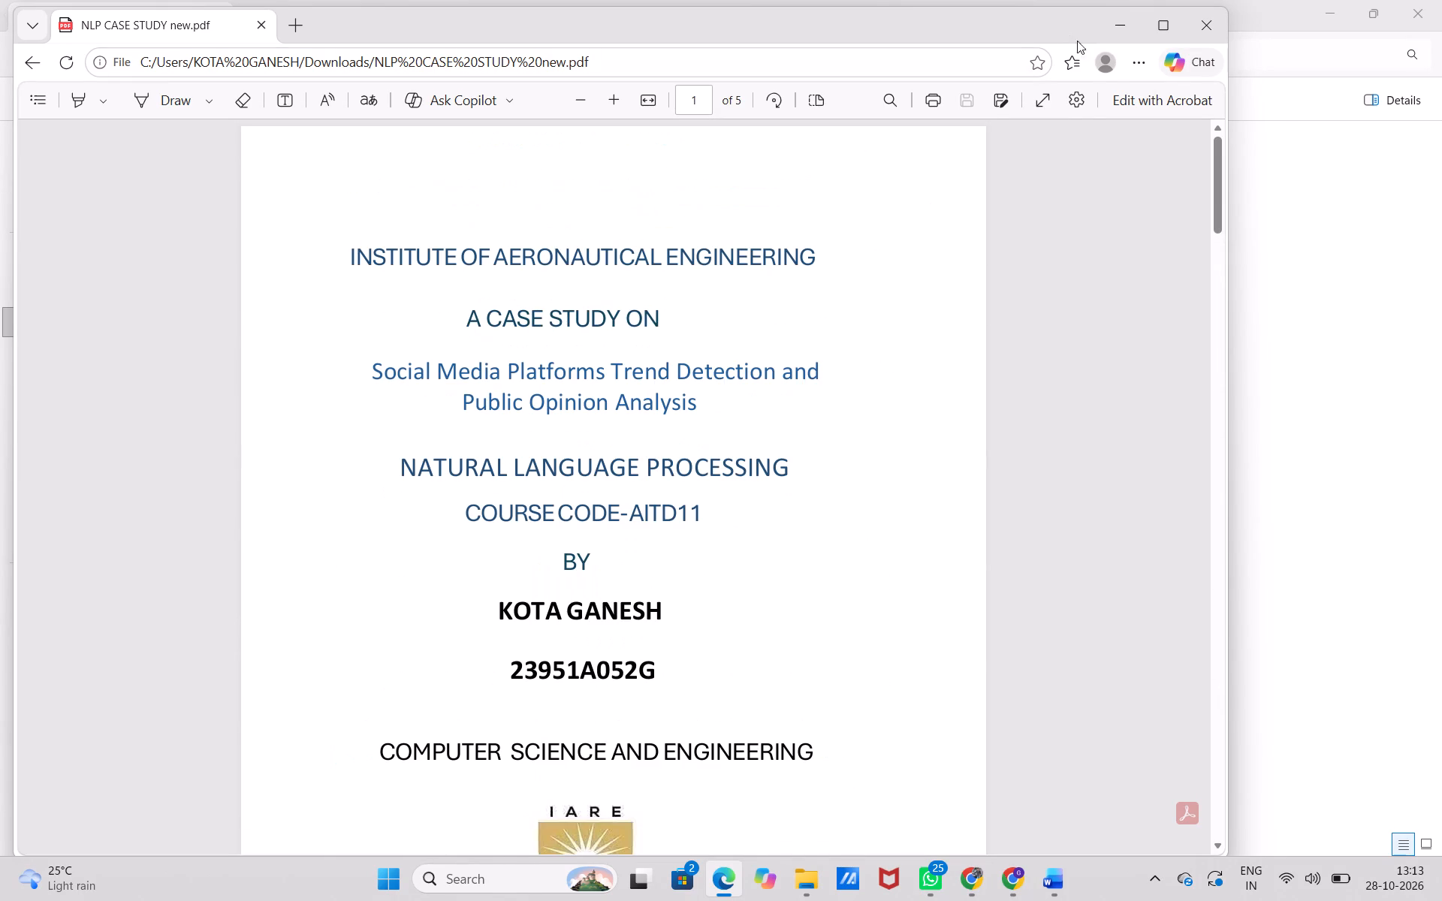
Close the File Explorer window, the exported PDF in Edge and the NLP CASE STUDY document in Word.
drag(1239, 44, 1308, 9)
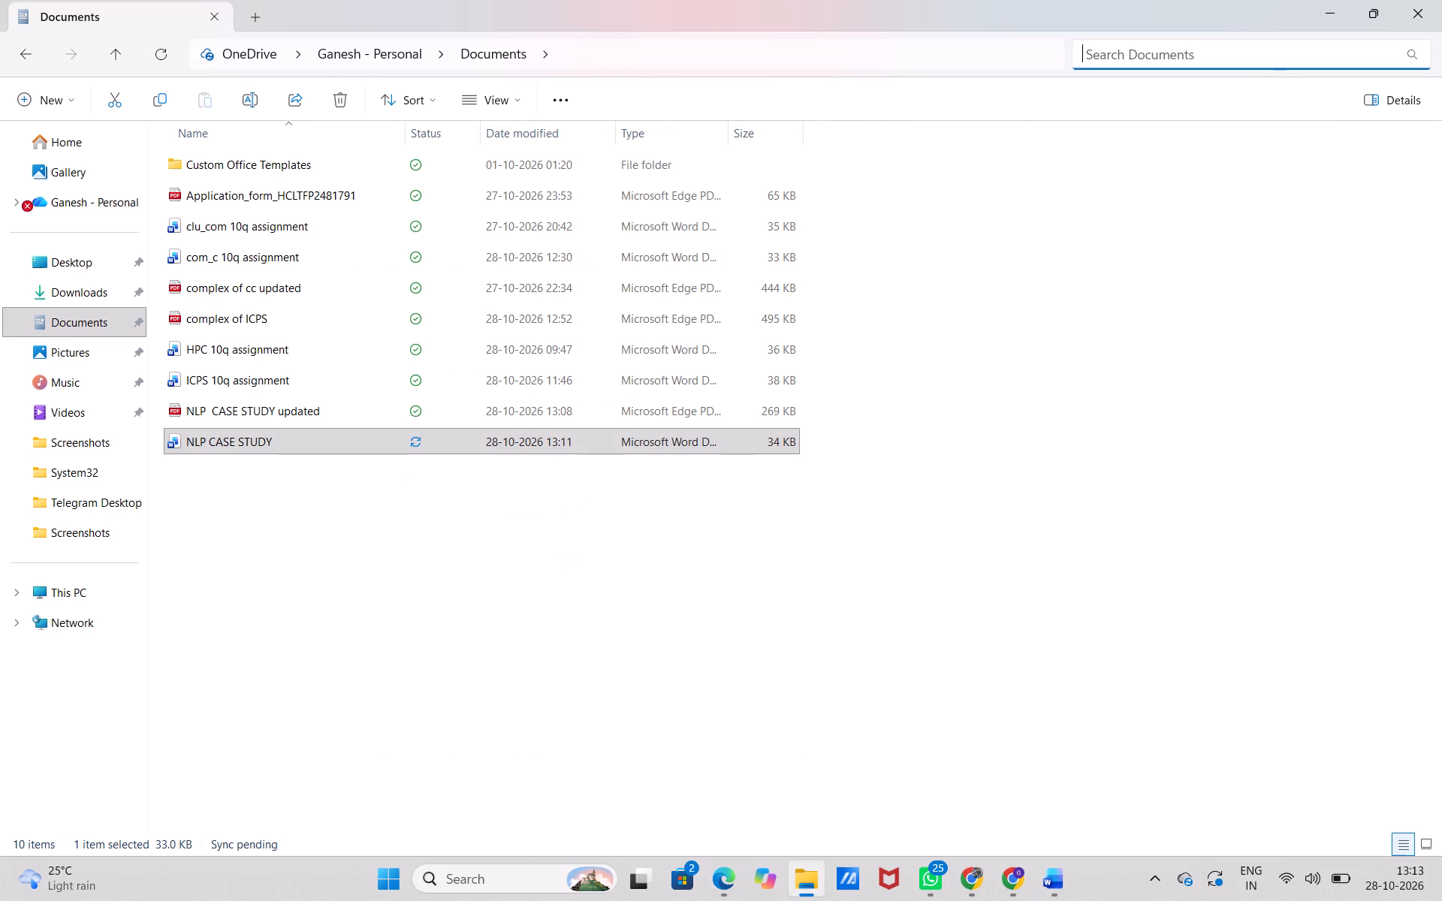
drag(1308, 9, 1441, 7)
double_click(1416, 18)
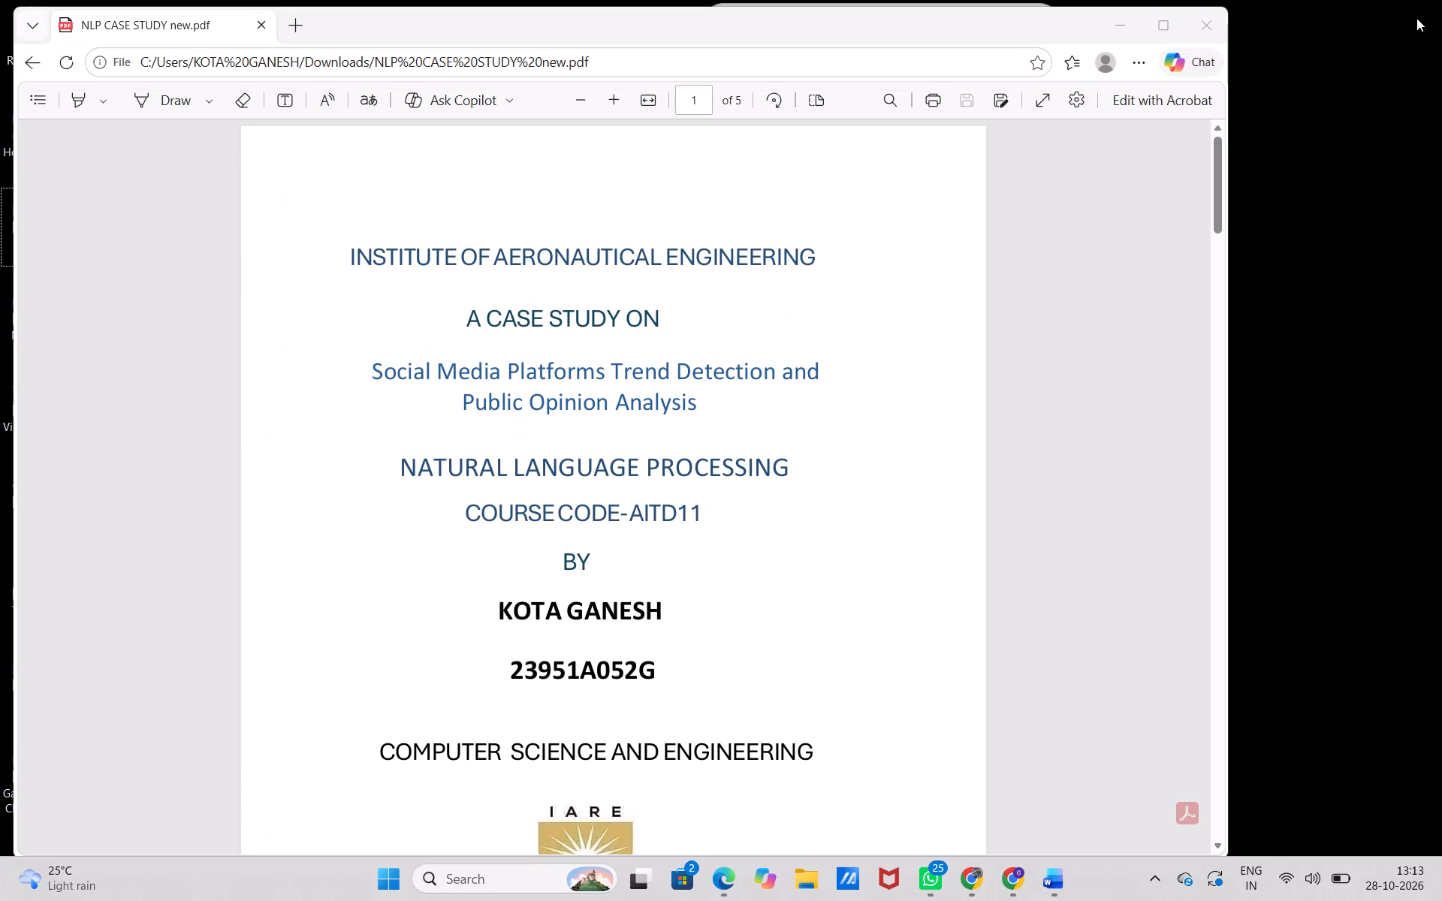
double_click(1207, 20)
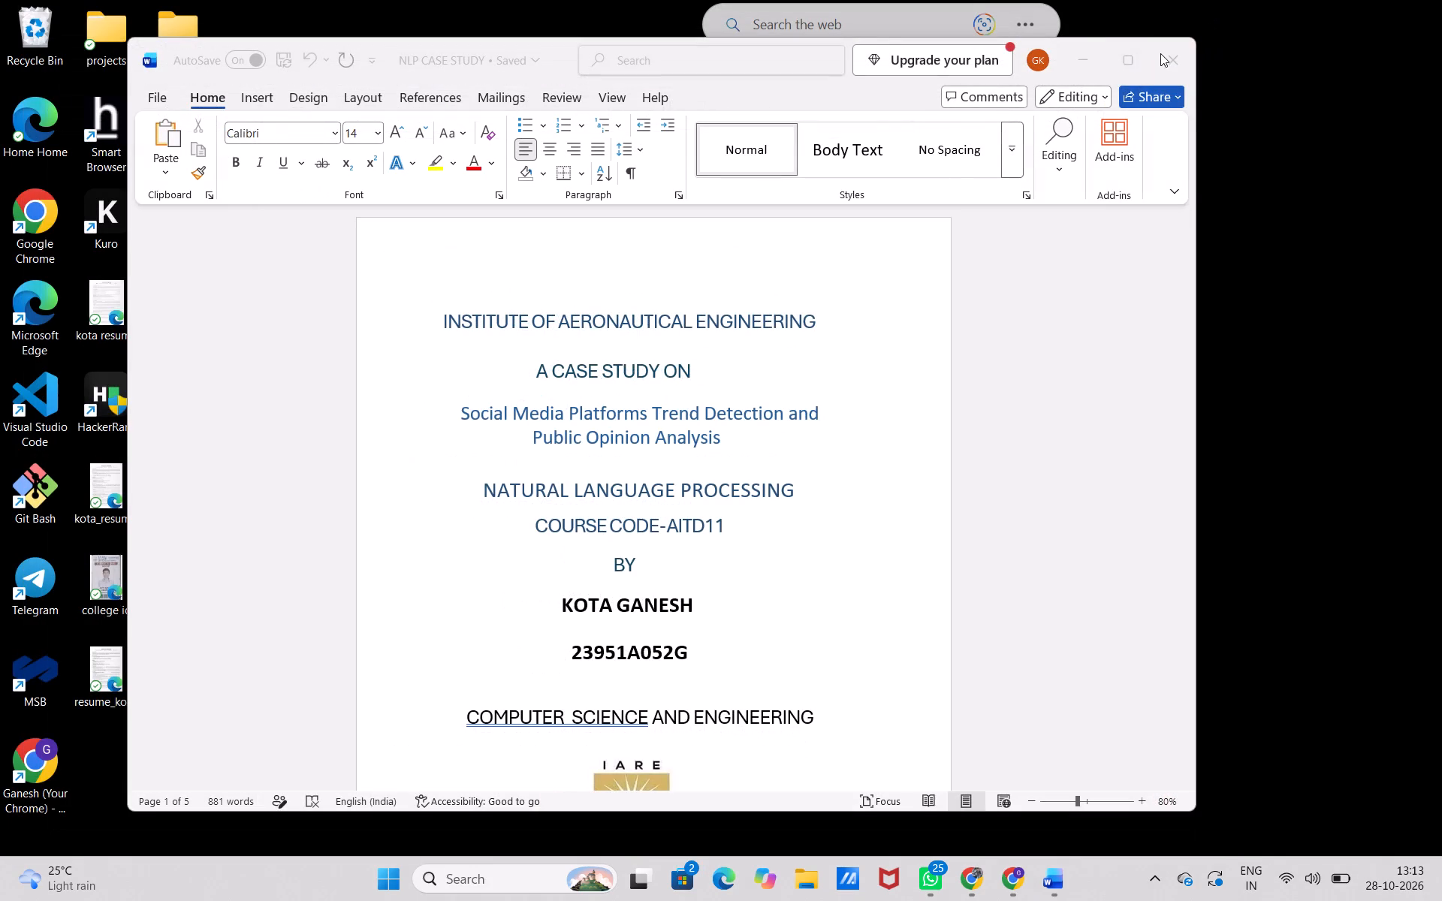
double_click(1160, 53)
double_click(1160, 53)
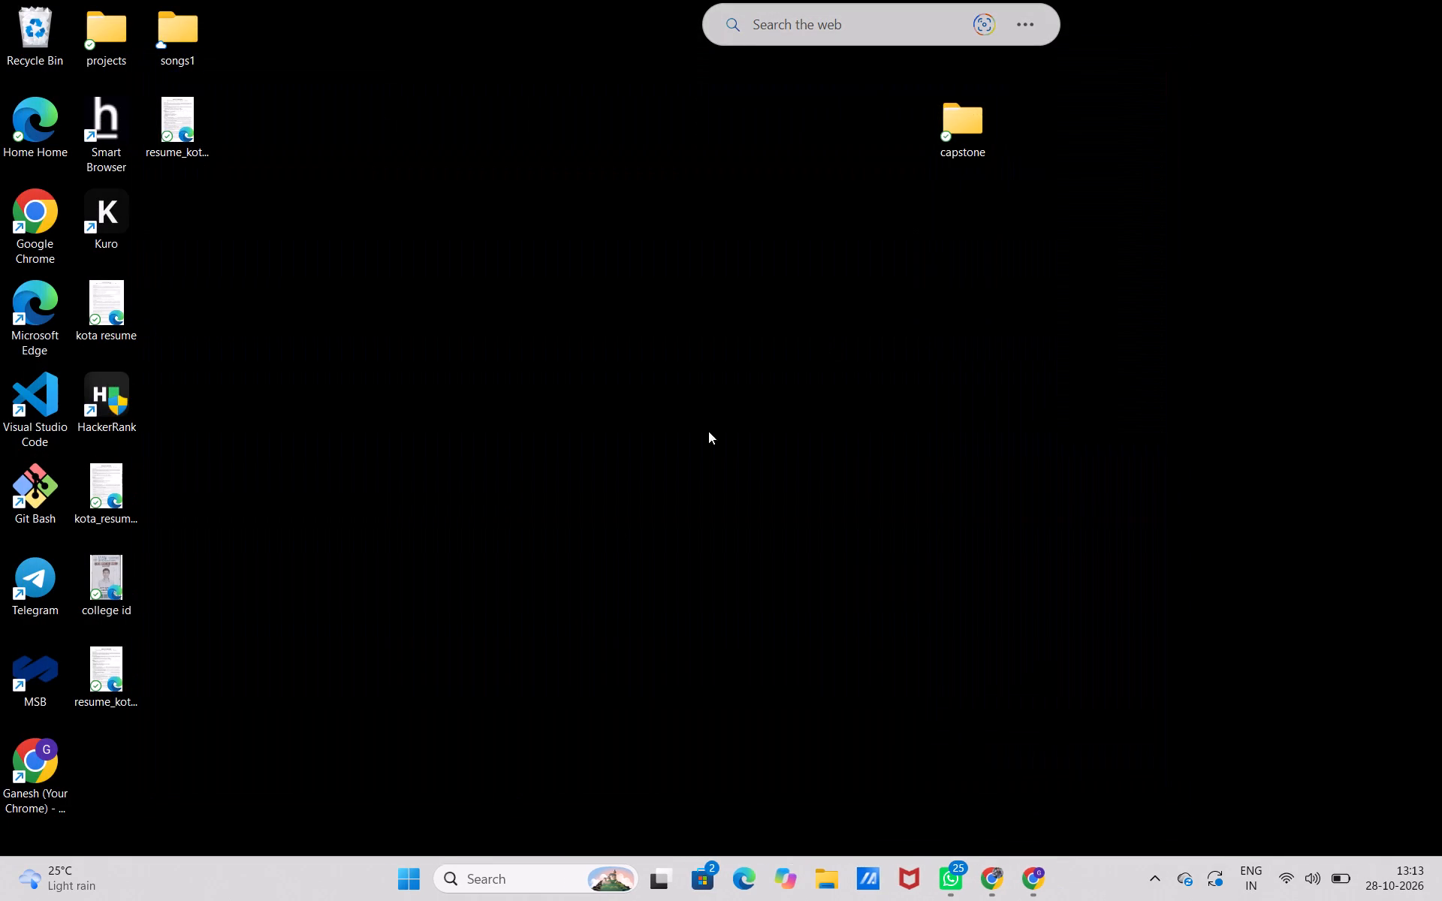
Close both open Chrome windows, including the one with the ChatGPT conversation.
click(1002, 885)
click(1441, 0)
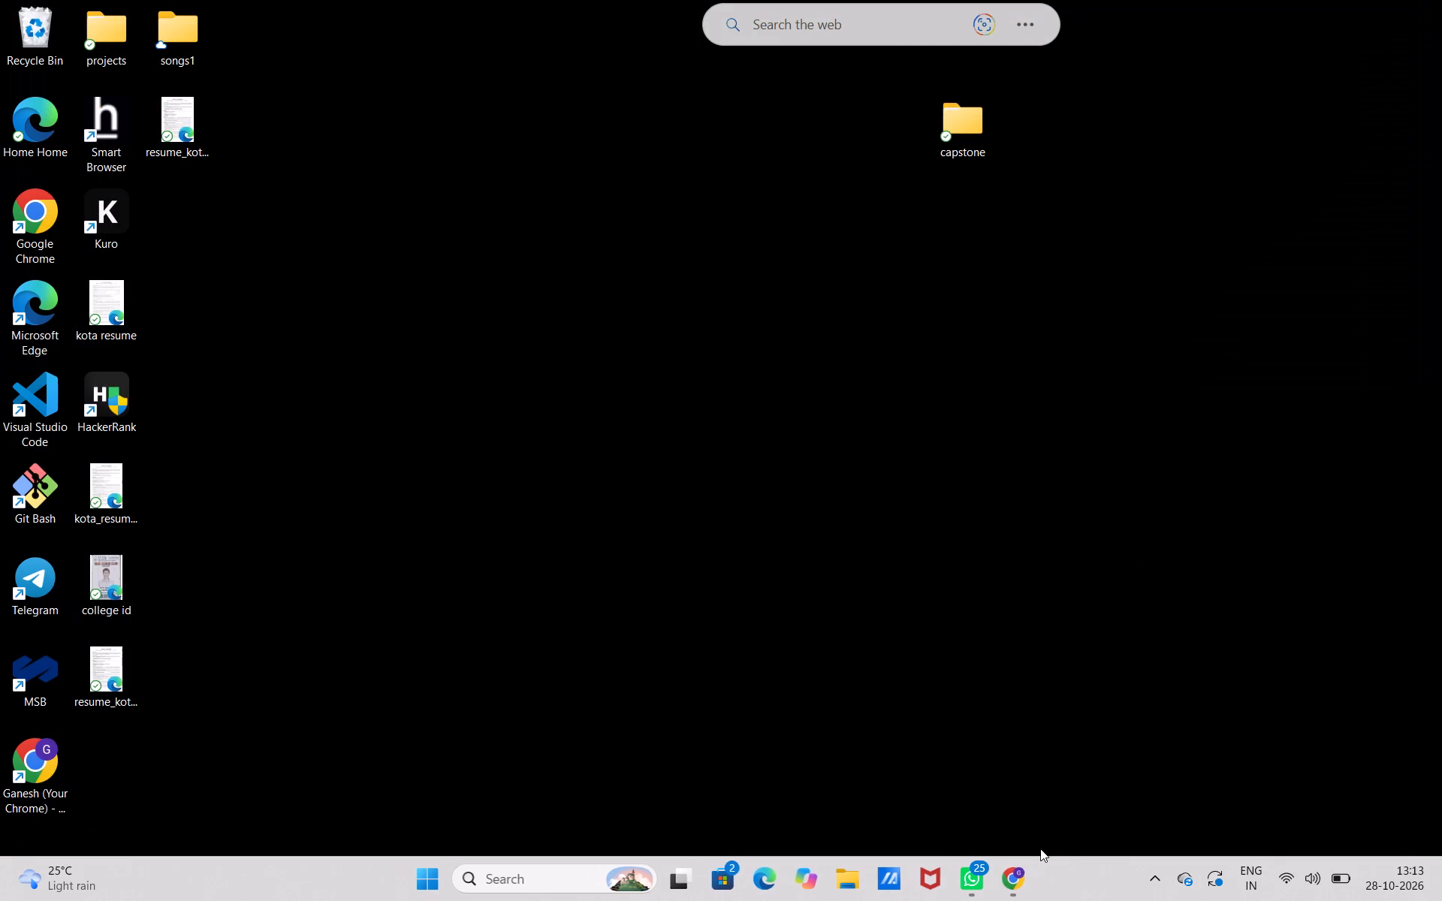
click(1007, 900)
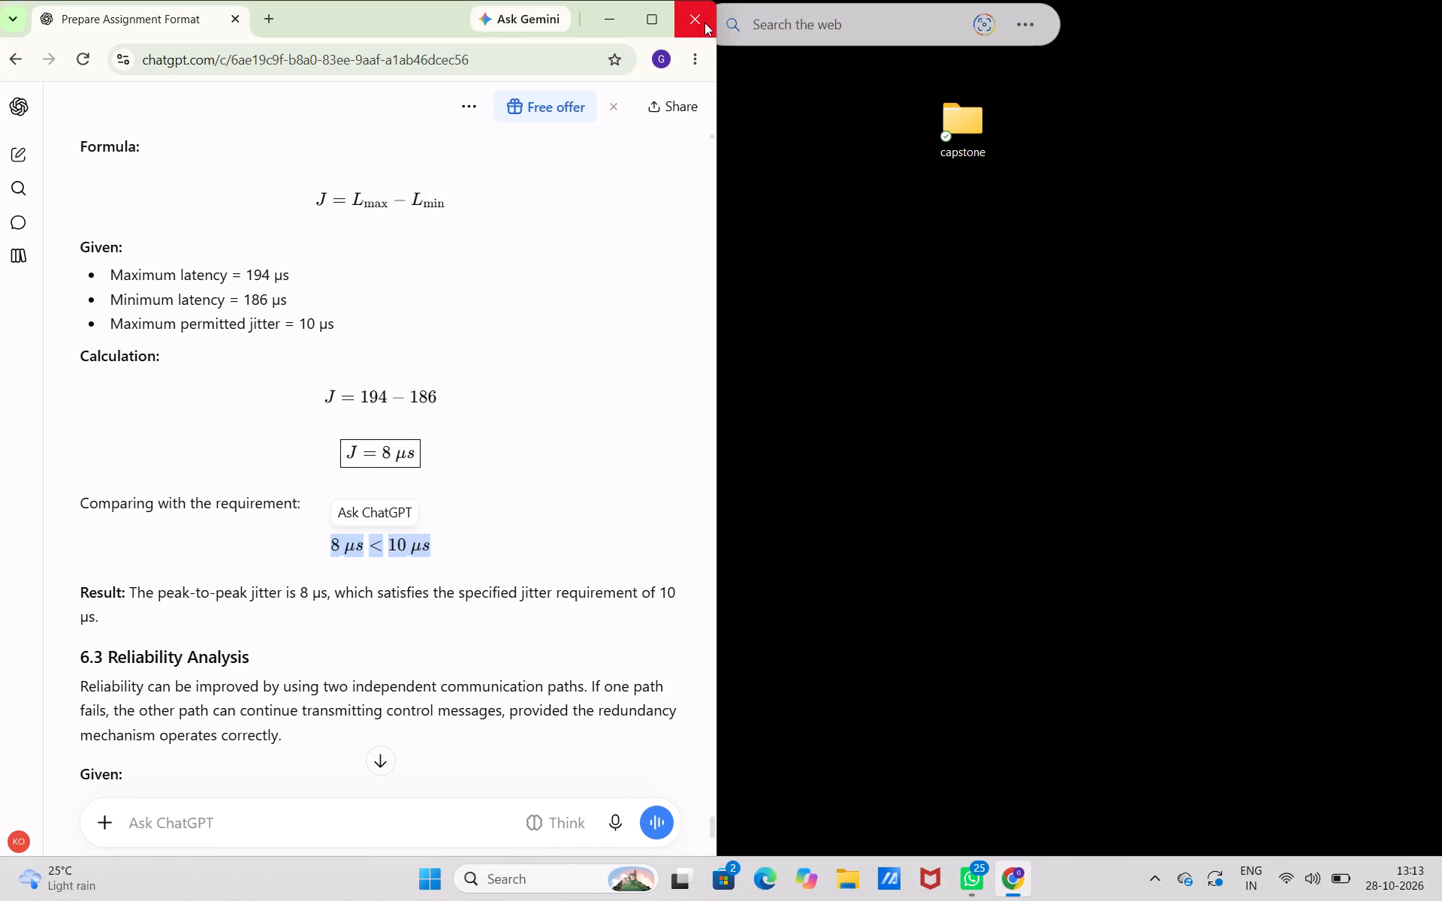
click(704, 23)
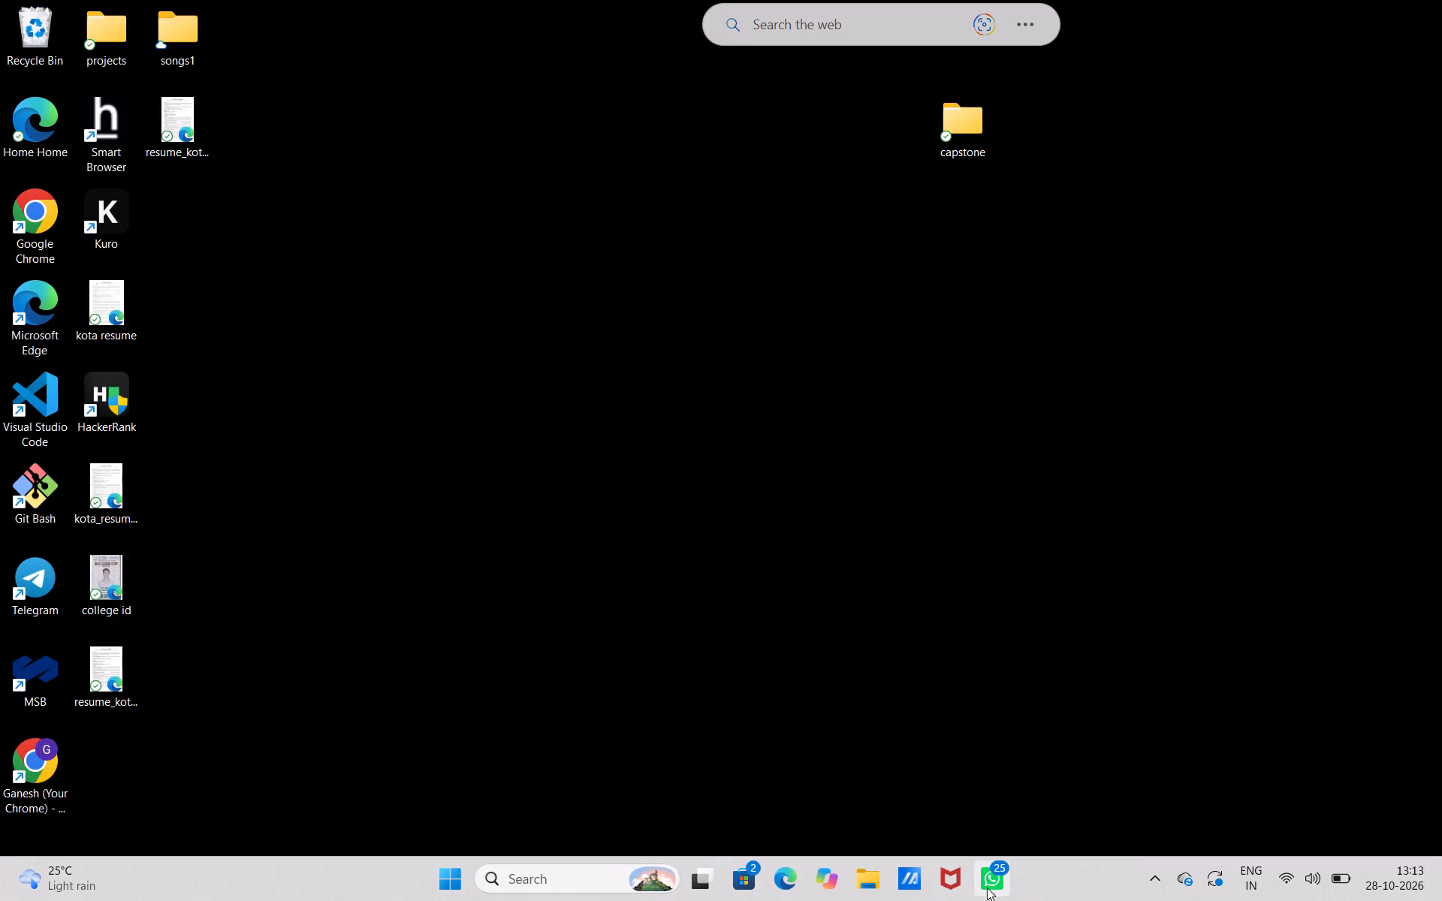